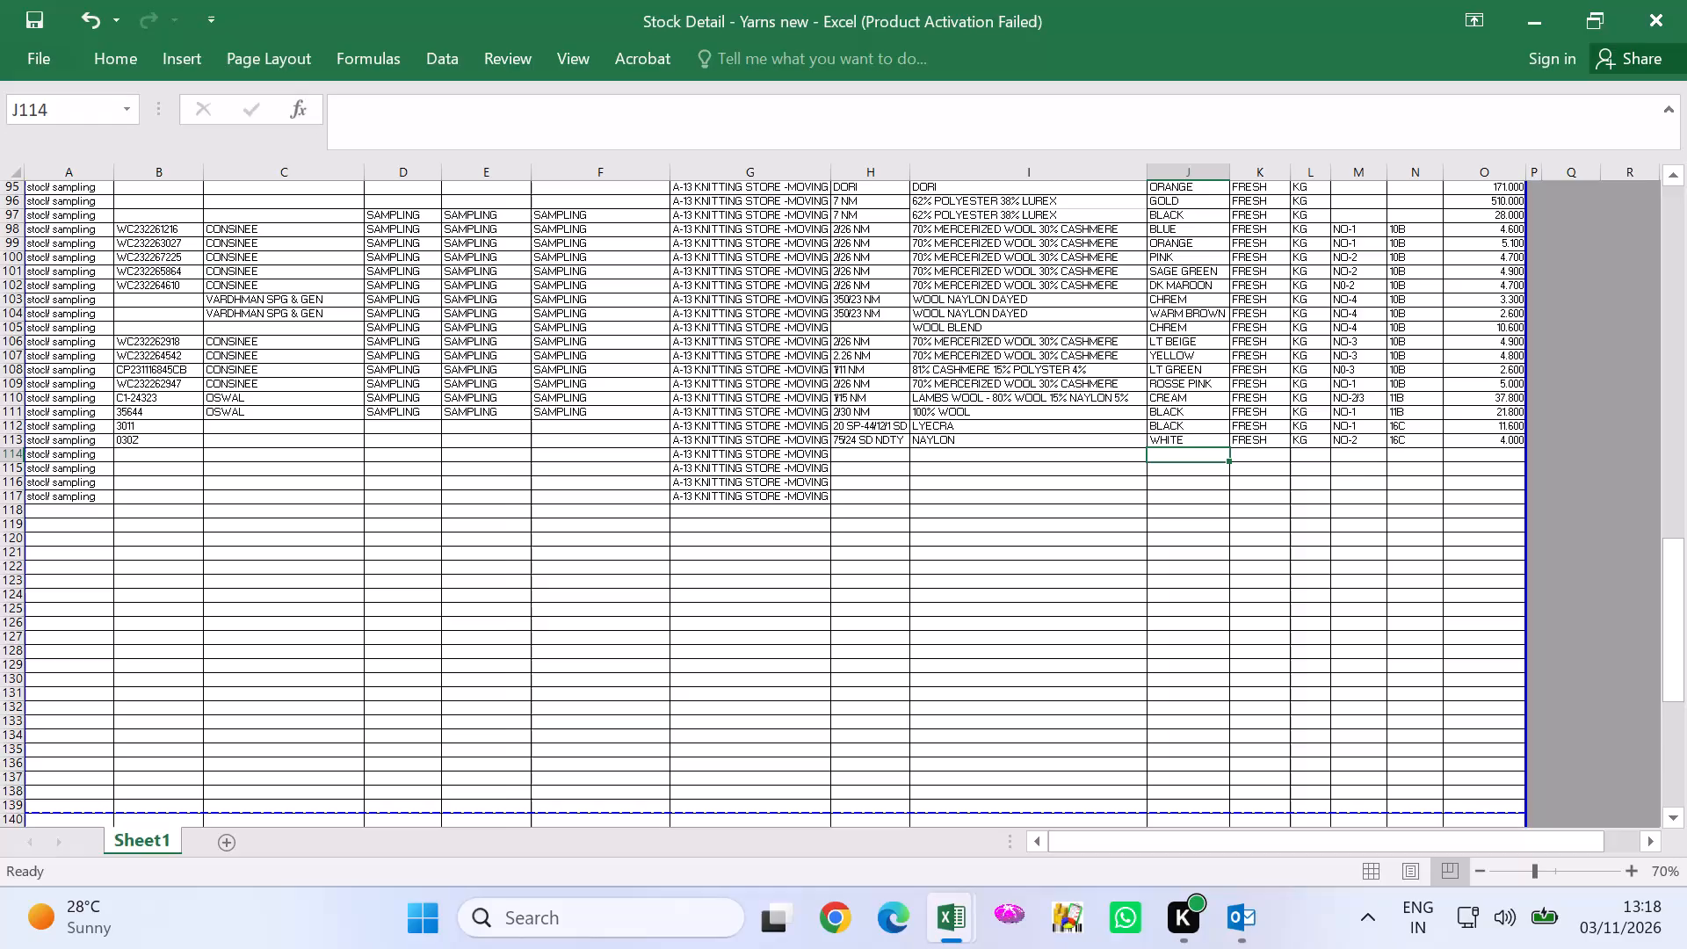
# Enter 1004.SBK as the code in cell B114 of the first incomplete stock row.
pyautogui.click(141, 453)
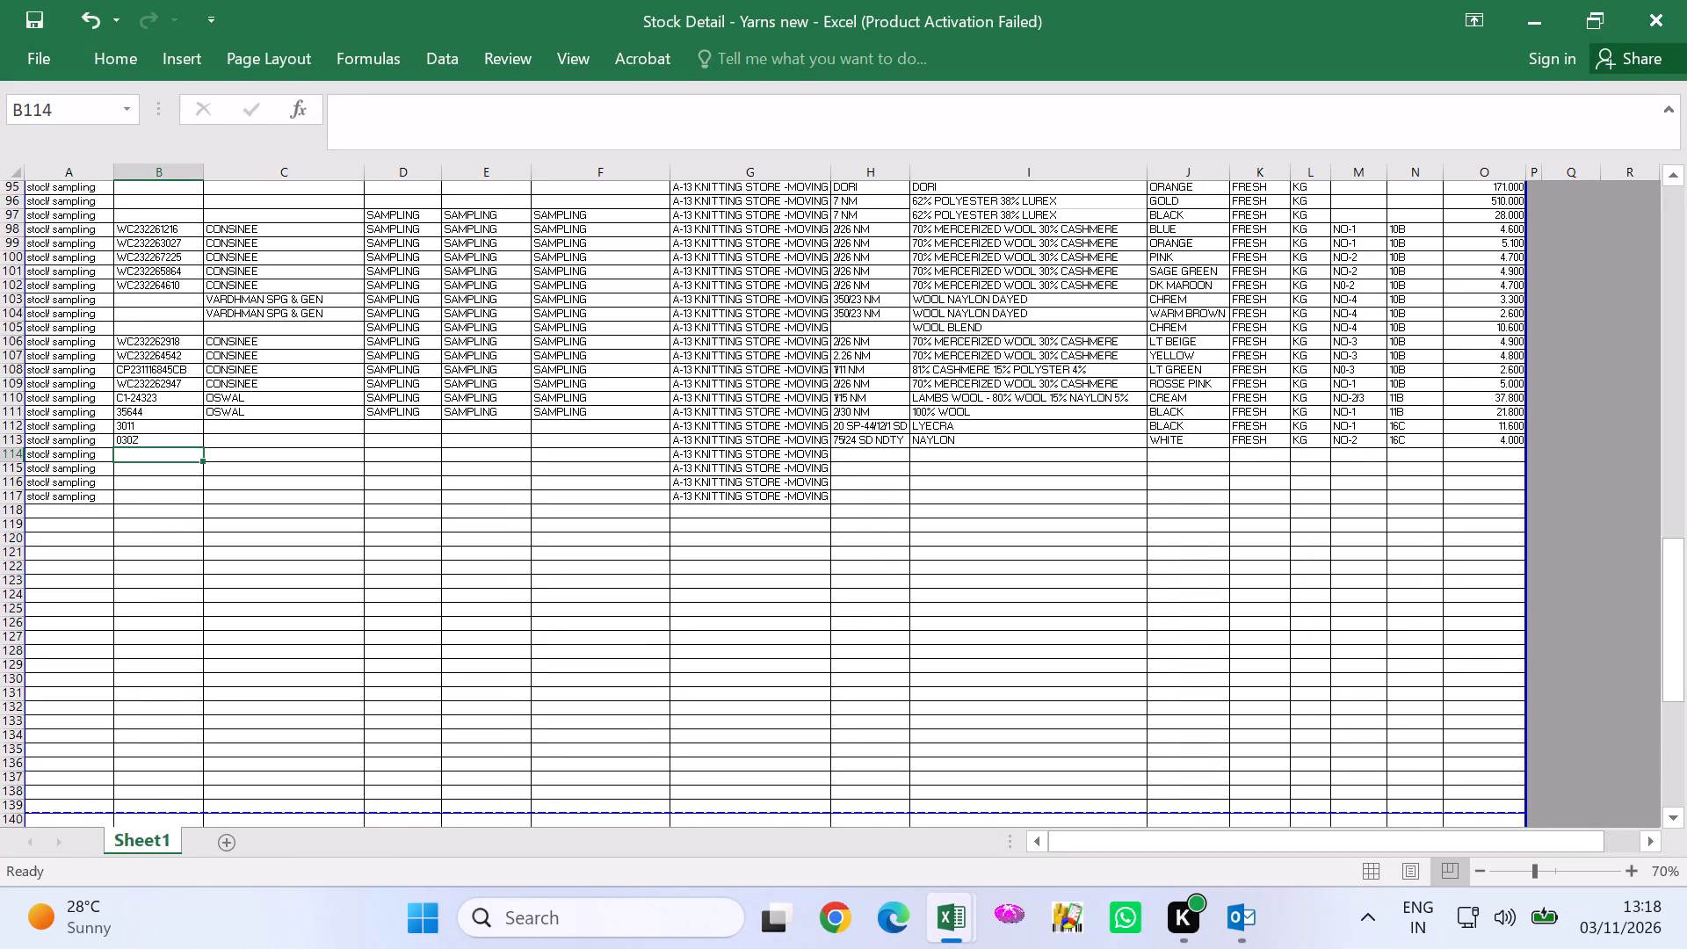
pyautogui.click(962, 453)
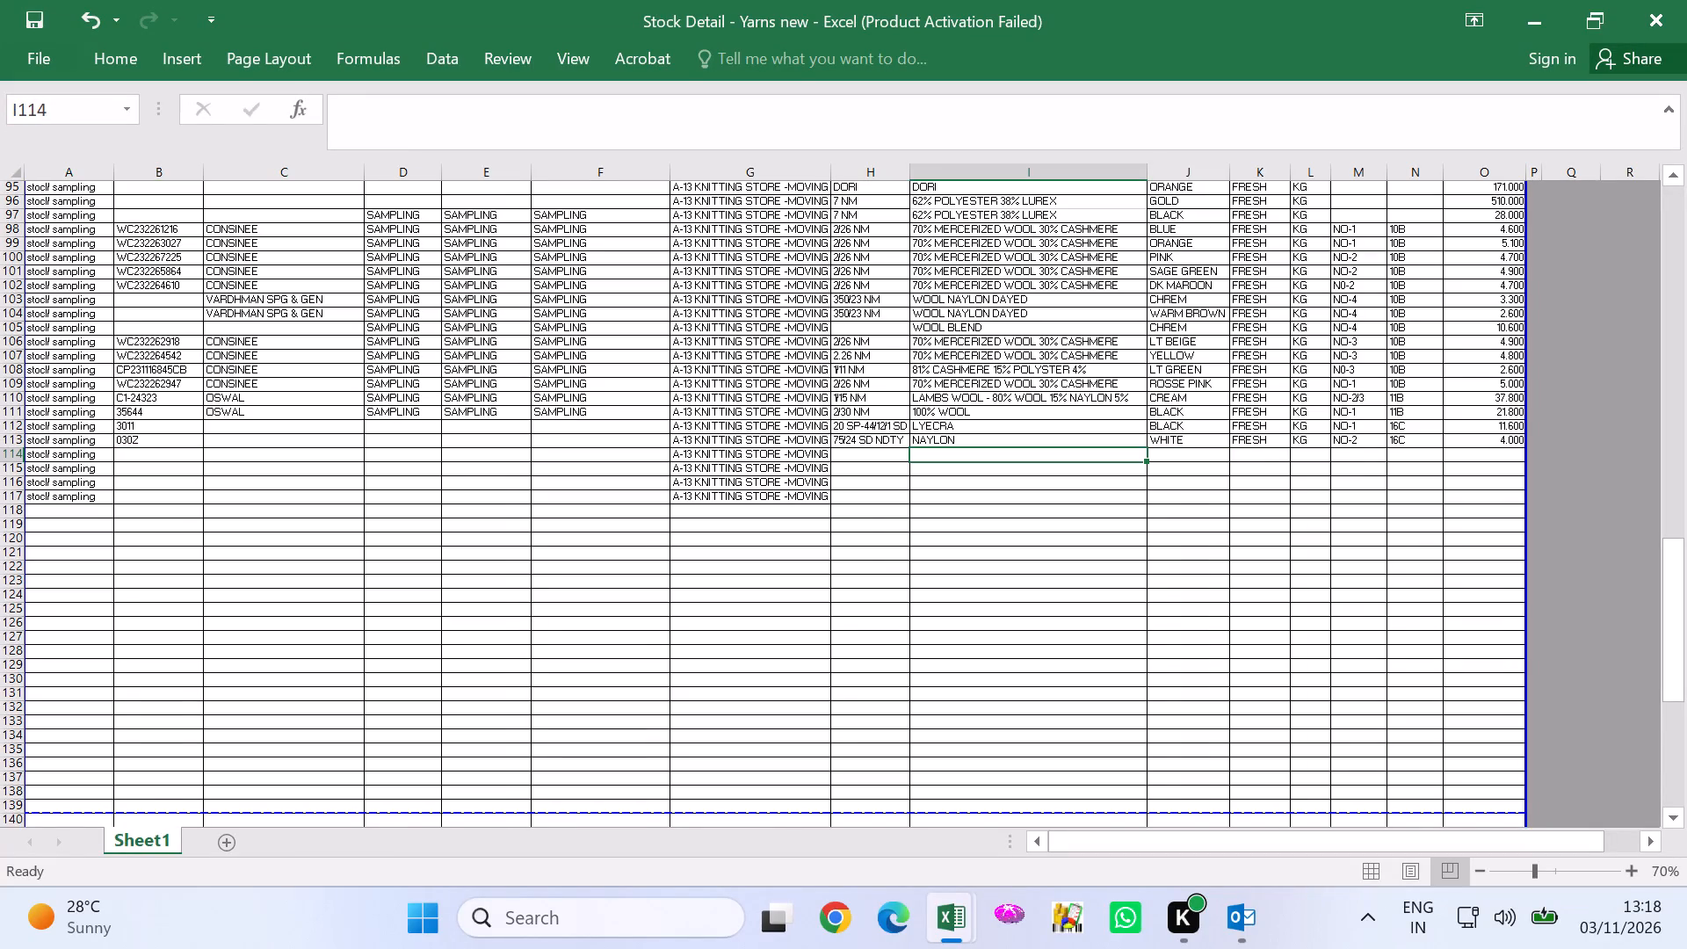
pyautogui.click(1485, 456)
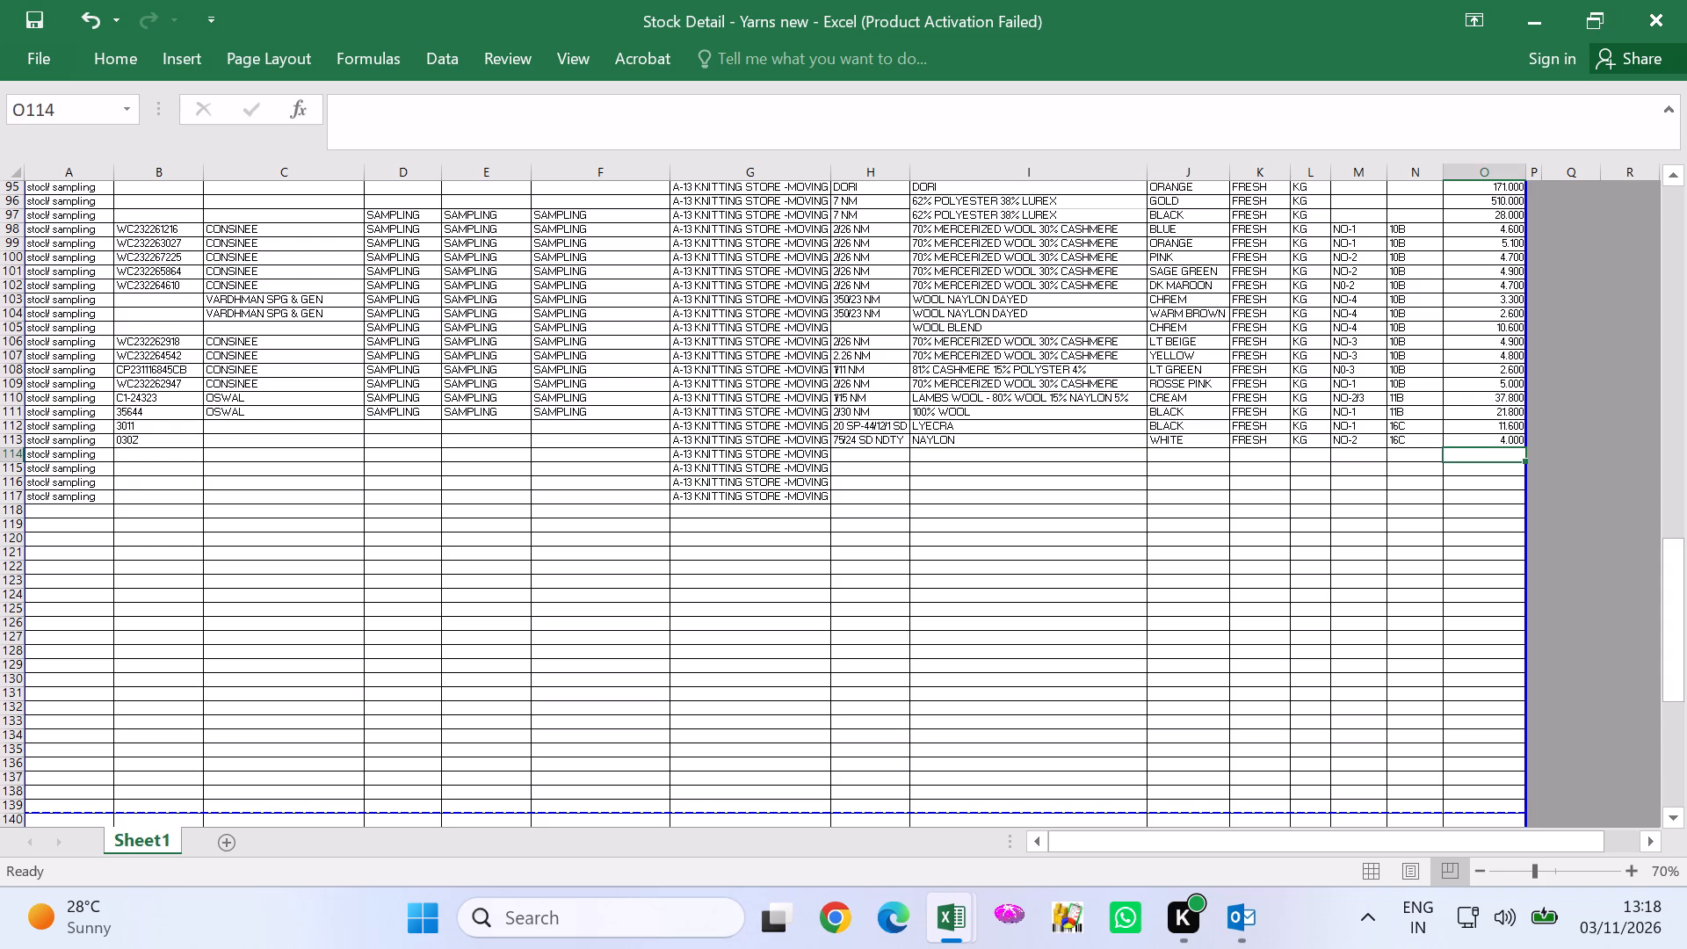
pyautogui.click(152, 450)
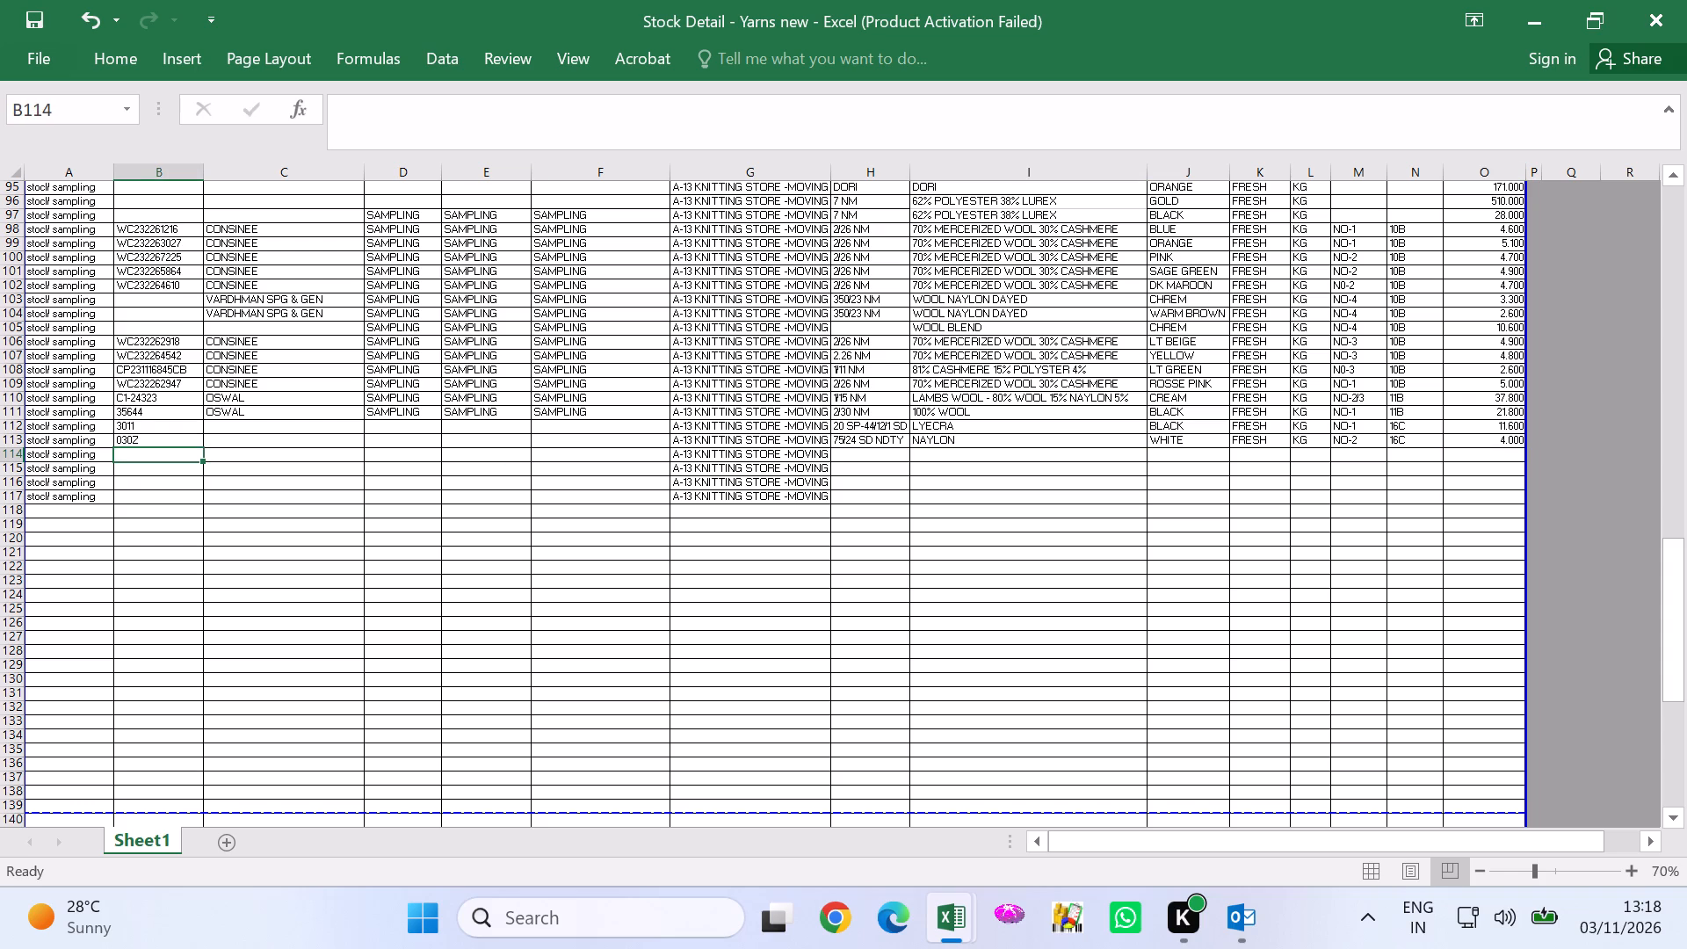
pyautogui.write('10')
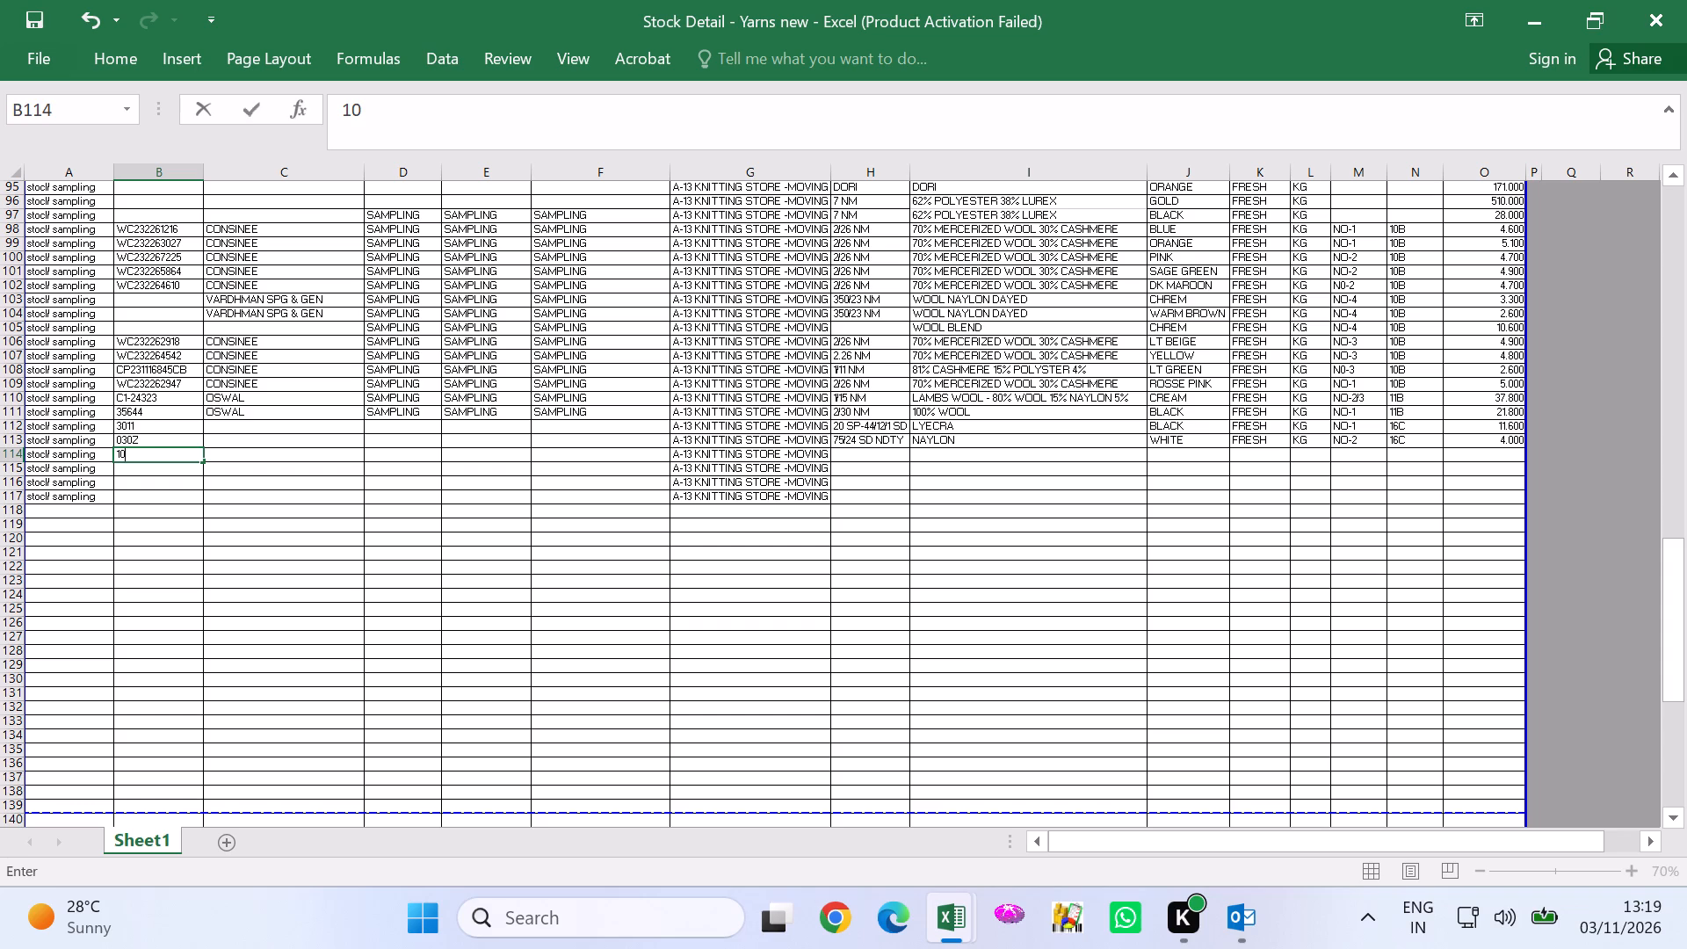
pyautogui.press('0')
pyautogui.press('4')
pyautogui.press('.')
pyautogui.press('s')
pyautogui.write('BK')
pyautogui.click(254, 454)
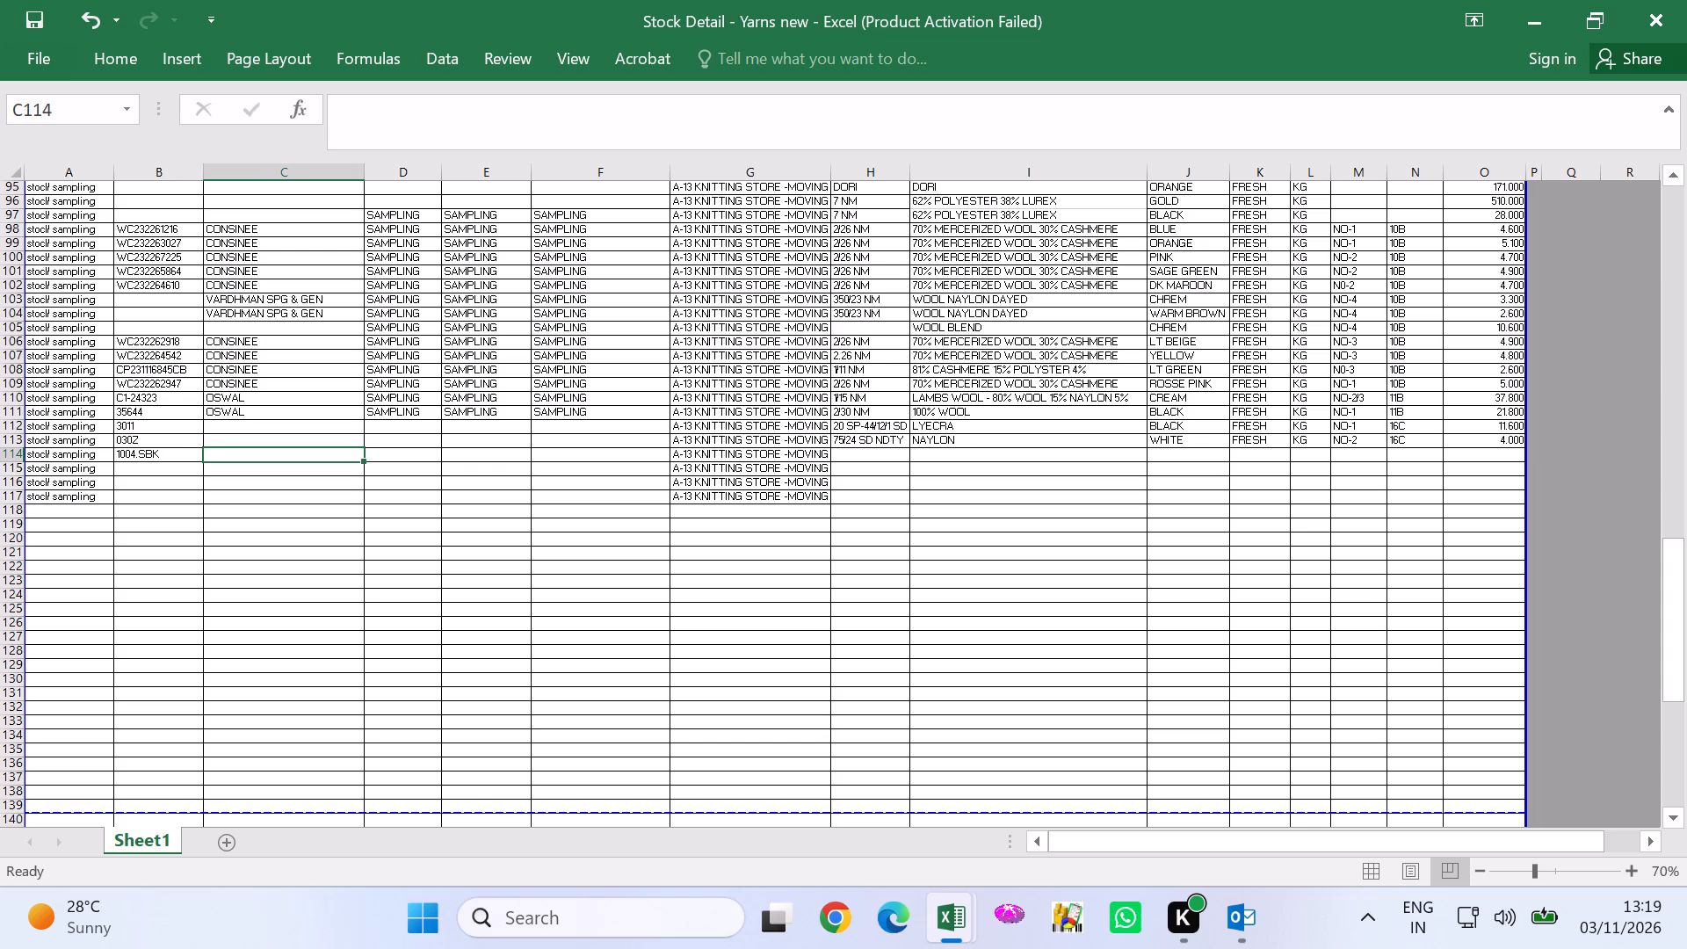
# Enter the yarn count 75/24/1 SD BK NDTY in cell H114.
pyautogui.press('Tab')
pyautogui.press('Tab')
pyautogui.press('Tab')
pyautogui.press('Tab')
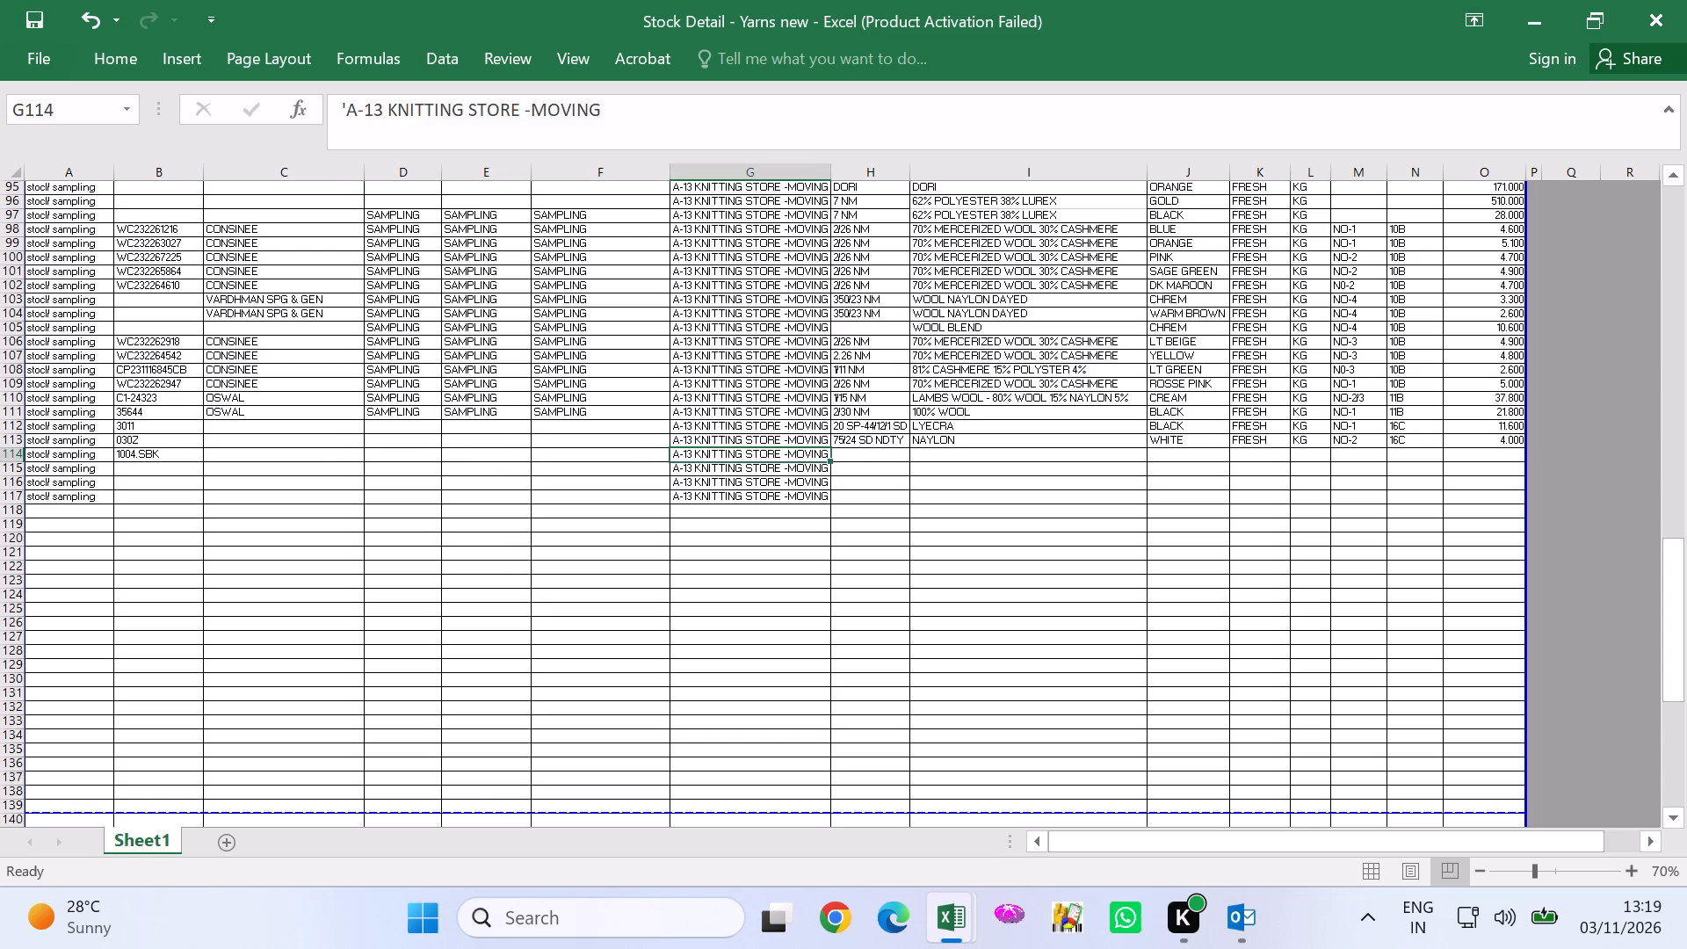
pyautogui.press('Tab')
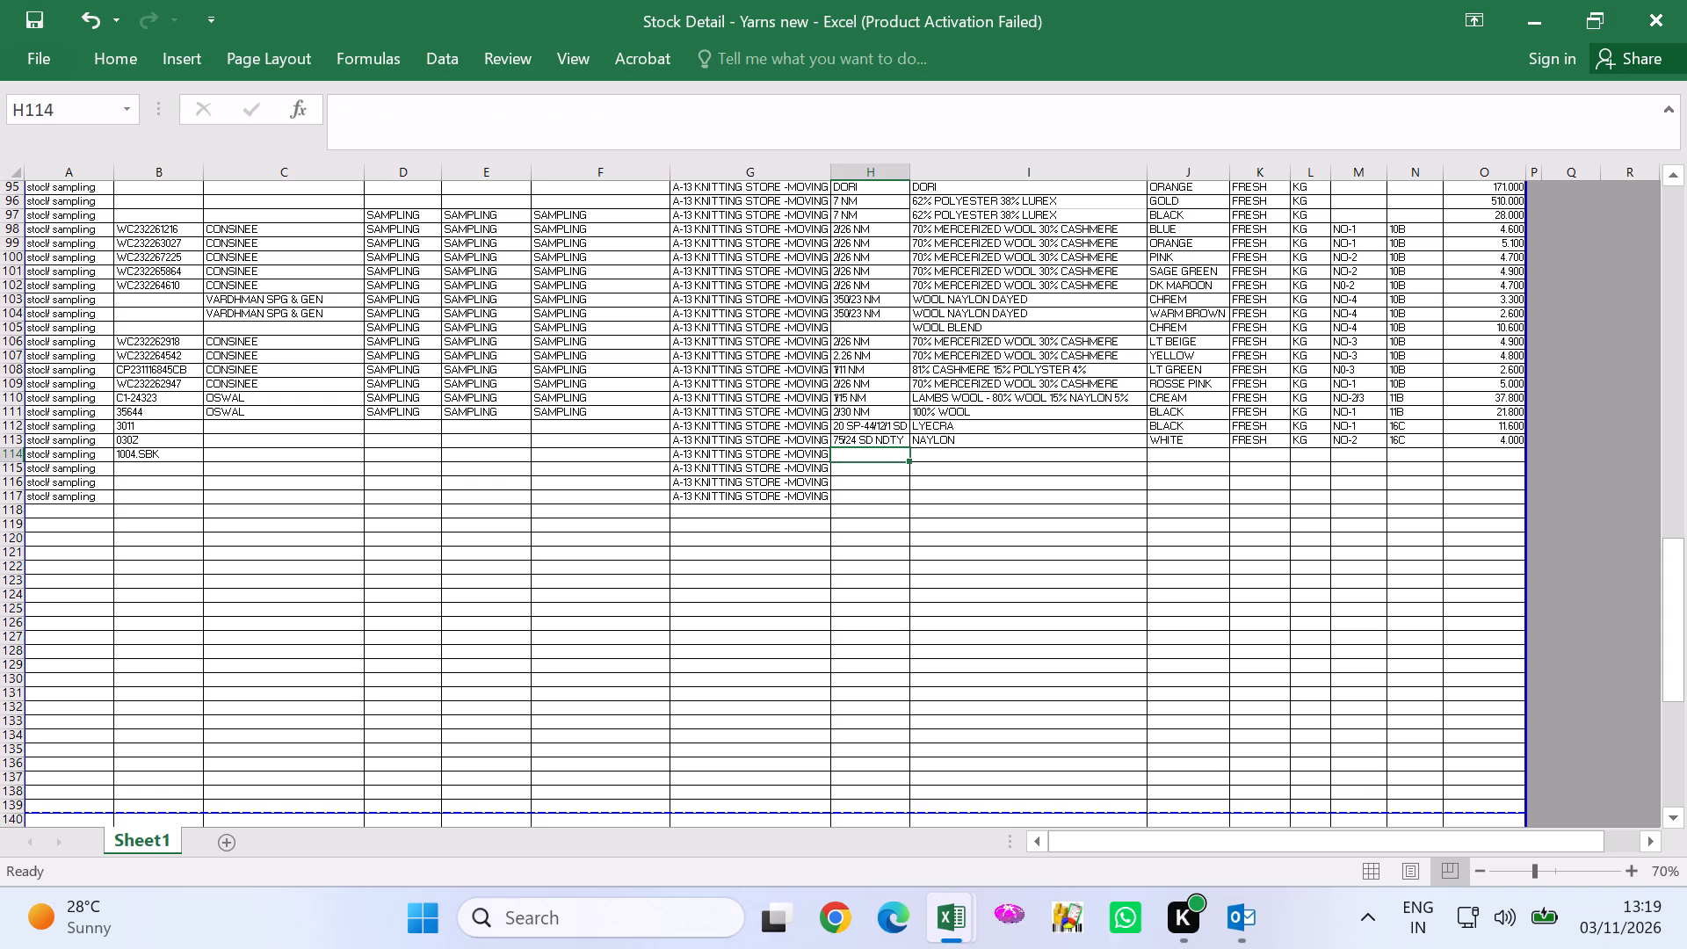
pyautogui.write('75/')
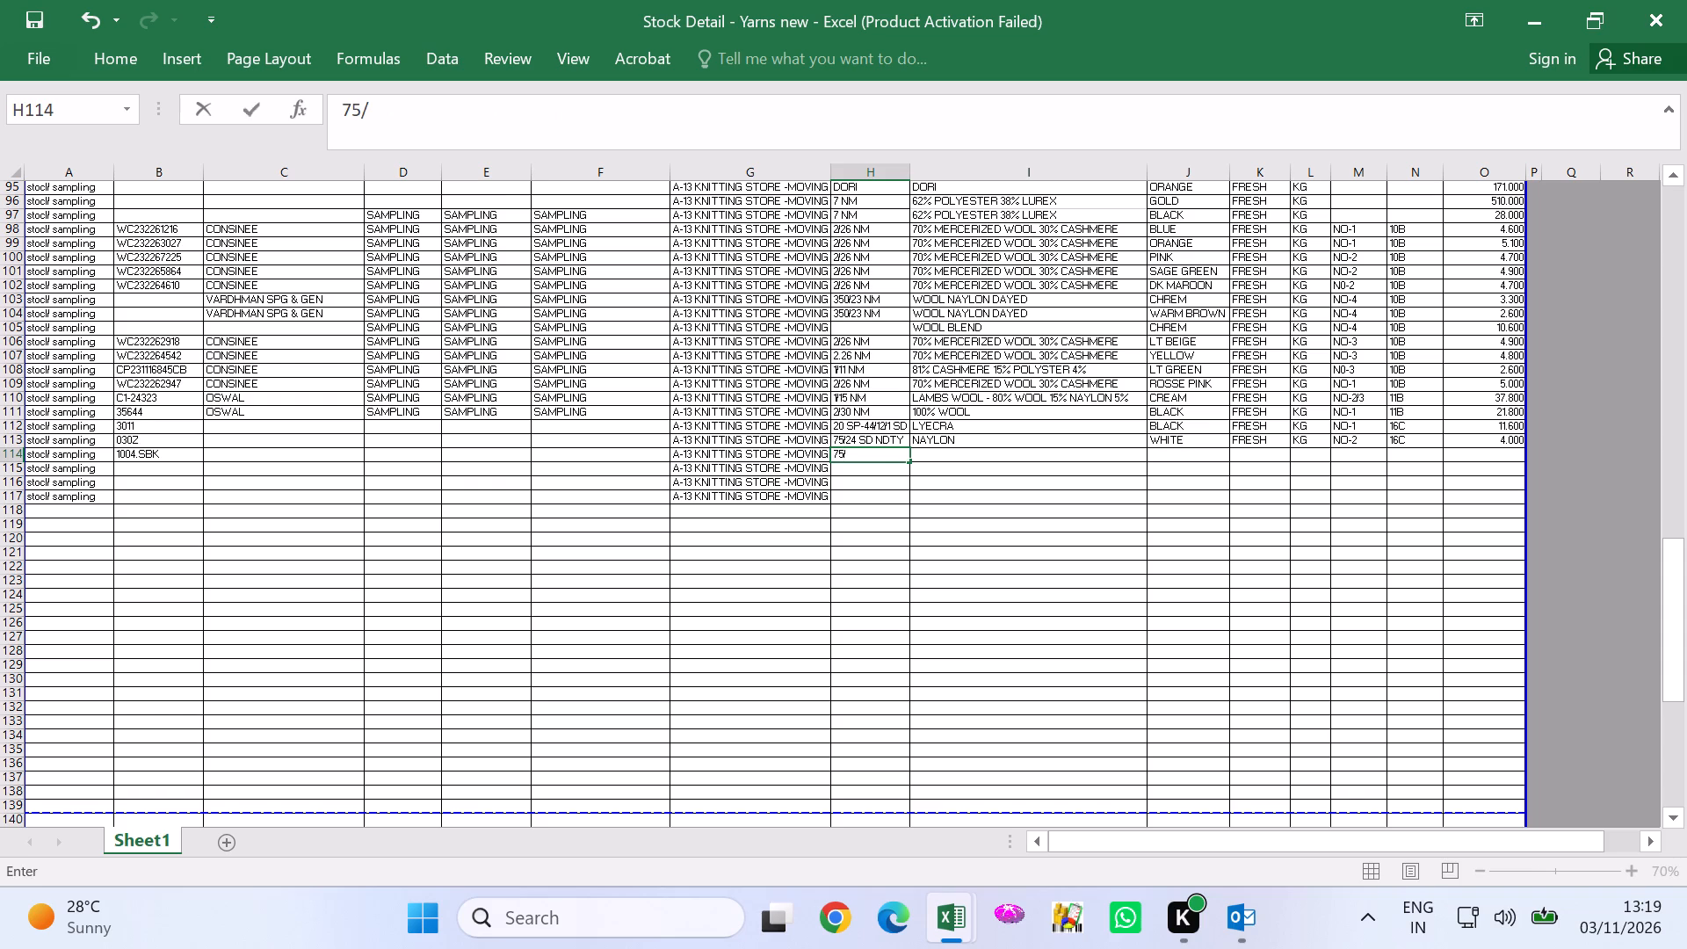
pyautogui.write('24')
pyautogui.press('/')
pyautogui.press('1')
pyautogui.press('space')
pyautogui.write('SD')
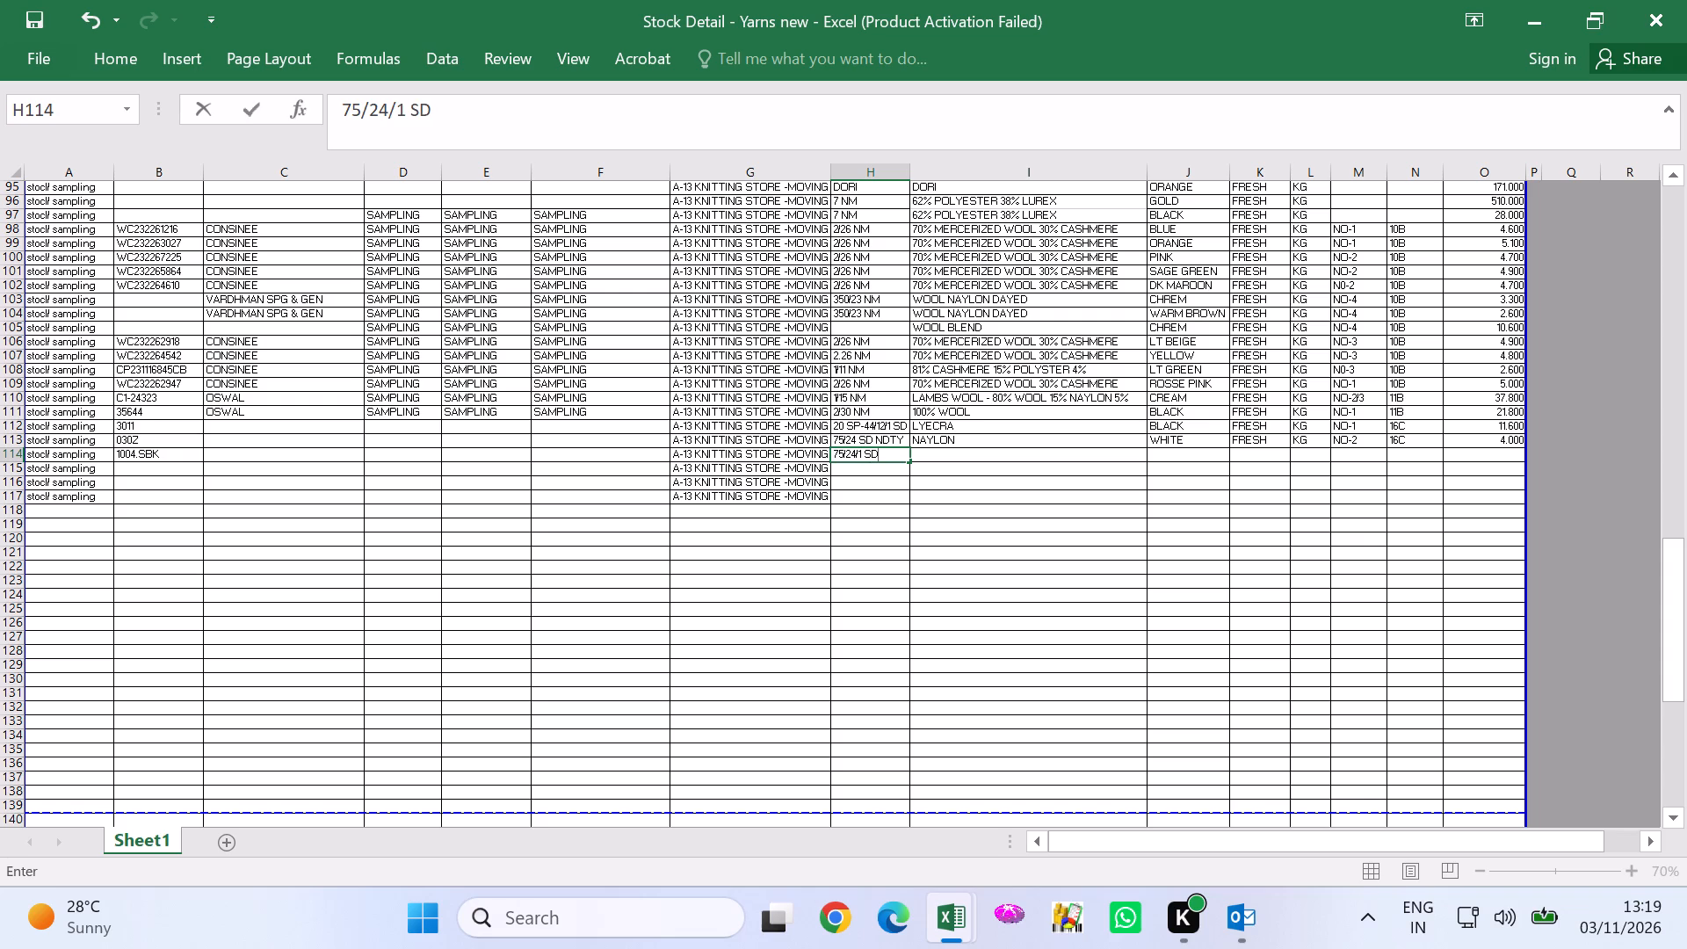
pyautogui.press('space')
pyautogui.write('BK')
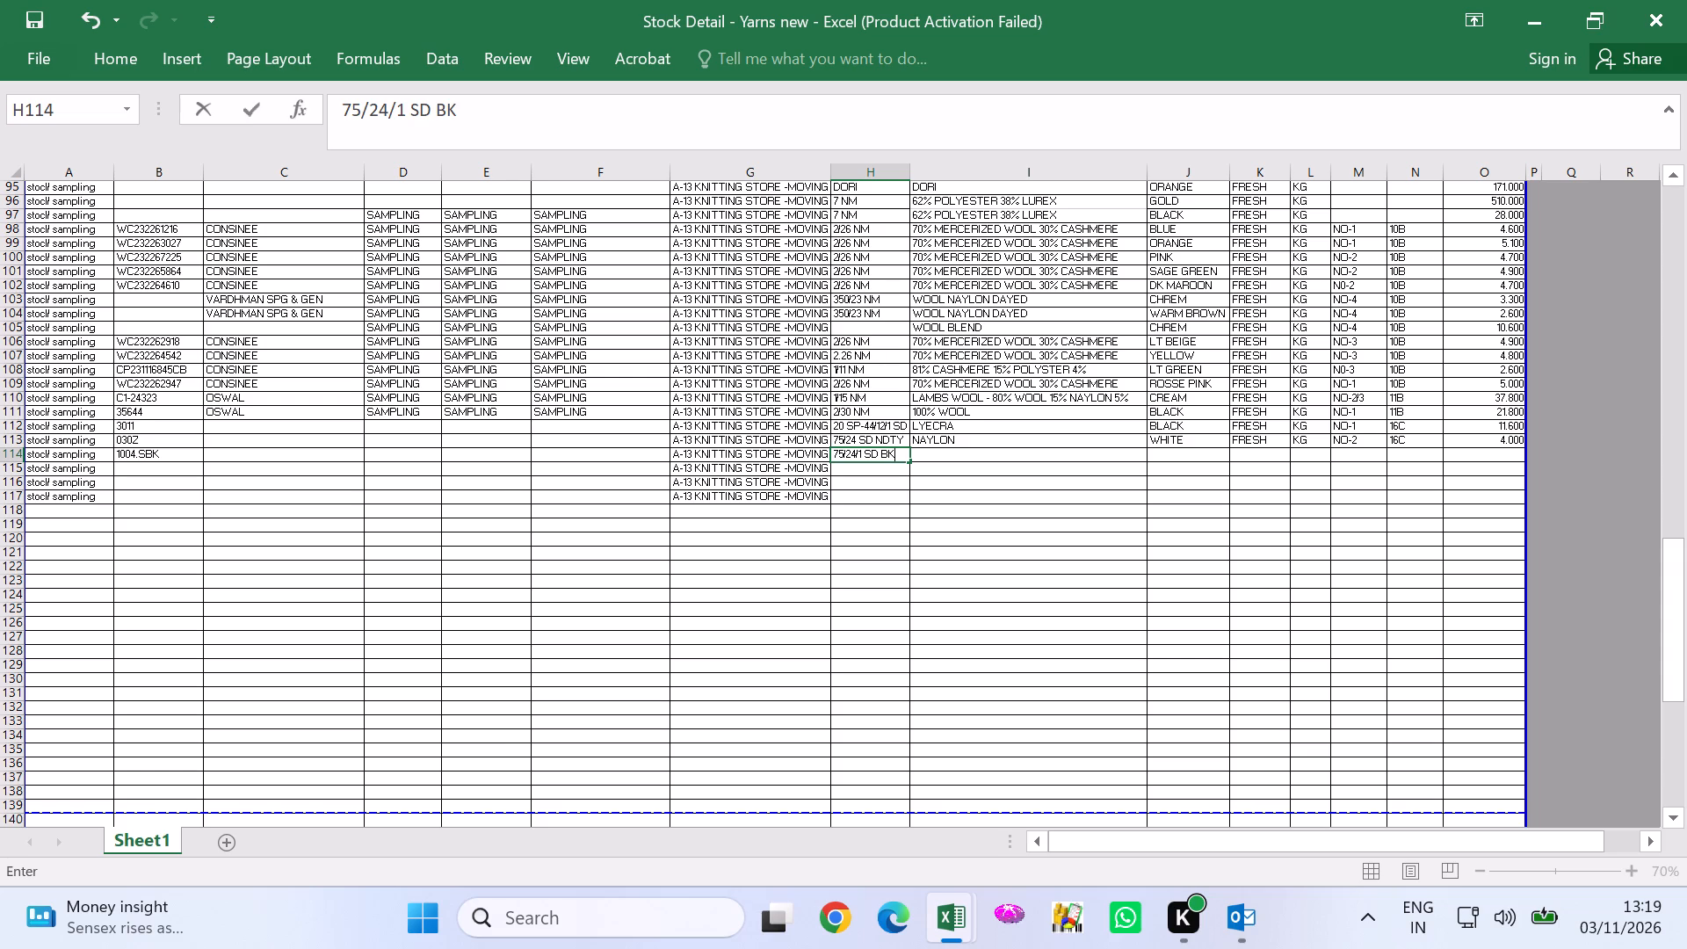
pyautogui.press('space')
pyautogui.write('NDTY')
pyautogui.click(997, 468)
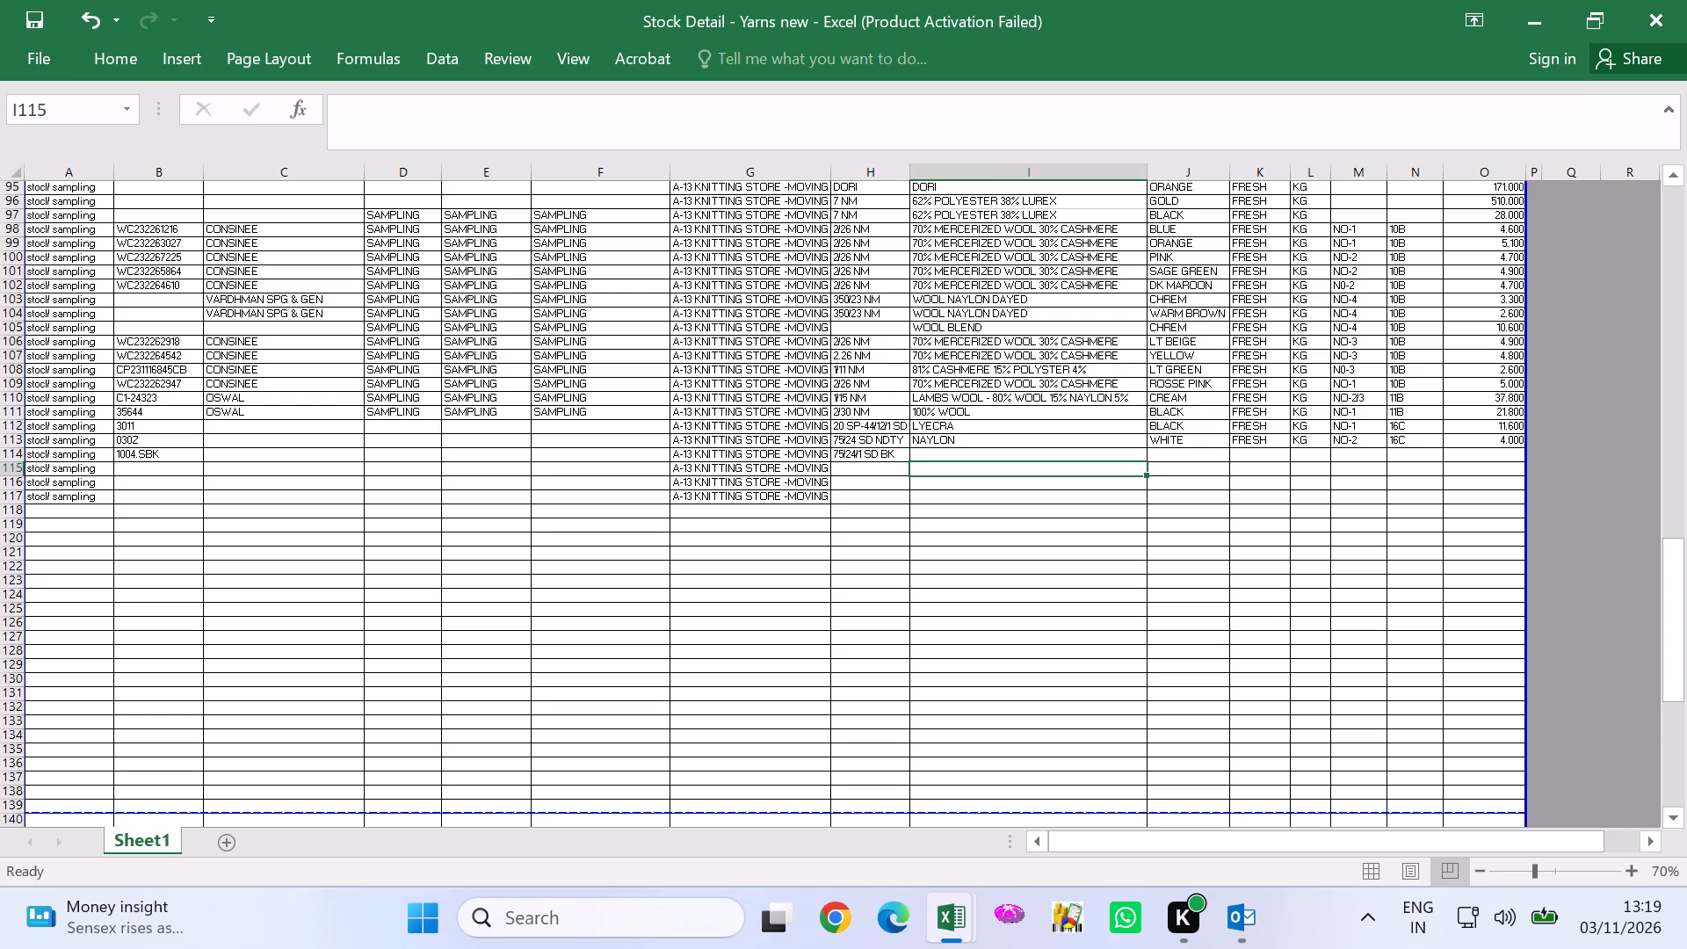
# Fill in row 114's material as NAYLON in column I and its colour as BLACK in column J.
pyautogui.click(987, 452)
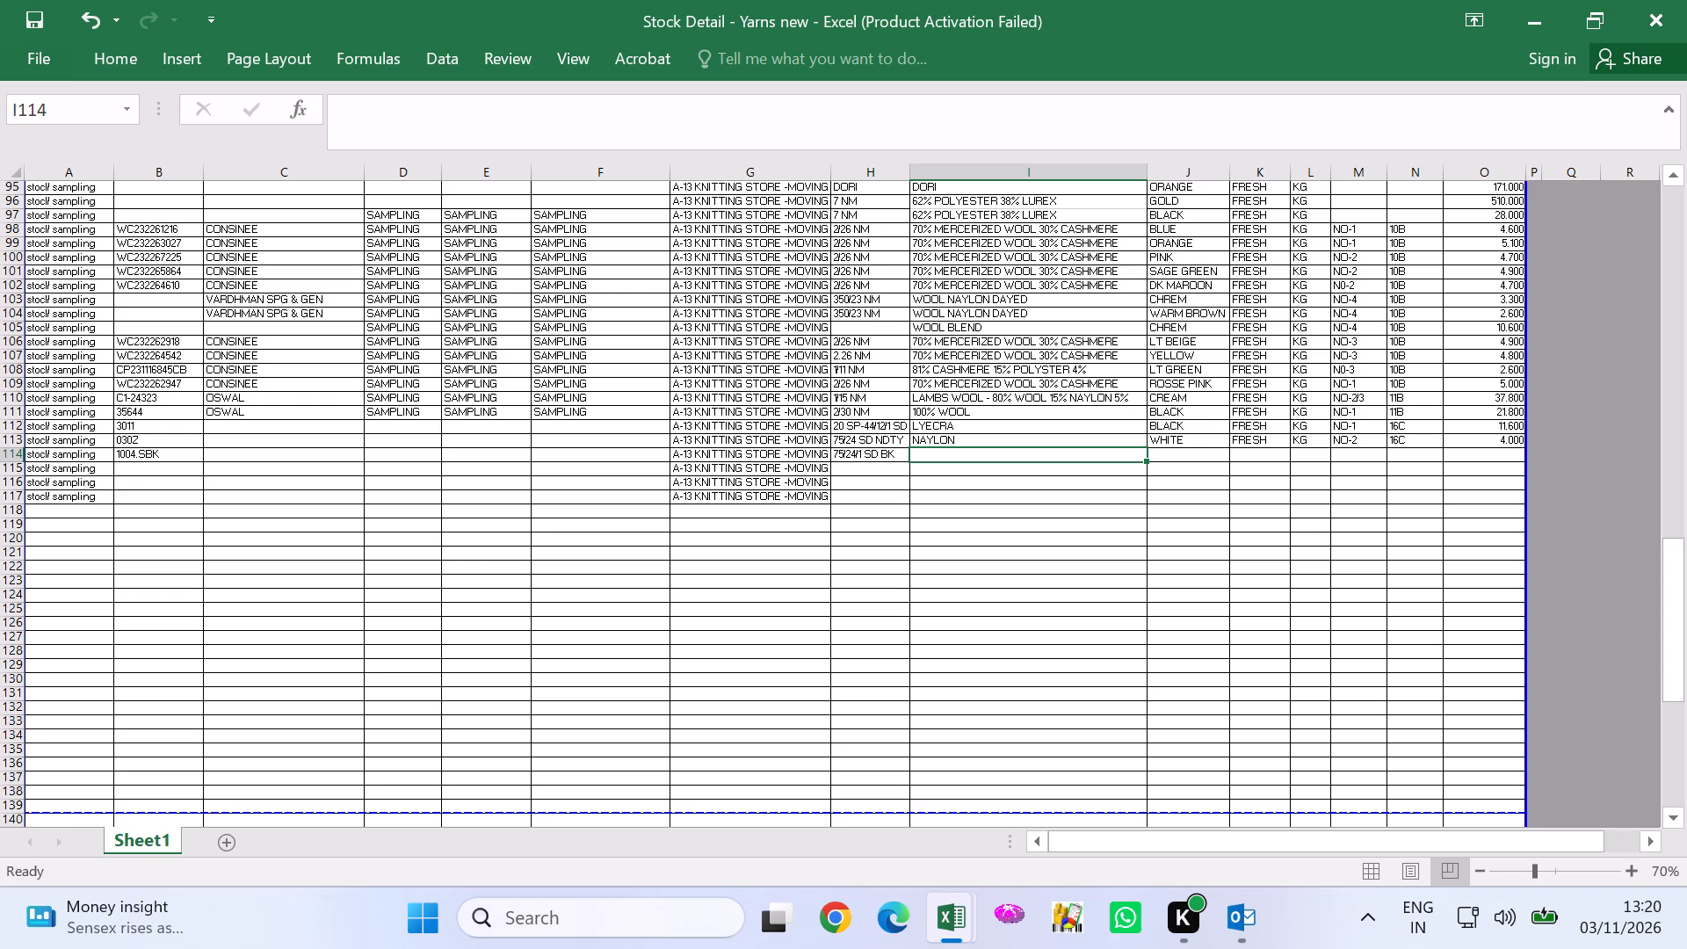
pyautogui.write('NA')
pyautogui.press('Tab')
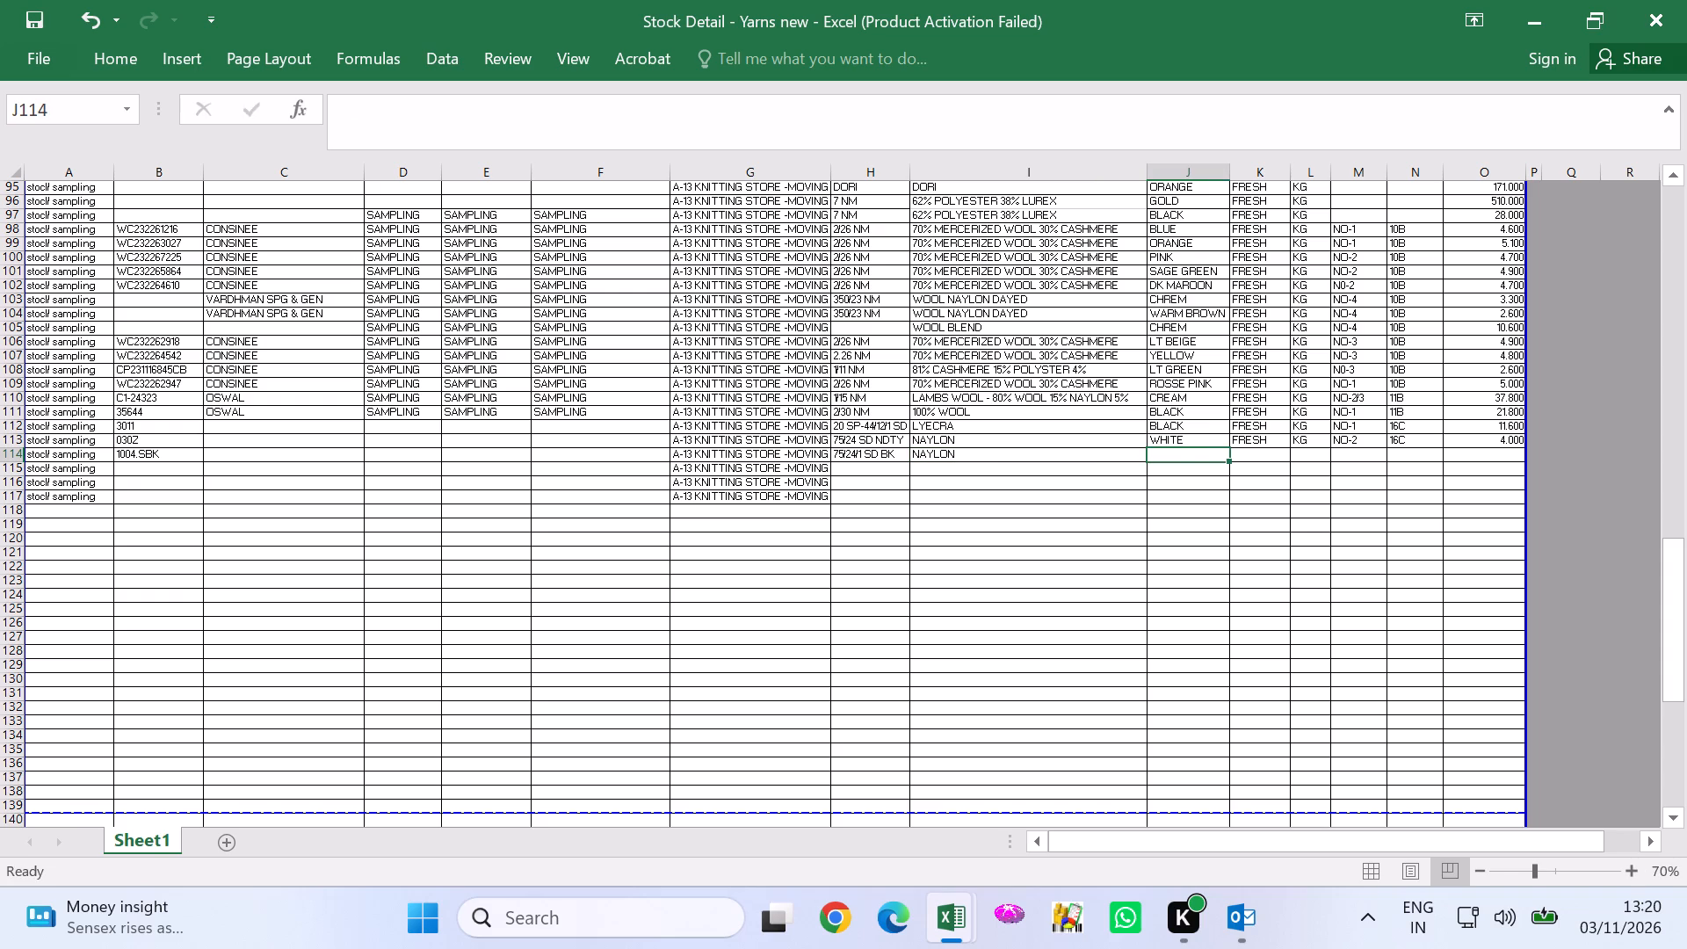
pyautogui.press('b')
pyautogui.press('l')
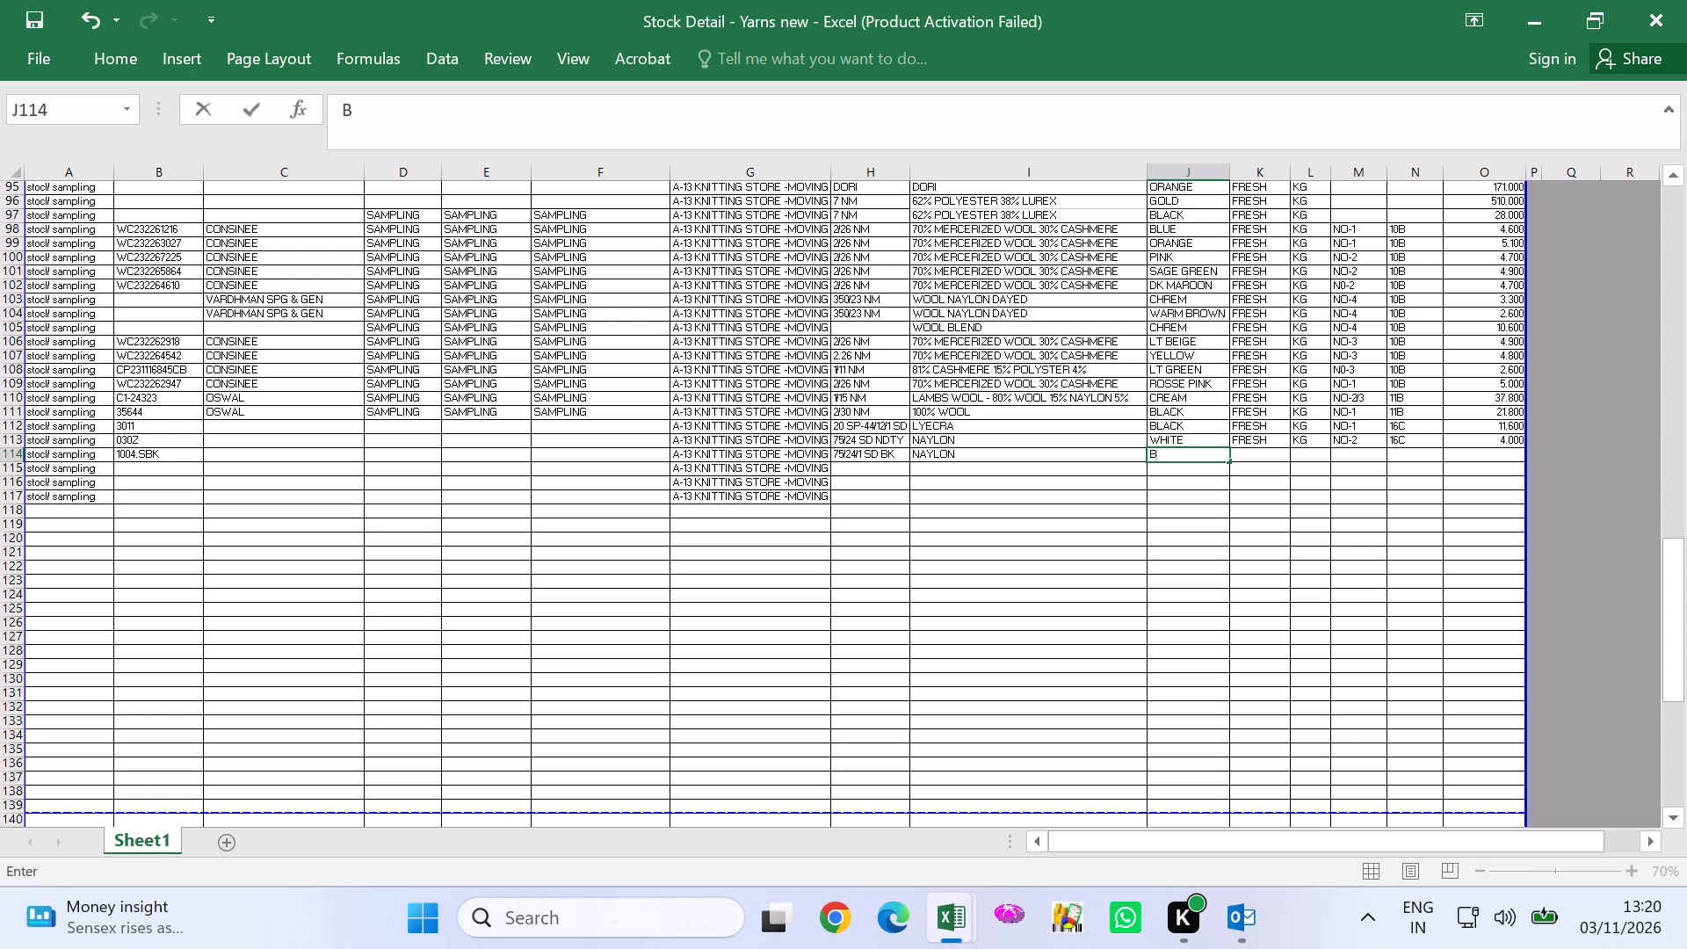
pyautogui.press('a')
pyautogui.press('Tab')
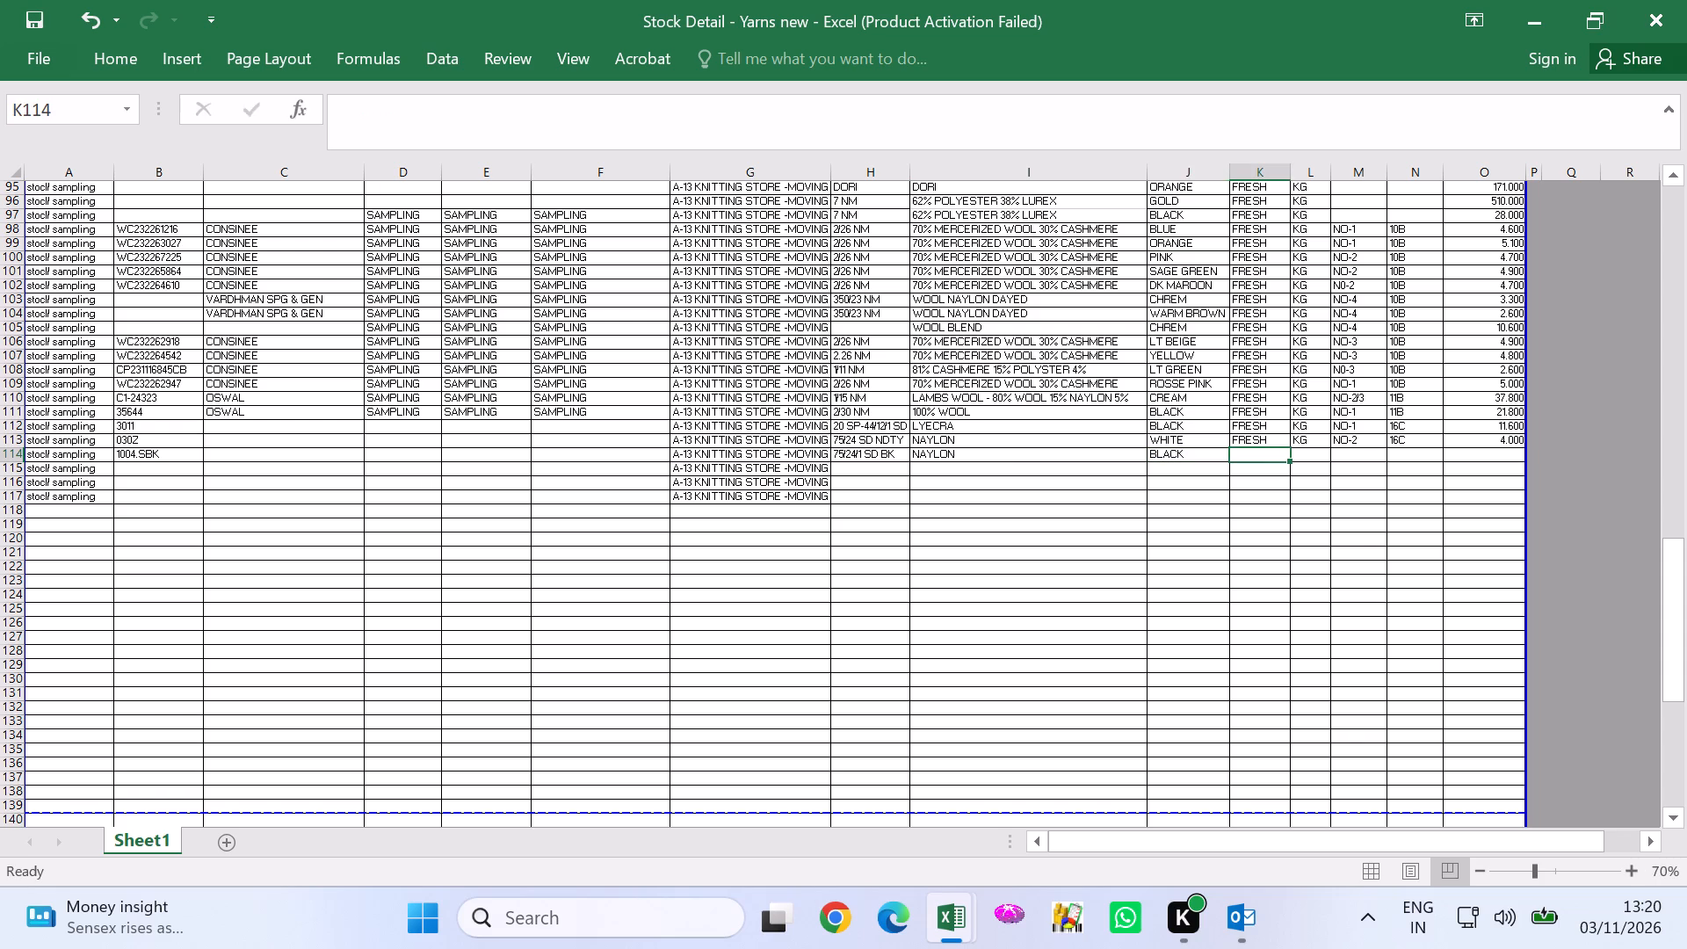
# Set row 114's condition to FRESH in column K and its unit to KG in column L.
pyautogui.press('f')
pyautogui.press('Tab')
pyautogui.press('k')
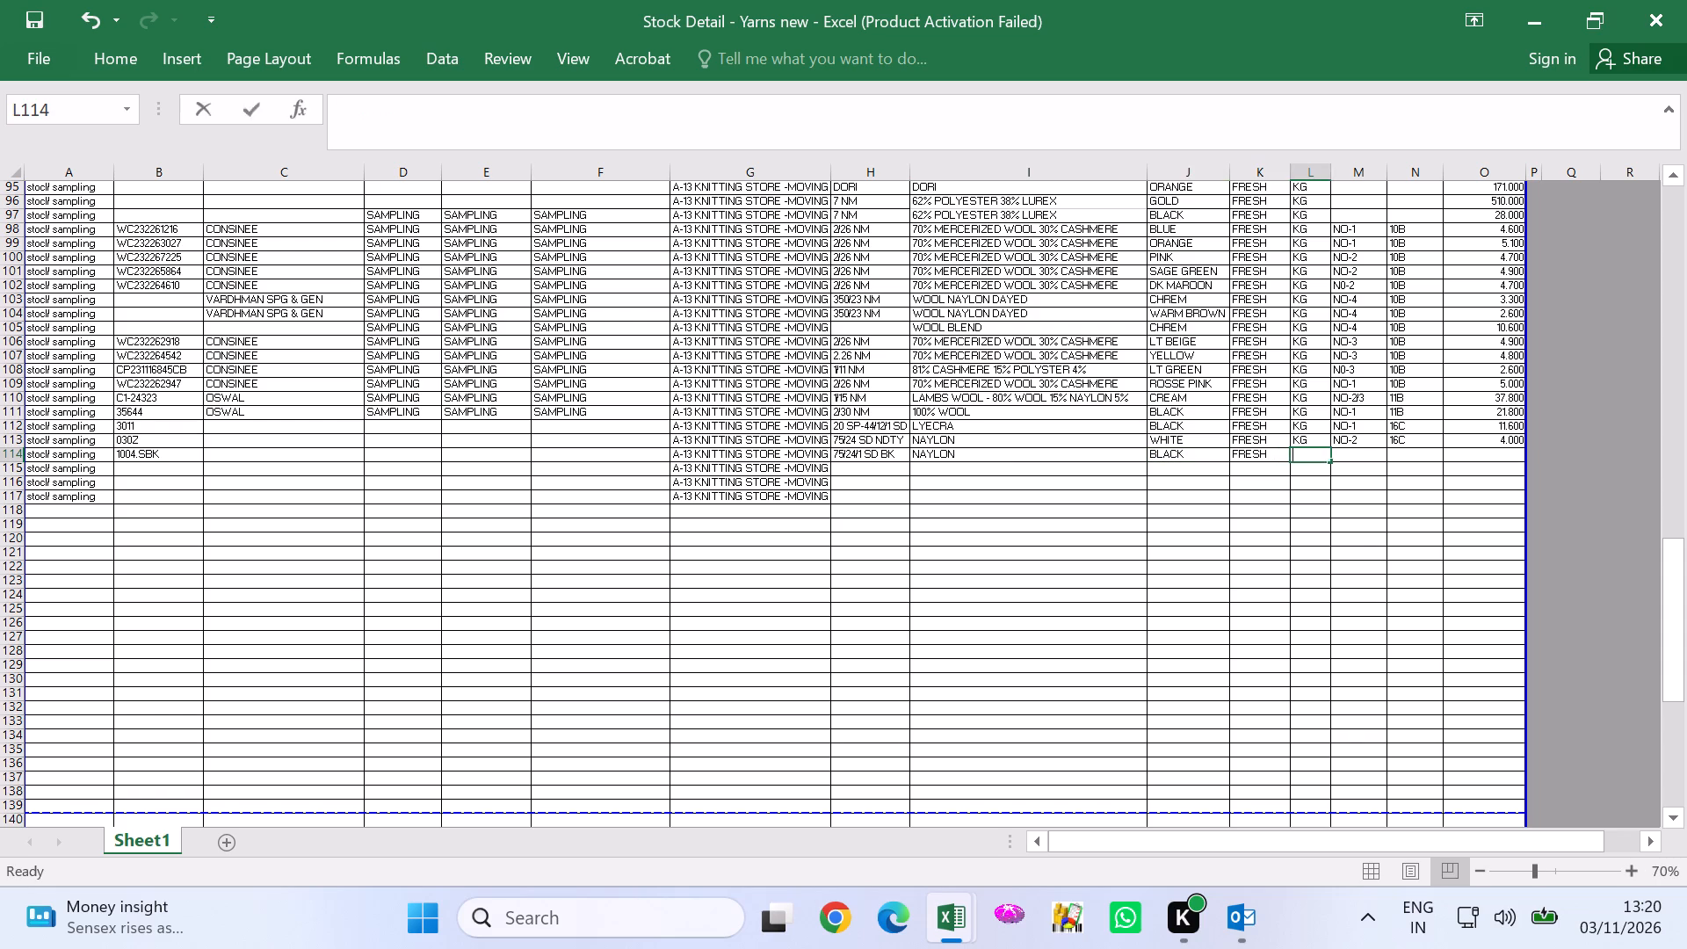
pyautogui.press('Tab')
# Enter NO-2 in column M and 16C in column N of row 114.
pyautogui.write('NO')
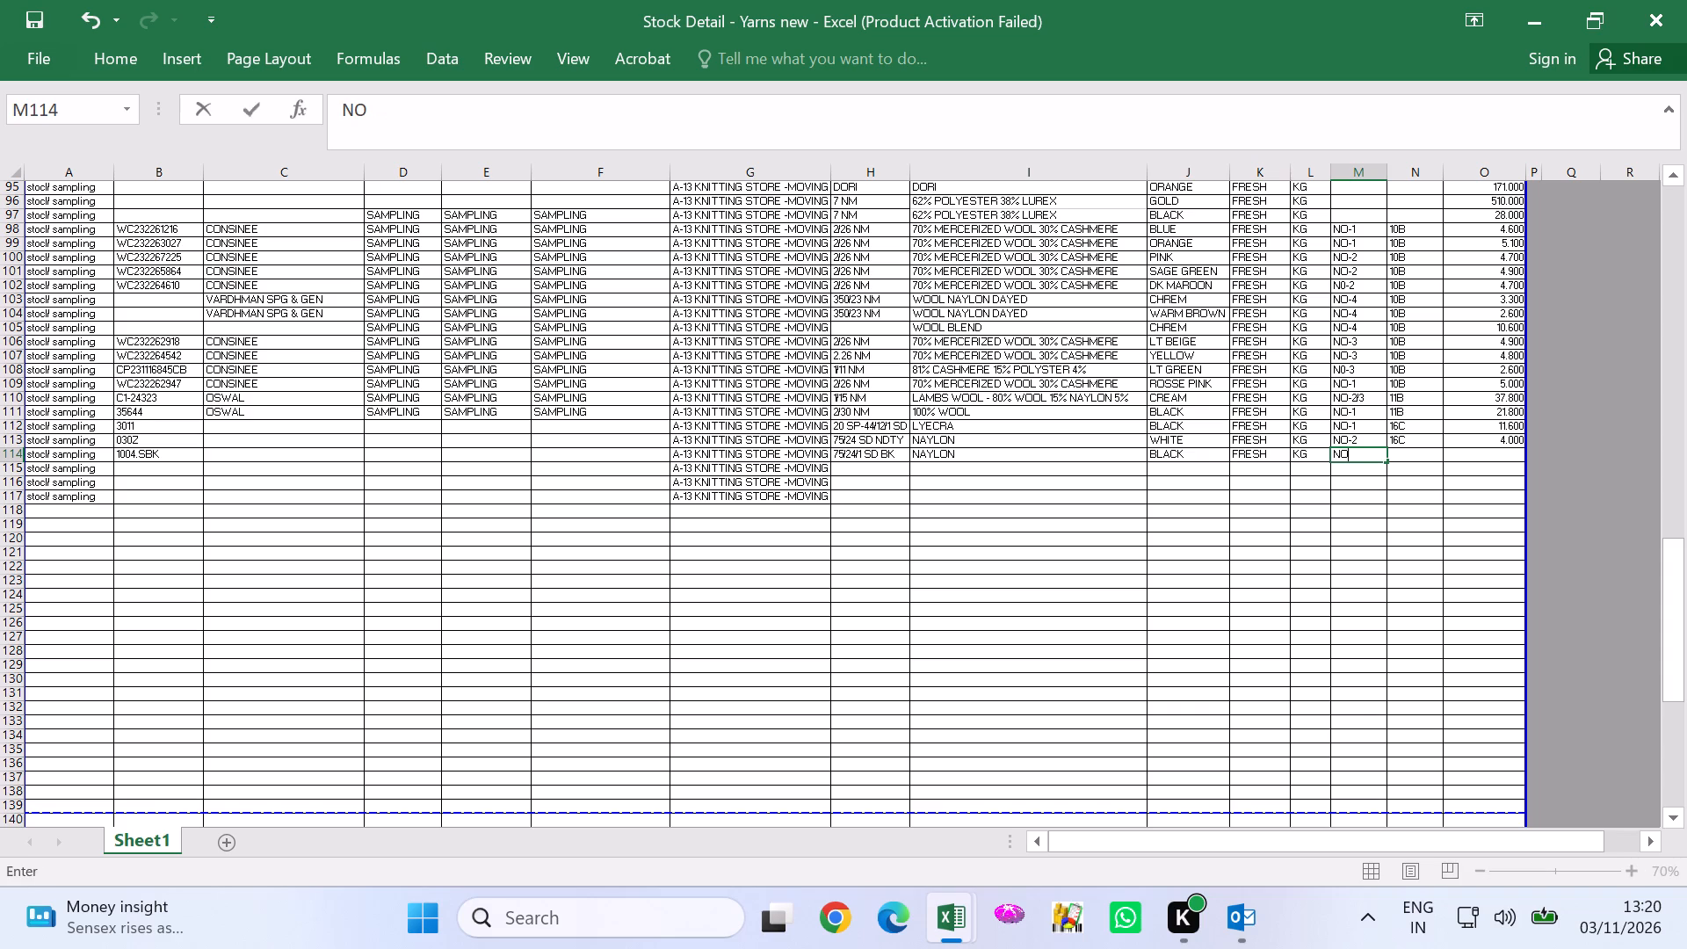
pyautogui.press('-')
pyautogui.press('2')
pyautogui.press('Tab')
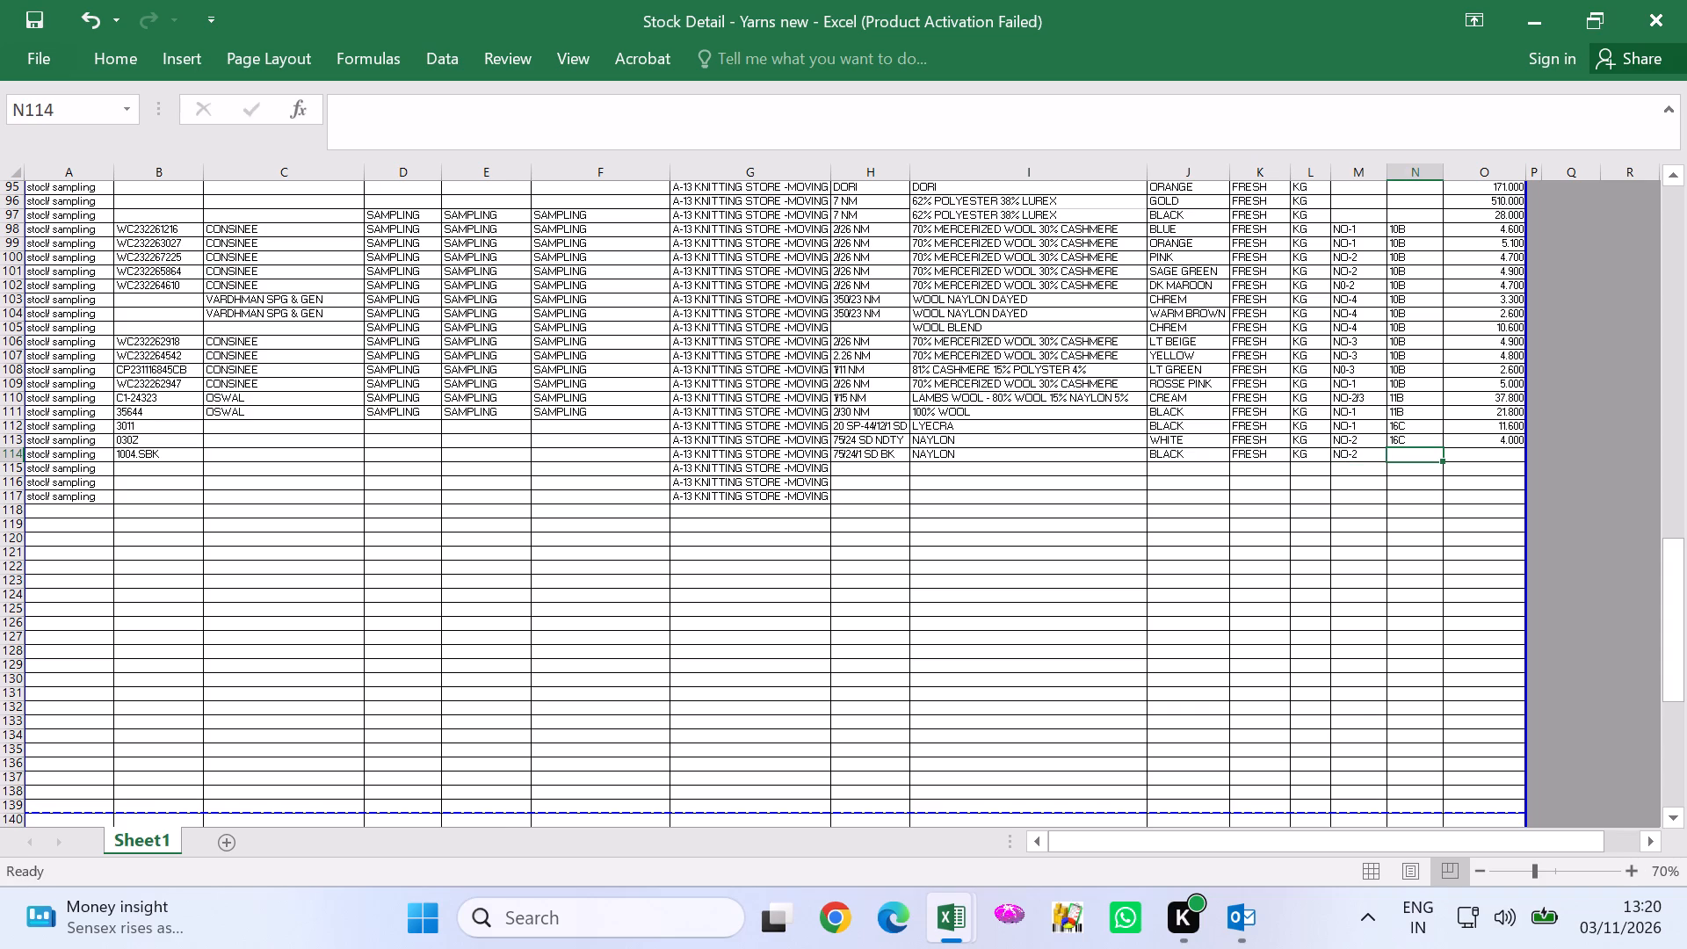
pyautogui.press('1')
pyautogui.press('6')
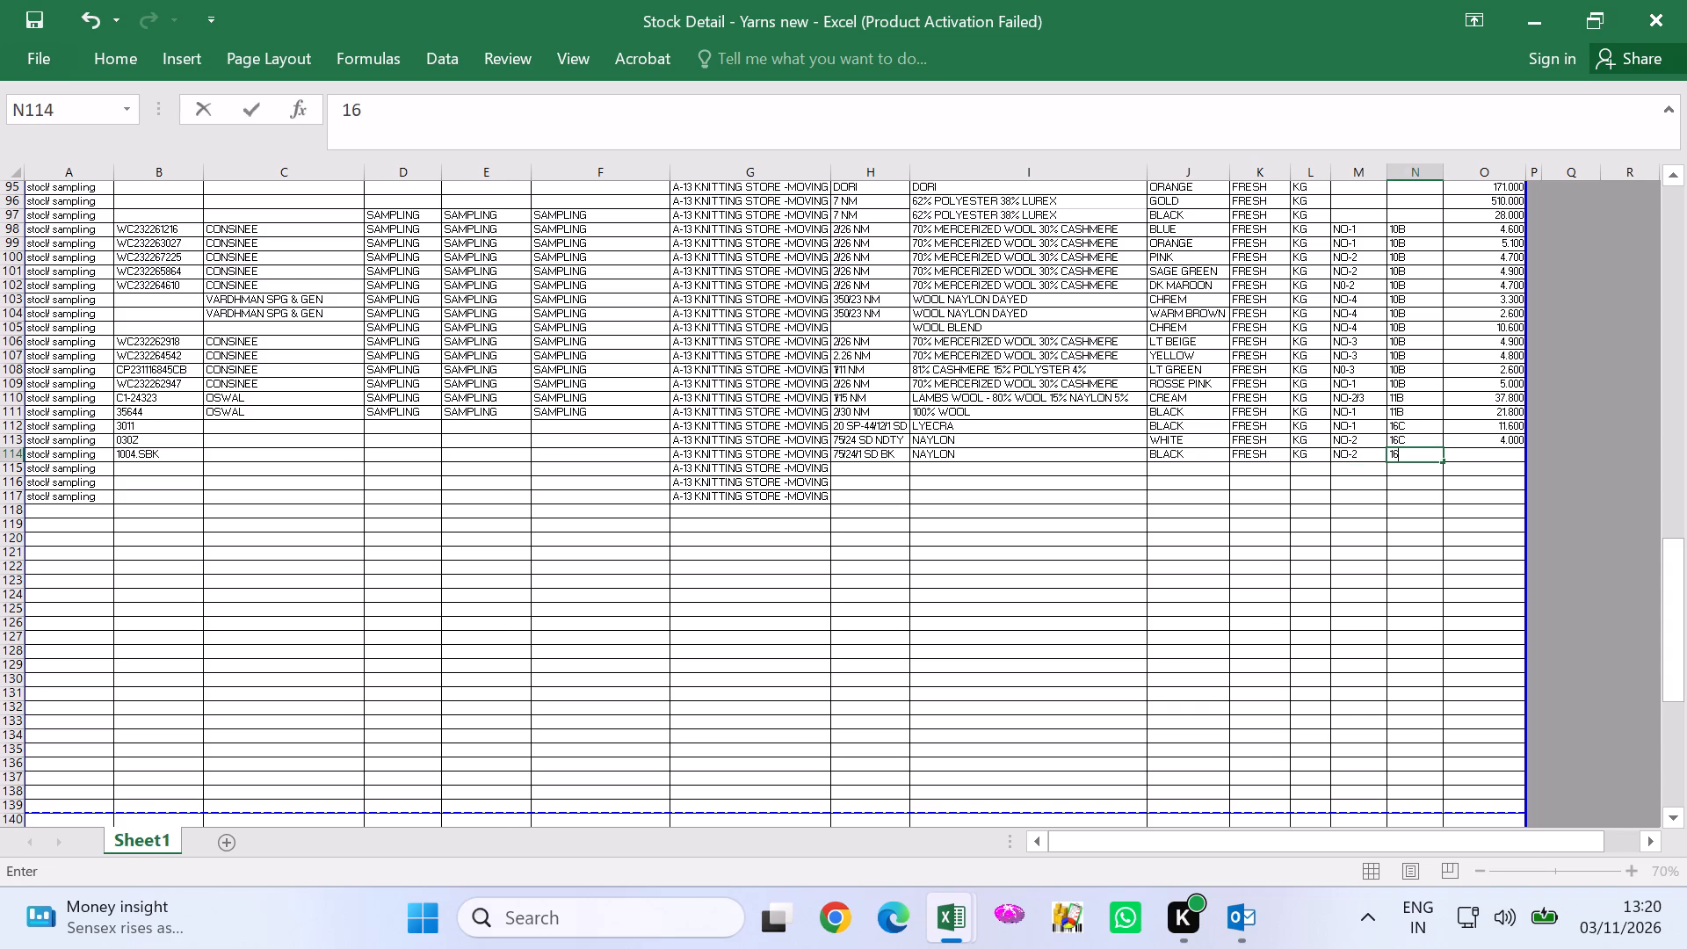
pyautogui.press('c')
pyautogui.press('Tab')
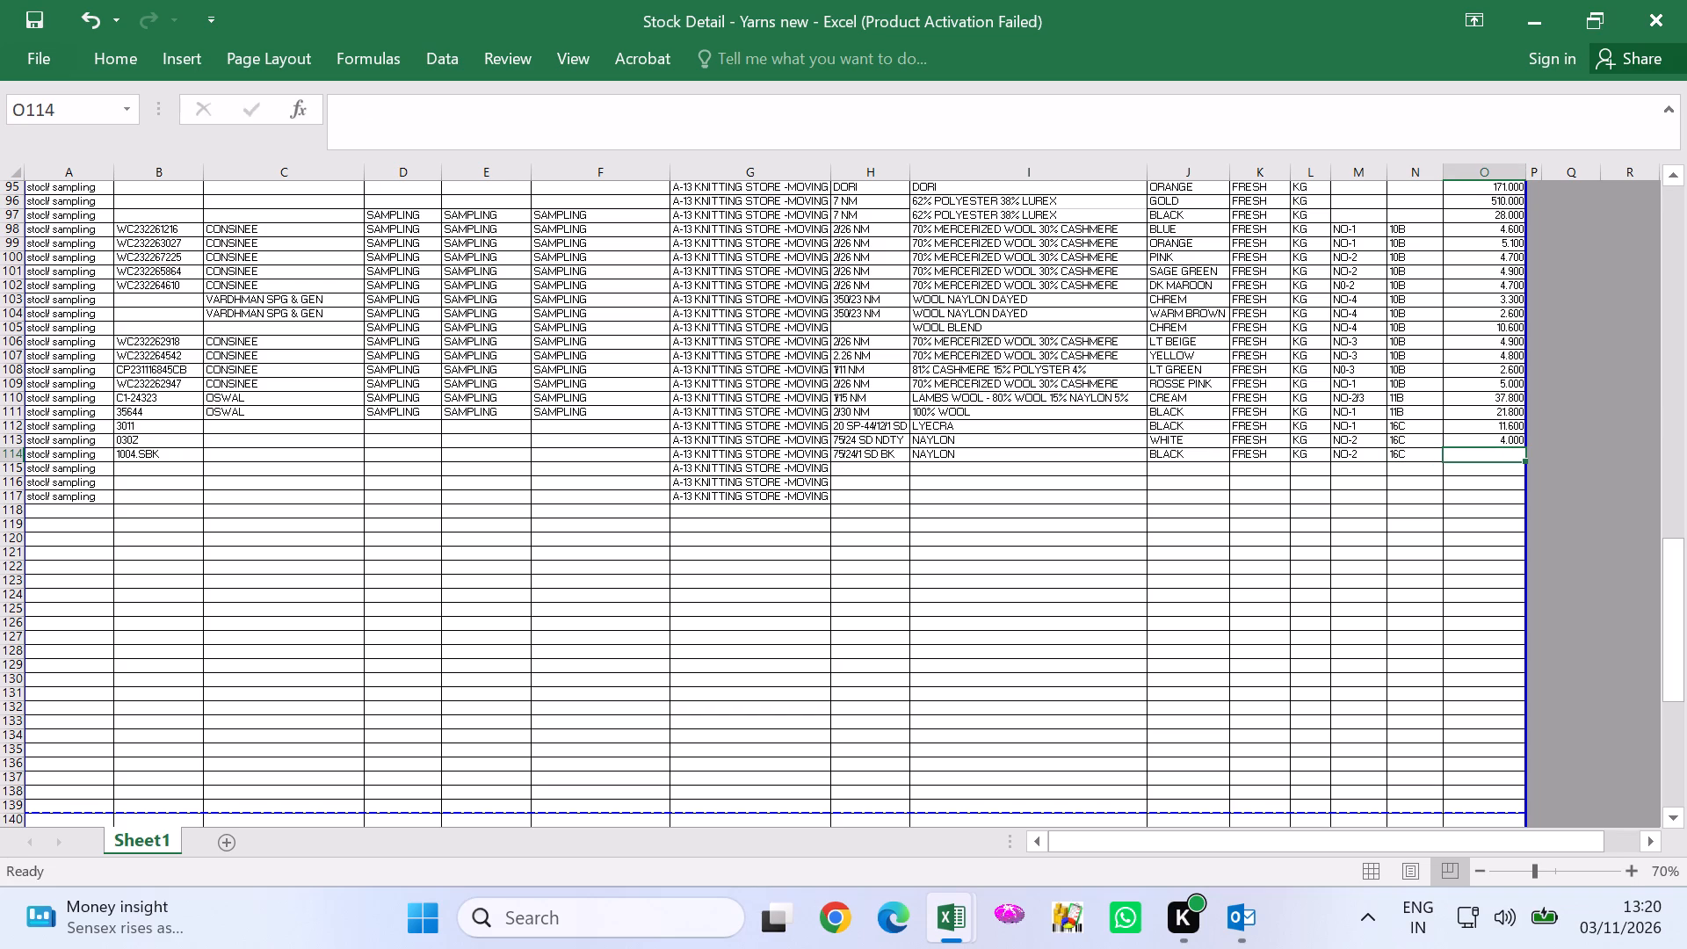
# Enter the quantity 6.700 in cell O114 to complete row 114.
pyautogui.press('6')
pyautogui.write('.700')
pyautogui.press('Tab')
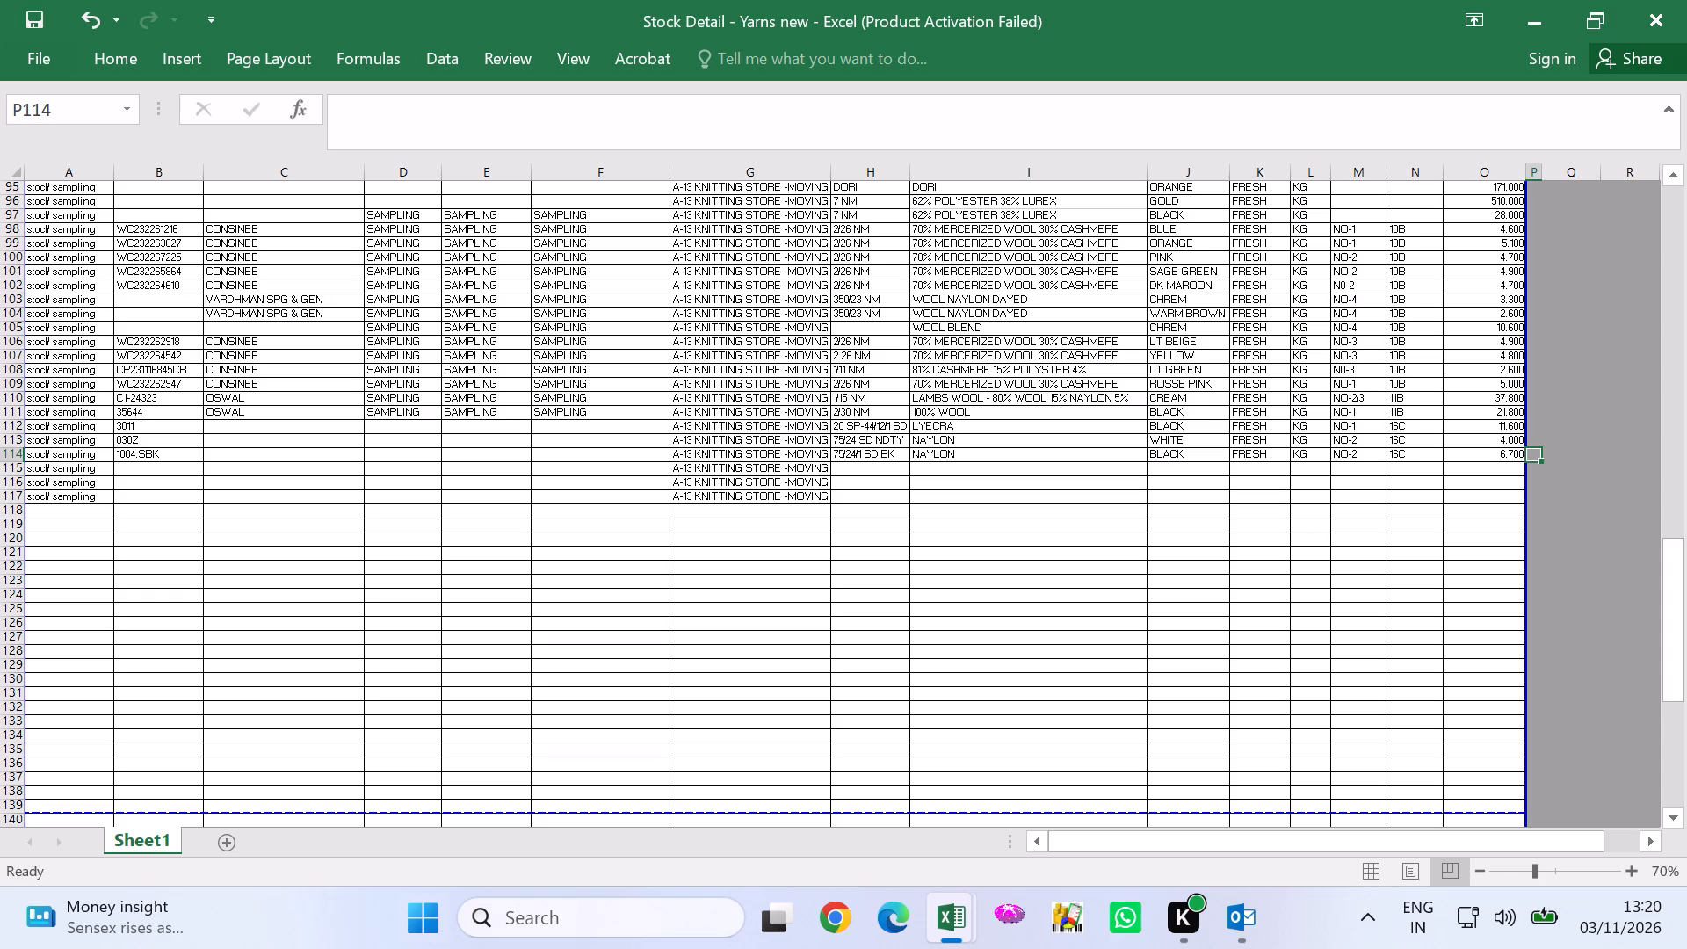
# Enter the yarn count 2/40 N in cell H115, leaving row 115's columns B to F blank.
pyautogui.click(132, 469)
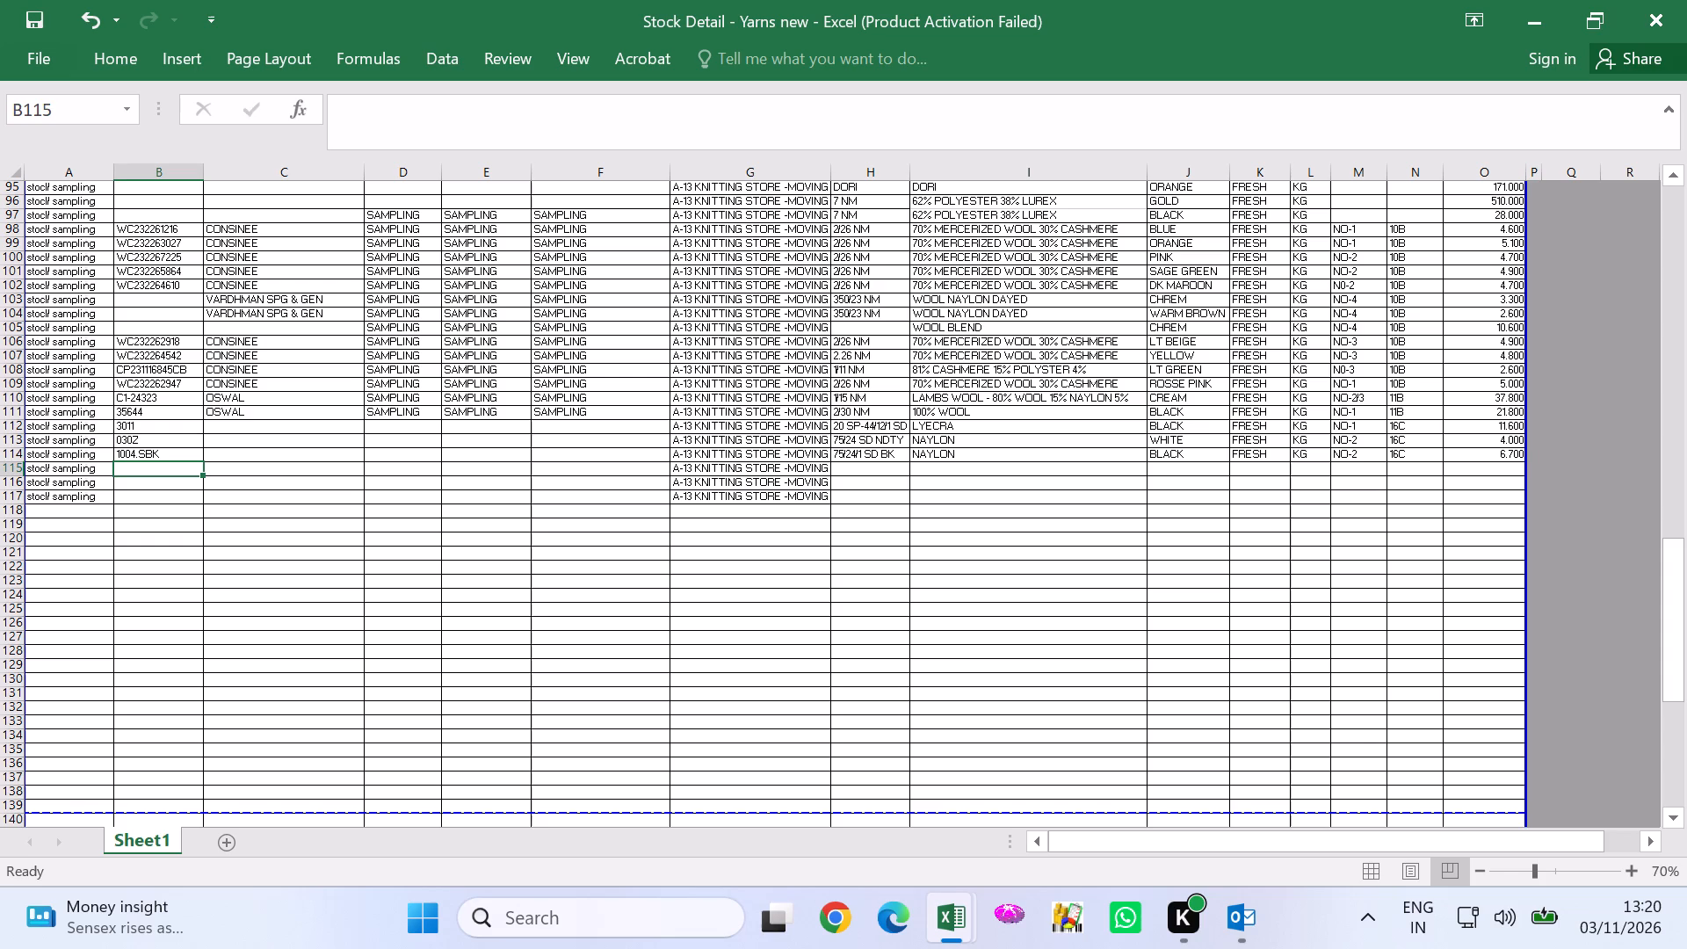
pyautogui.press('Tab')
pyautogui.press('Tab')
pyautogui.press('Tab')
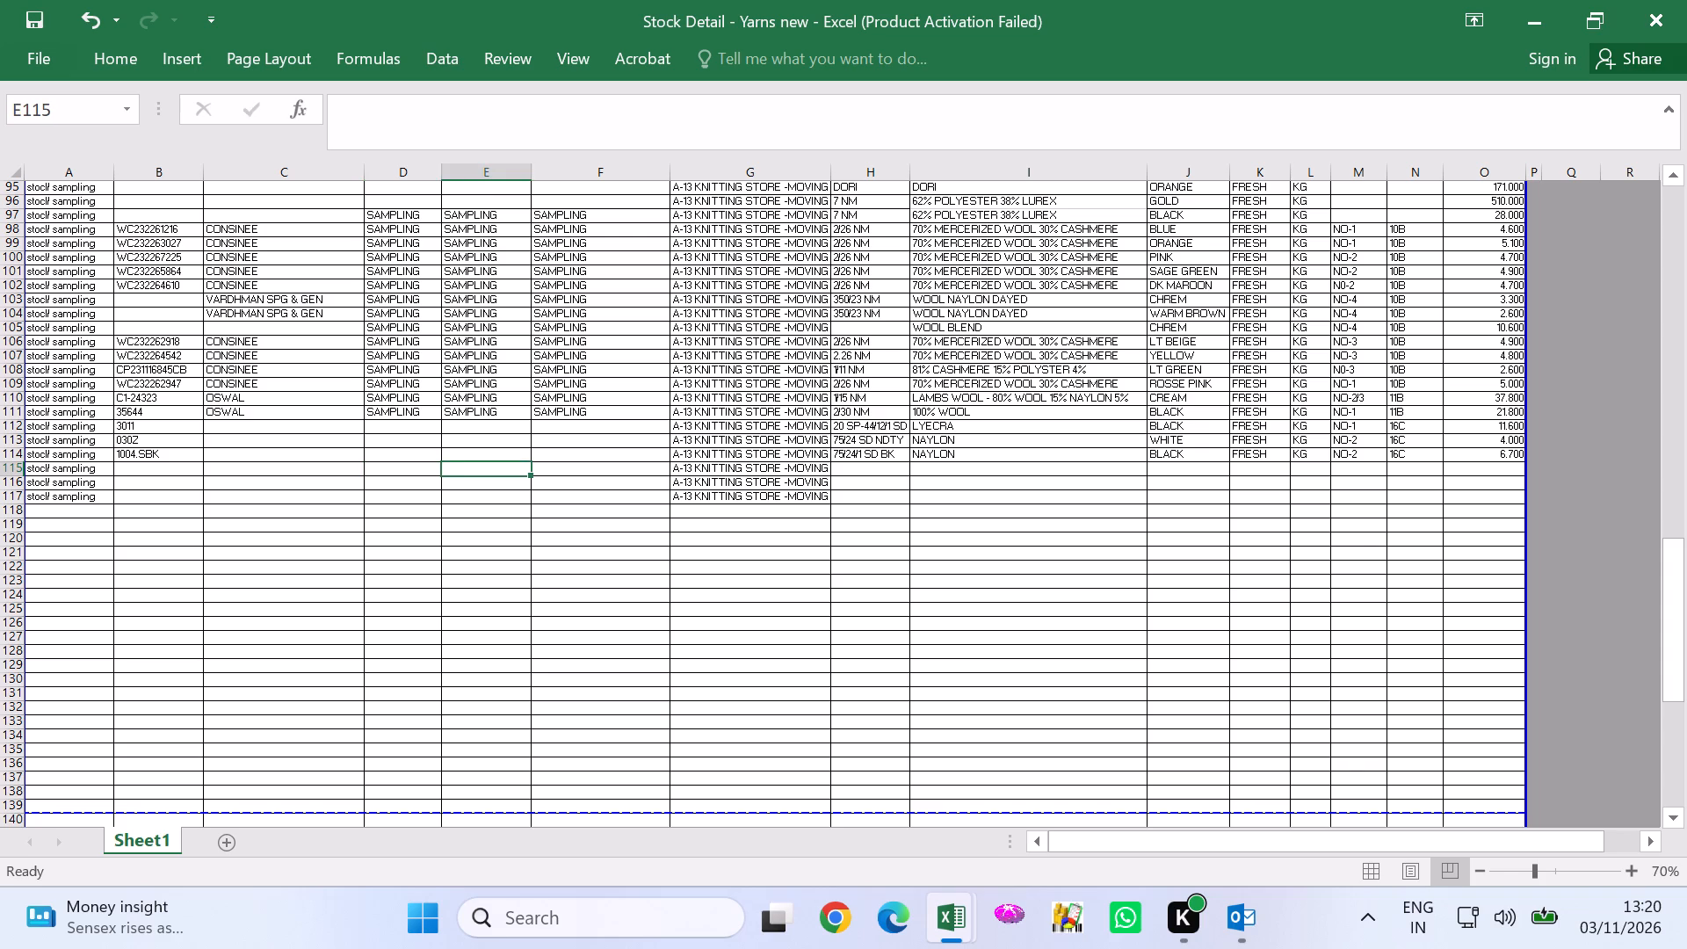
pyautogui.press('Tab')
pyautogui.press('Tab')
pyautogui.press('Tab')
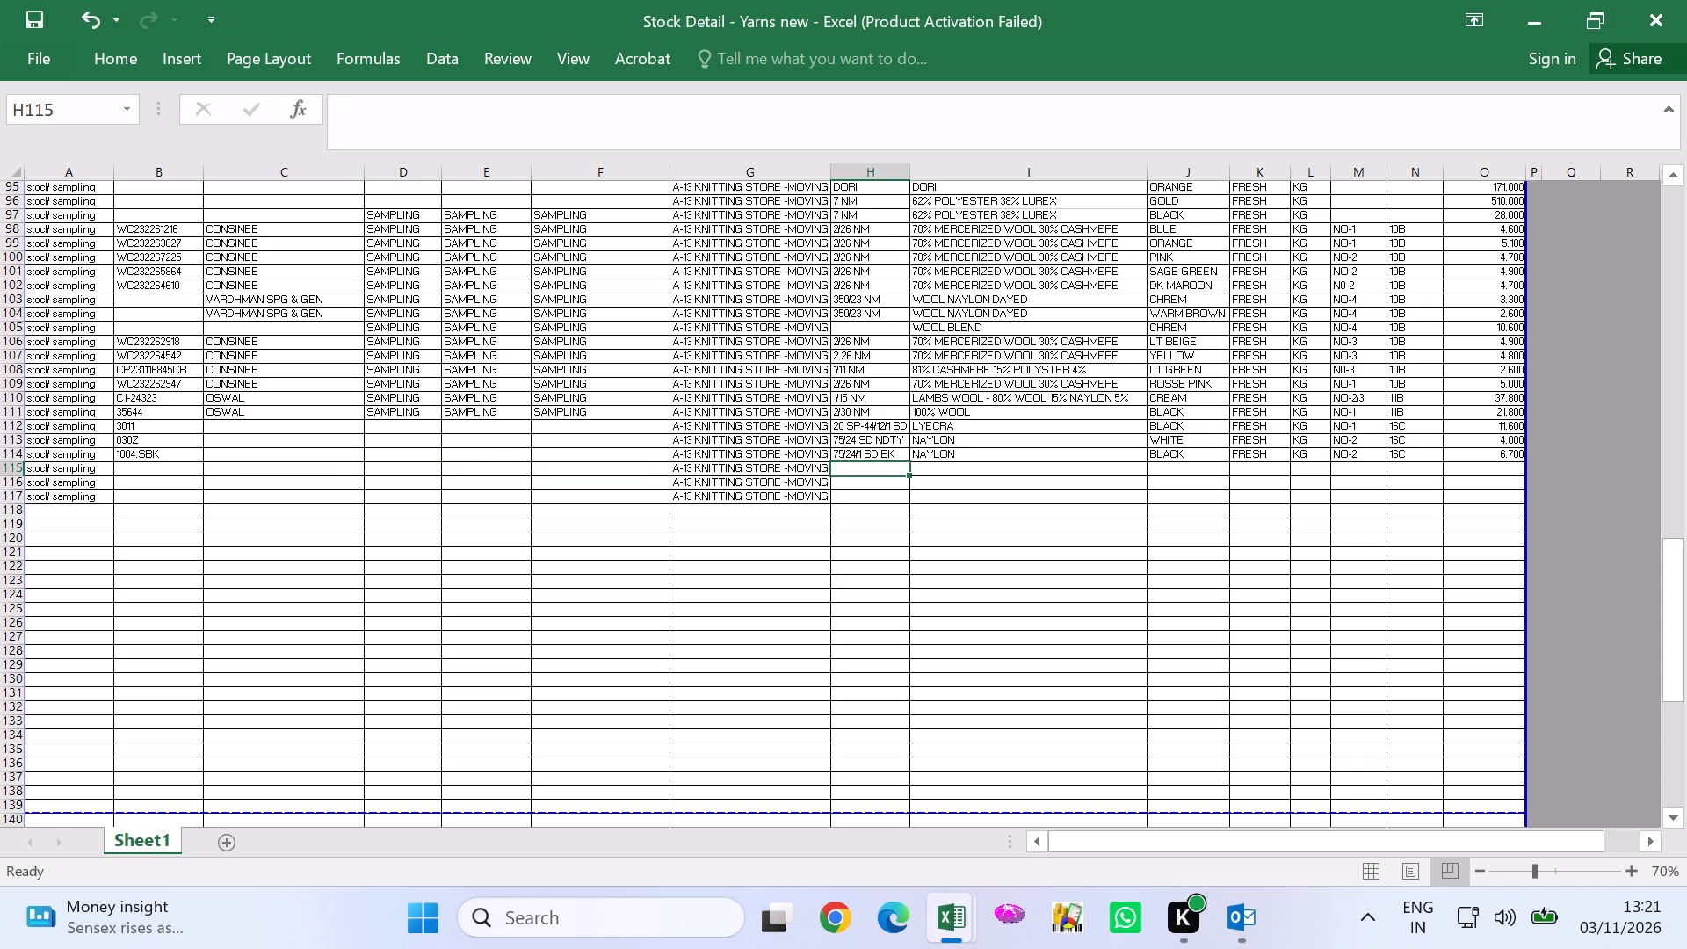
pyautogui.press('Tab')
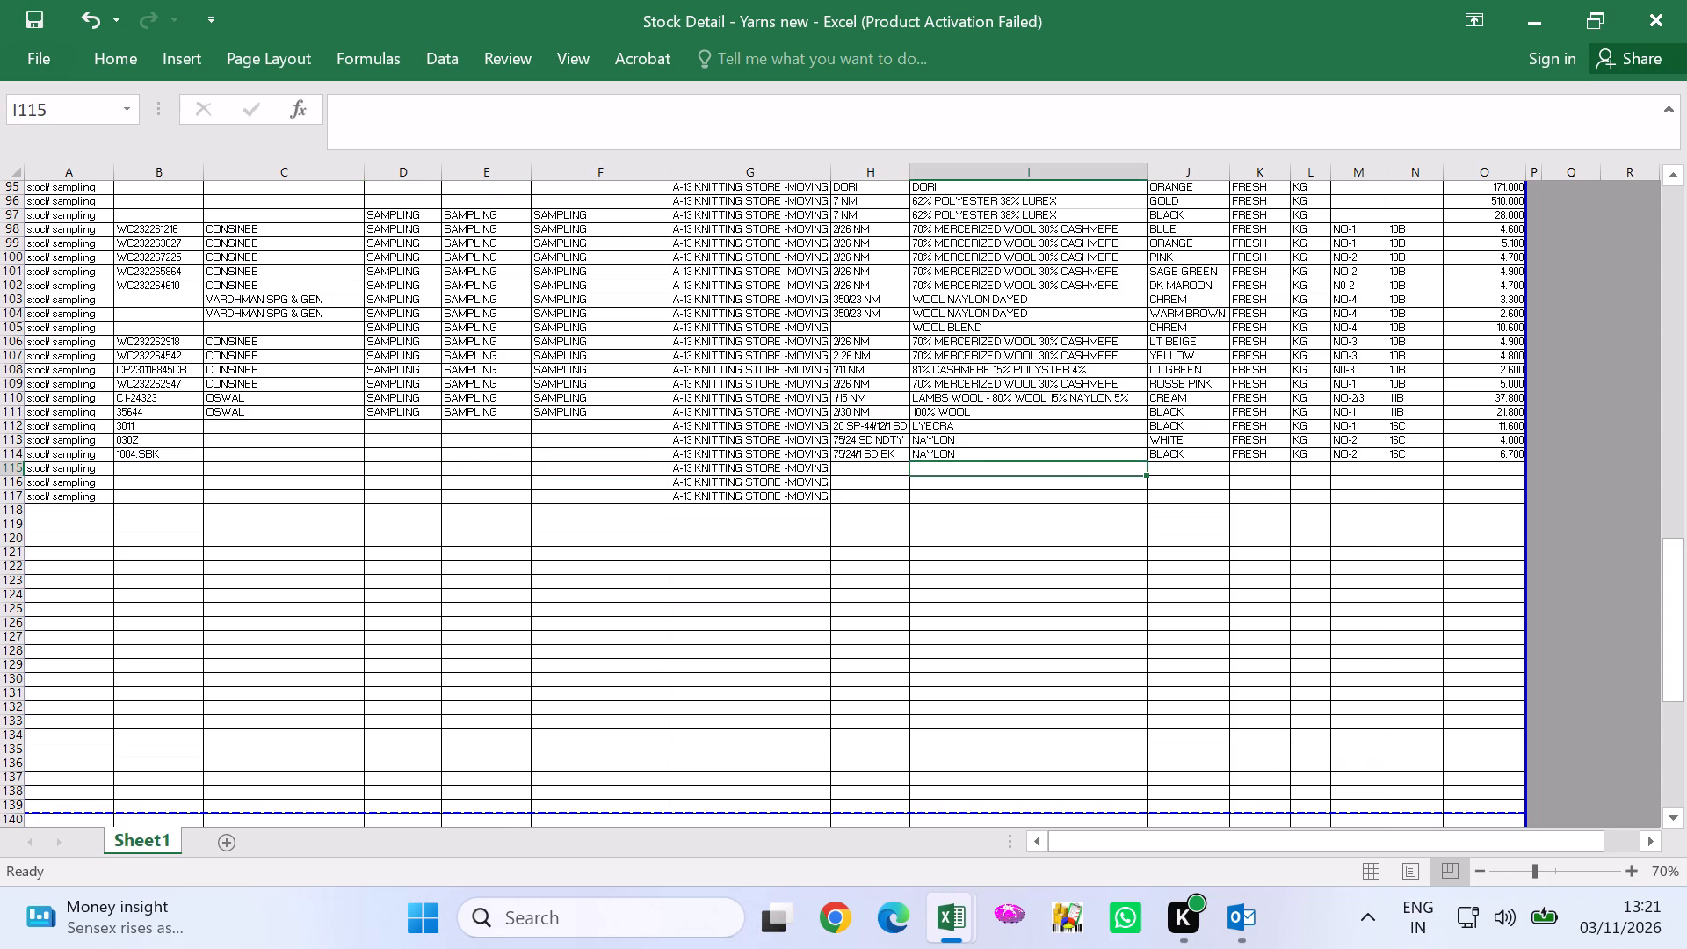
pyautogui.click(880, 467)
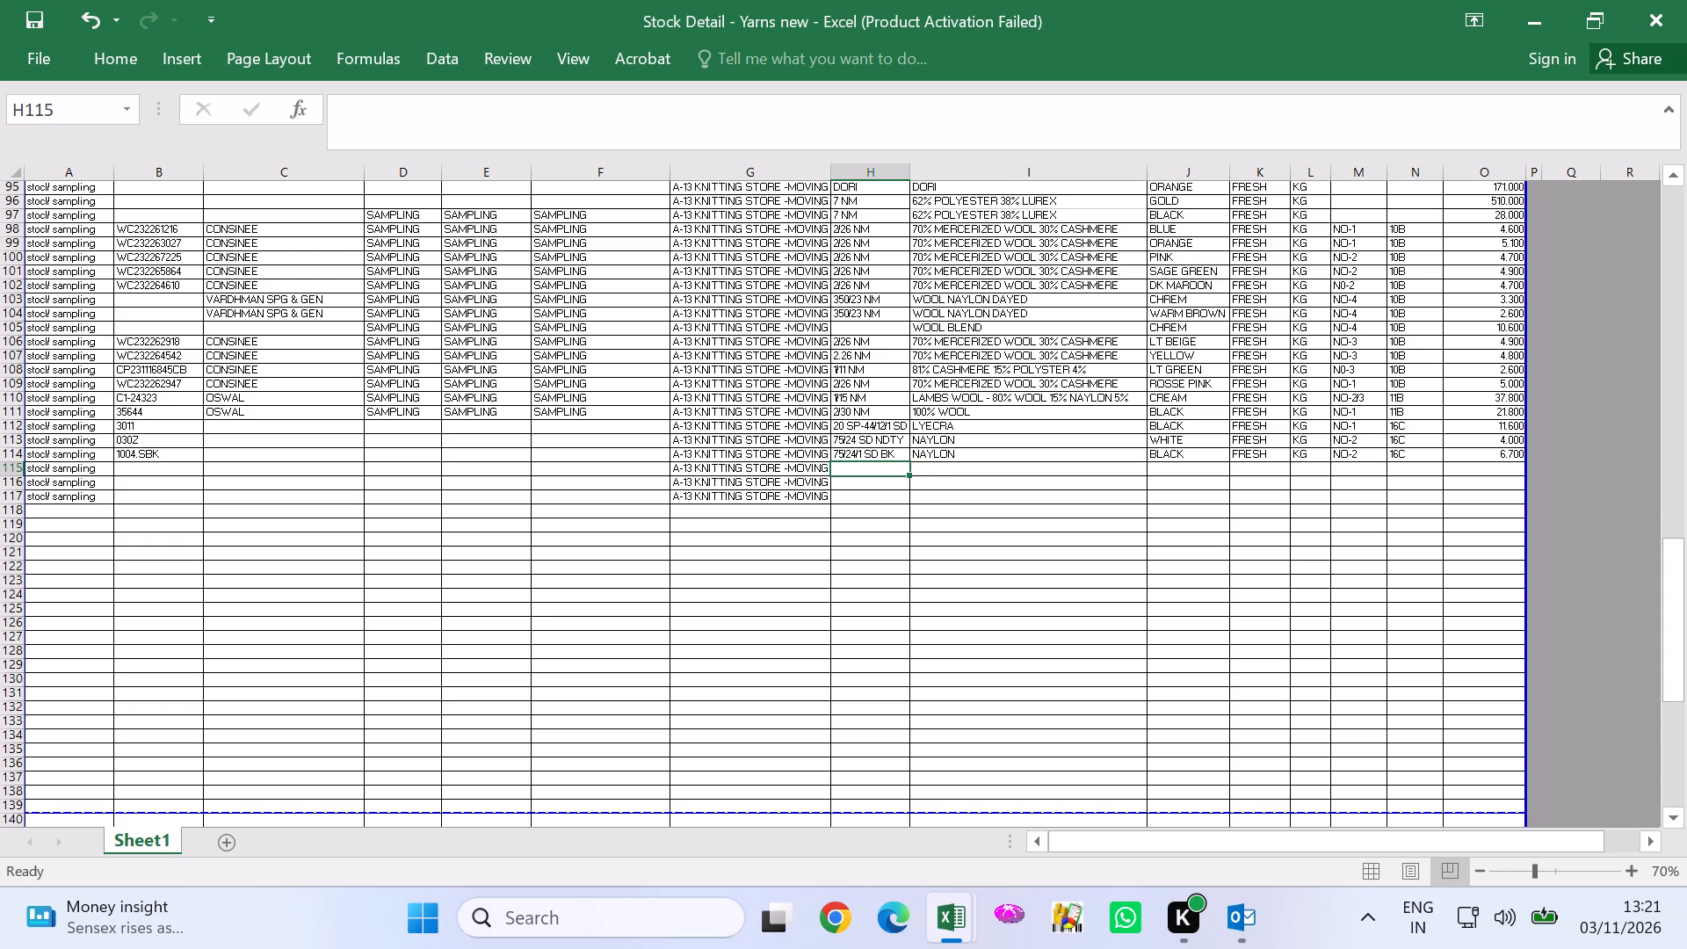
pyautogui.press('2')
pyautogui.press('/')
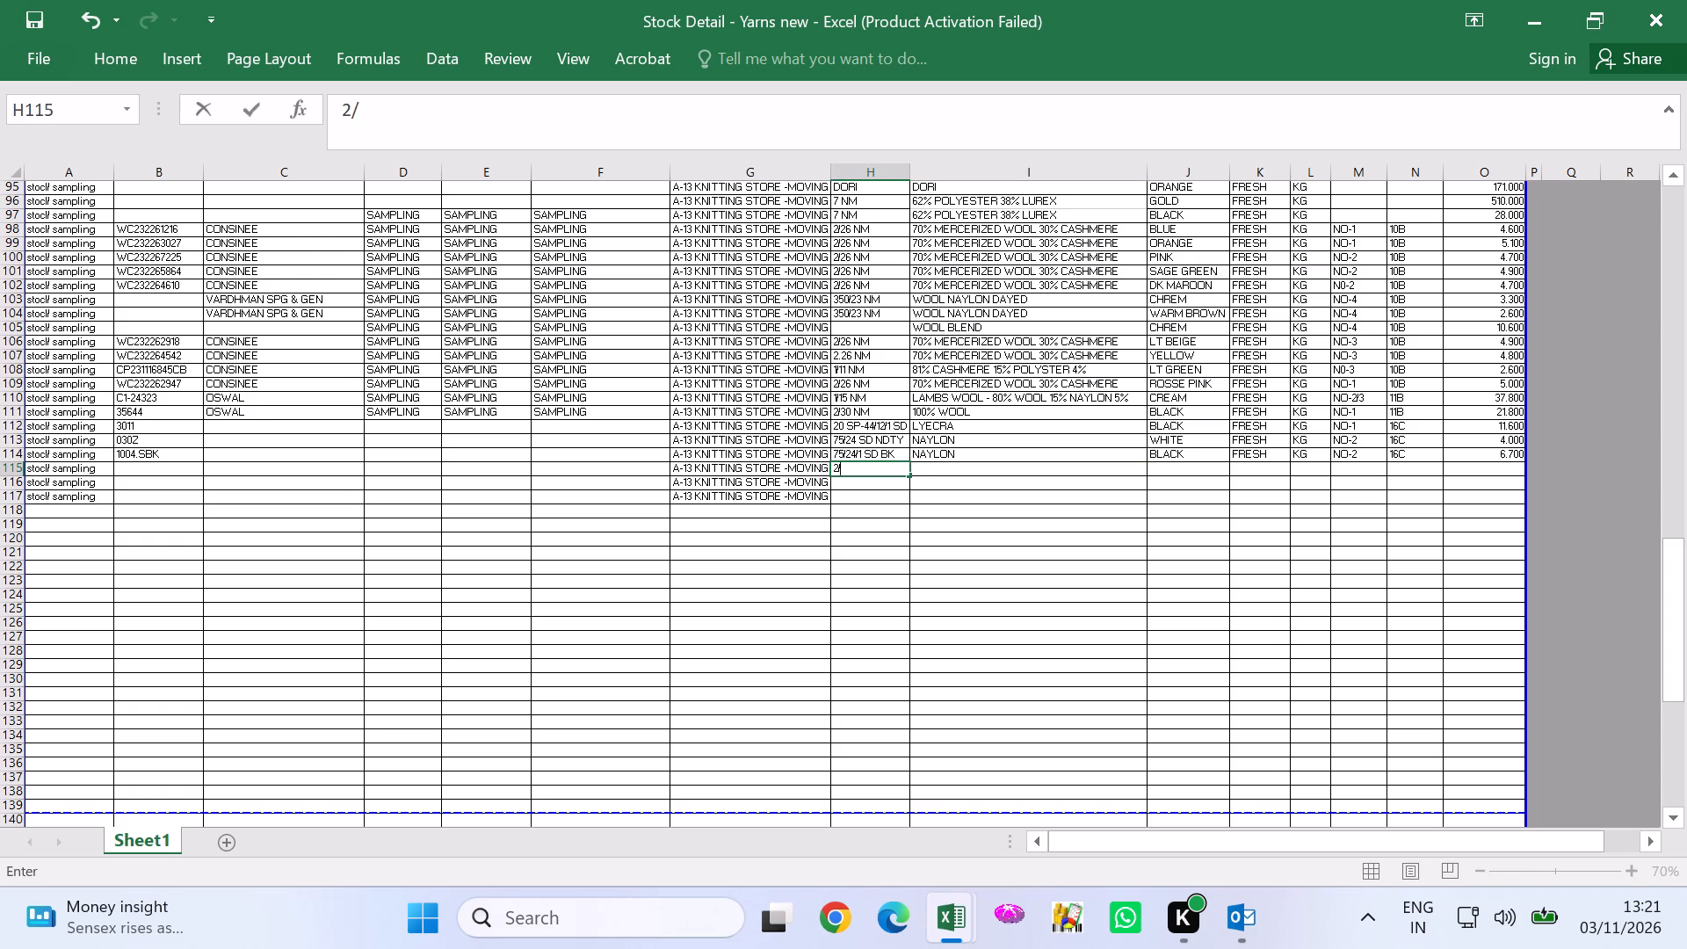
pyautogui.write('40')
pyautogui.press('space')
pyautogui.write('N')
pyautogui.press('Tab')
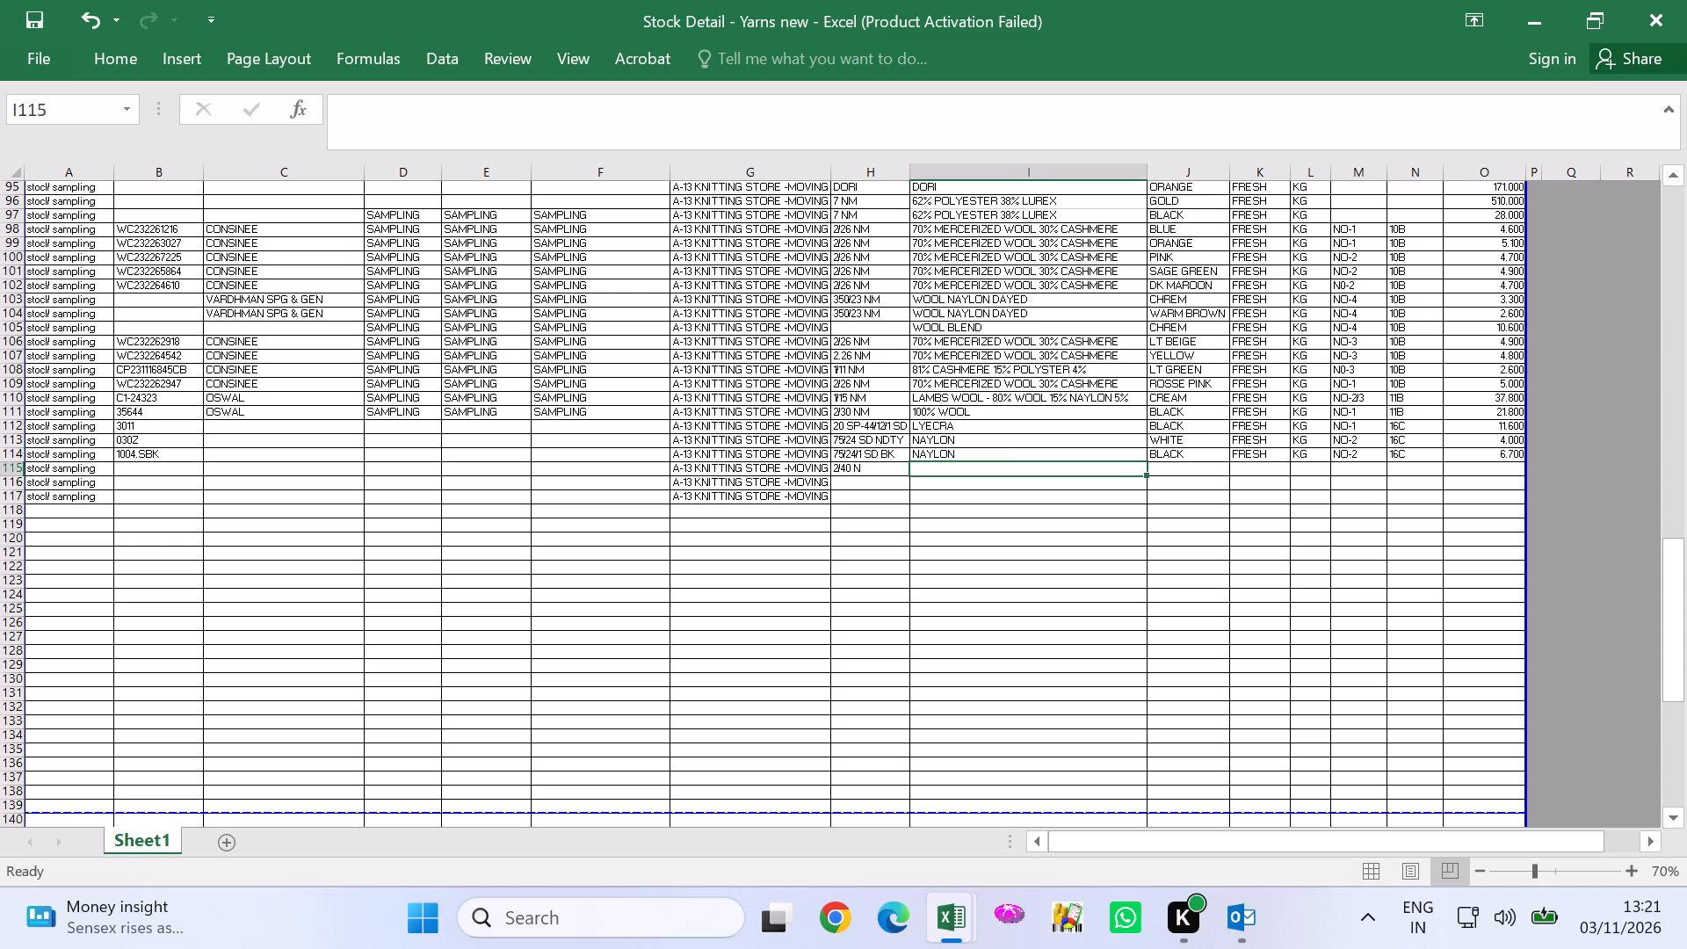
# Enter NAYLON SPANDEX YARN as row 115's material in column I.
pyautogui.write('LA')
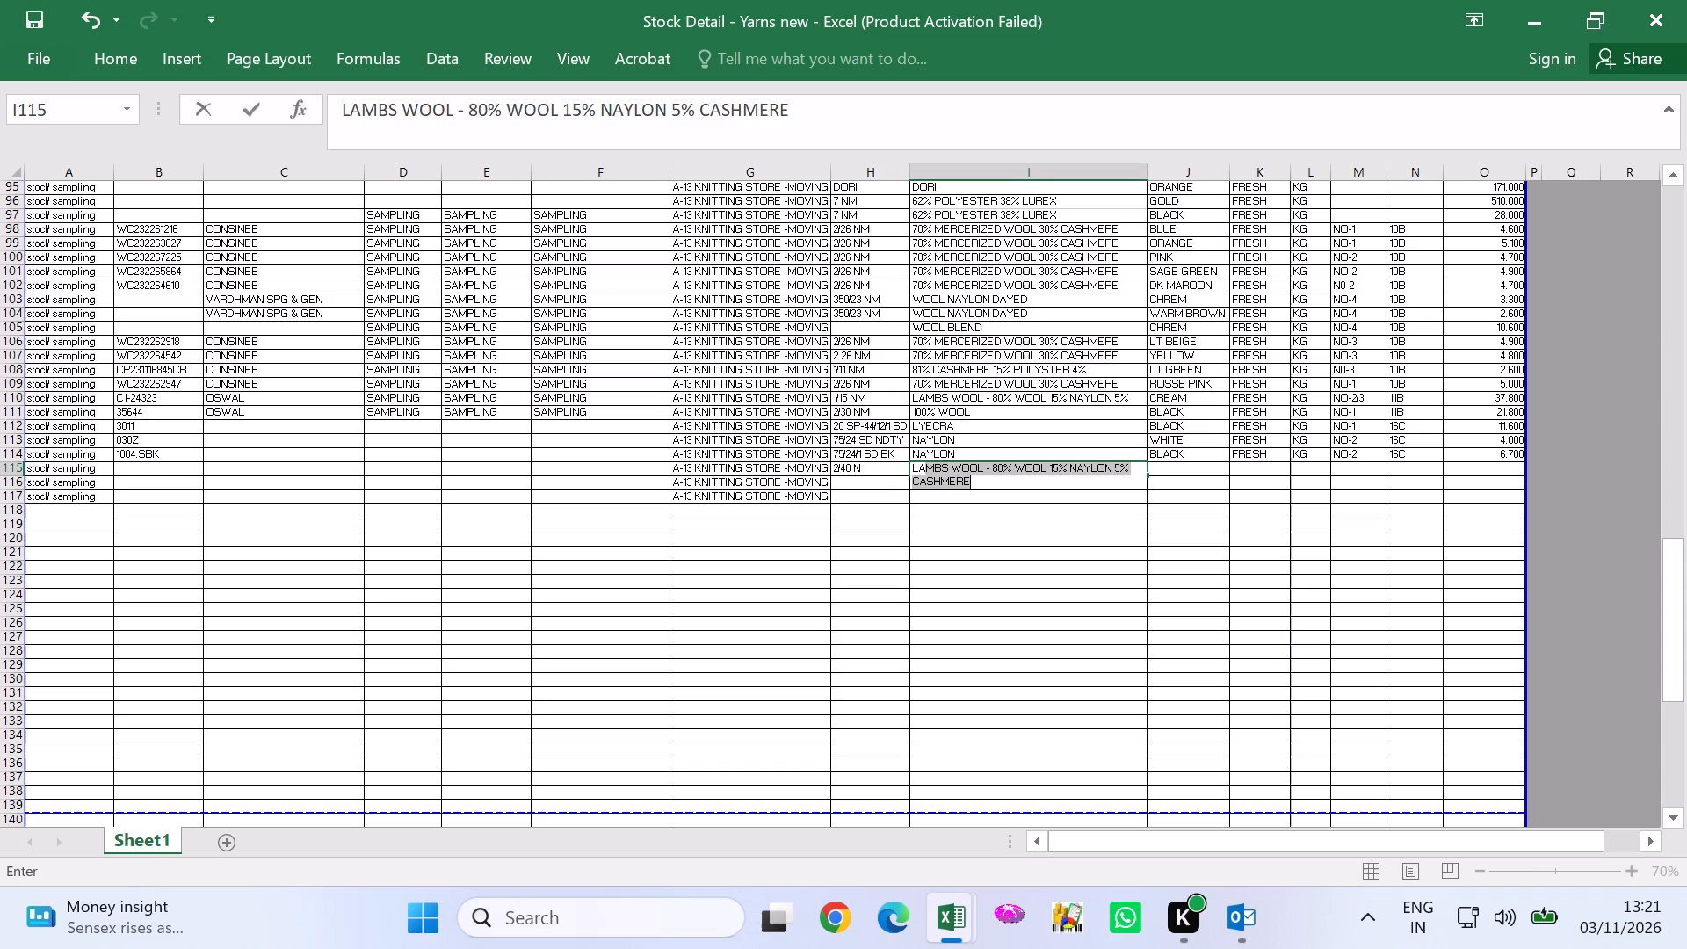
pyautogui.press('BackSpace')
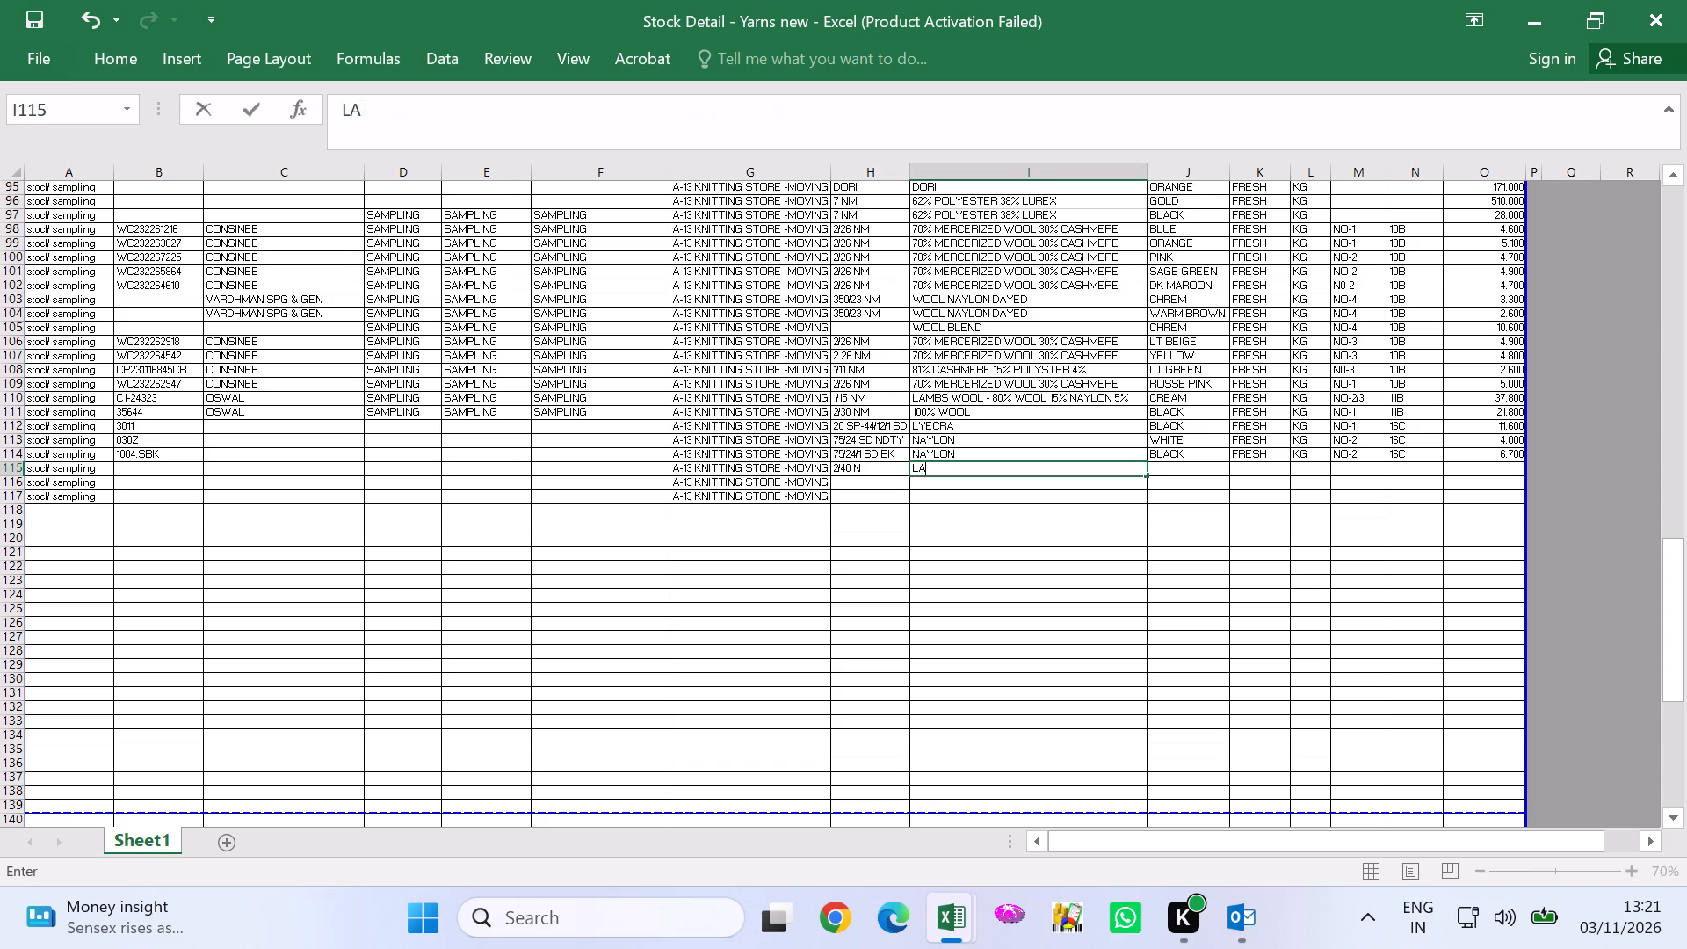
pyautogui.press('BackSpace')
pyautogui.press('BackSpace')
pyautogui.write('NAY')
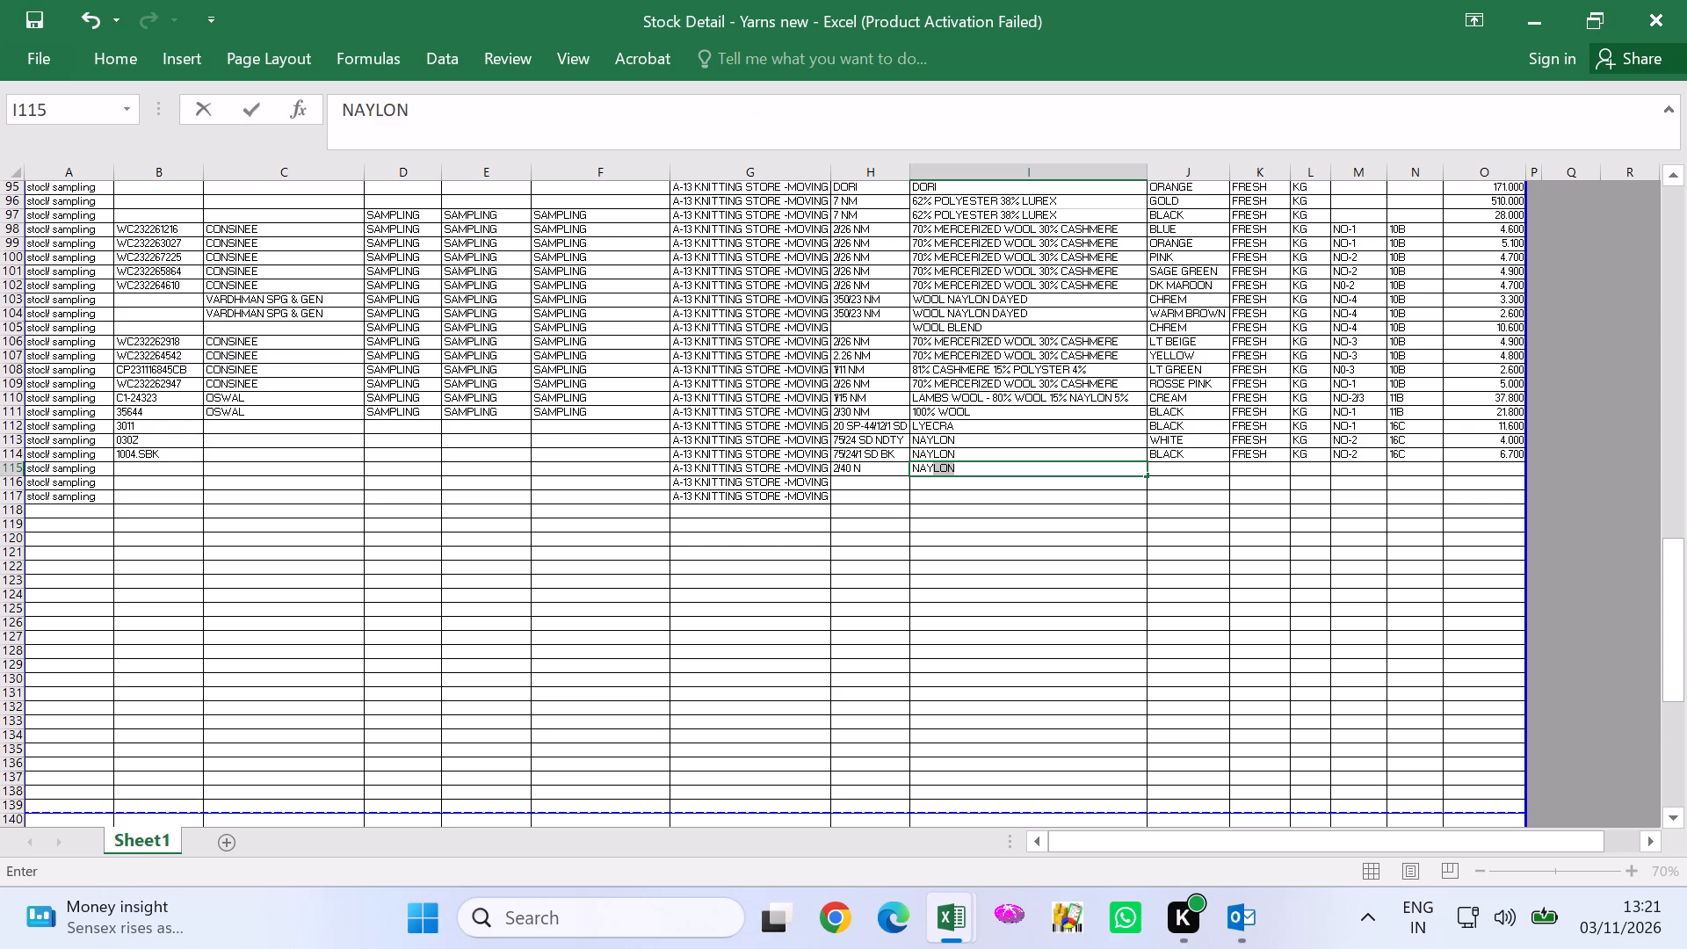
pyautogui.write('LON')
pyautogui.press('space')
pyautogui.press('s')
pyautogui.write('PA')
pyautogui.write('NDE')
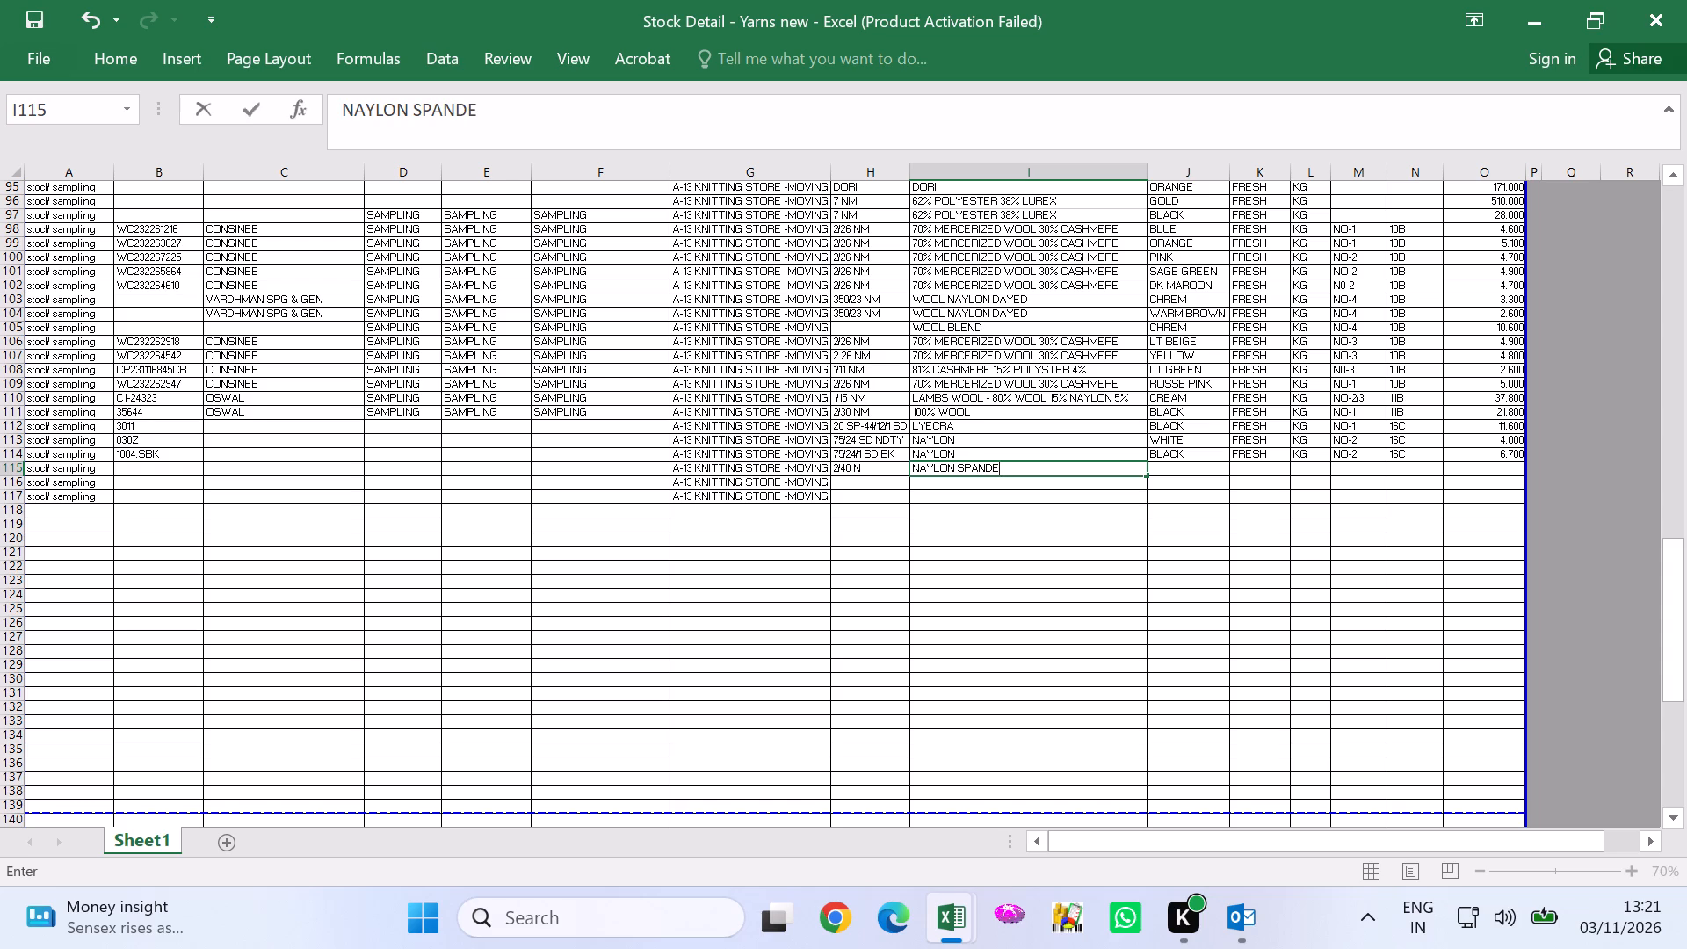
pyautogui.press('x')
pyautogui.press('space')
pyautogui.write('YARN')
pyautogui.press('space')
pyautogui.press('Tab')
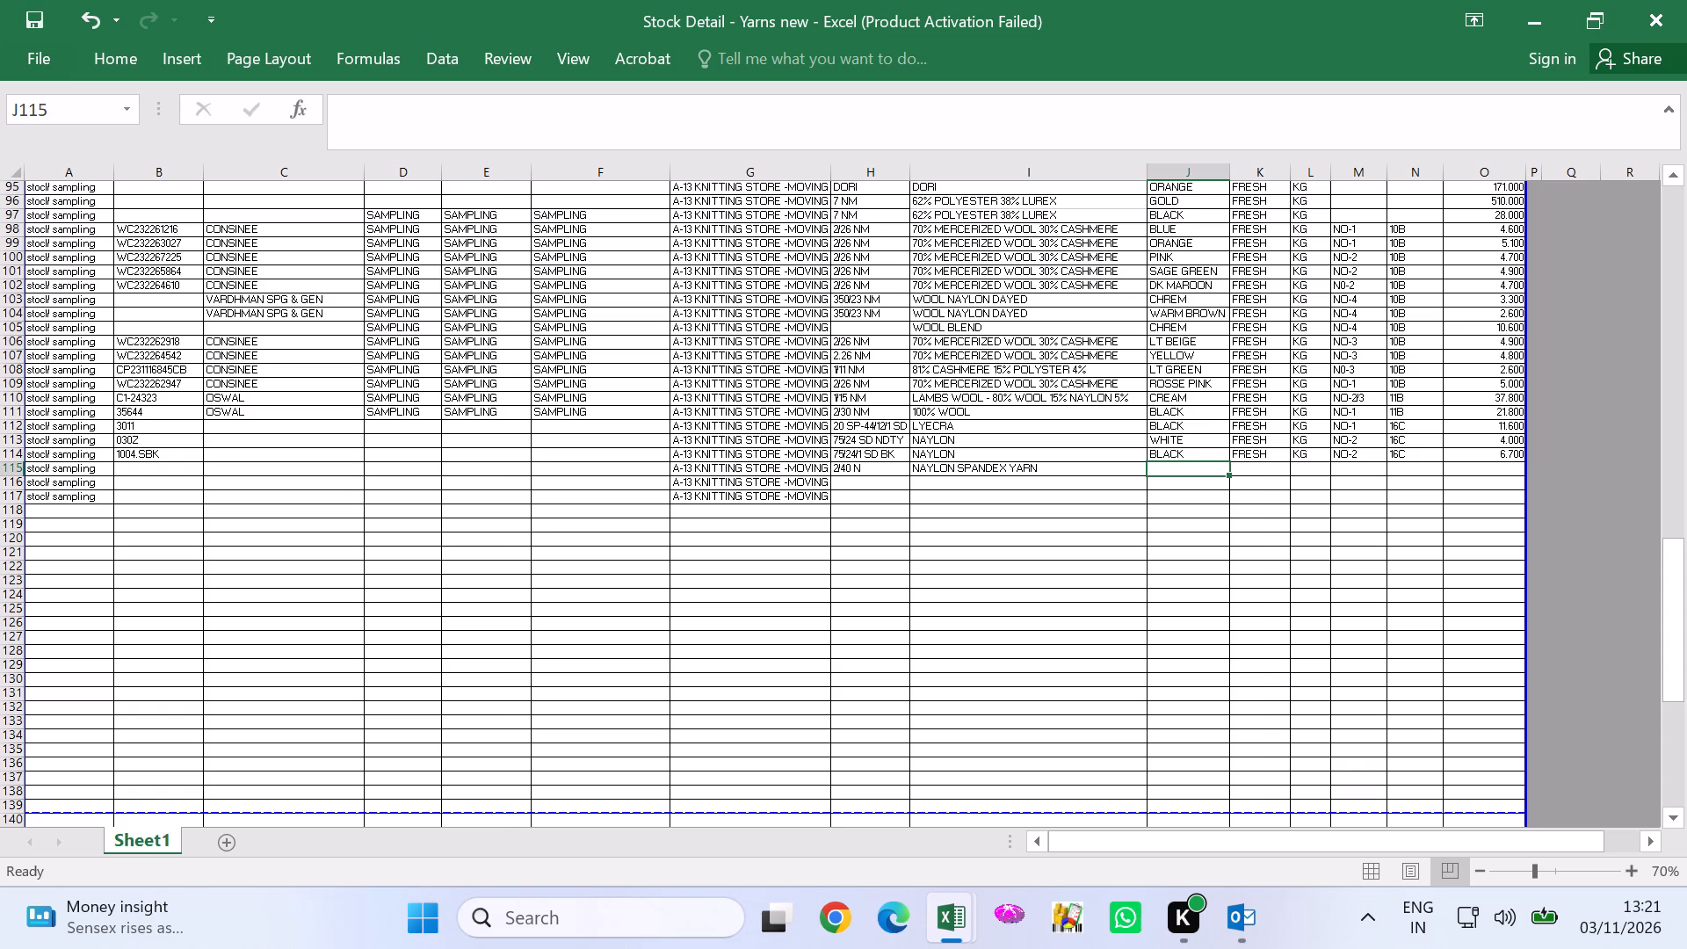
# Set row 115's colour to BLACK in column J, condition to FRESH in column K and unit to KG in column L.
pyautogui.write('BLA')
pyautogui.press('Tab')
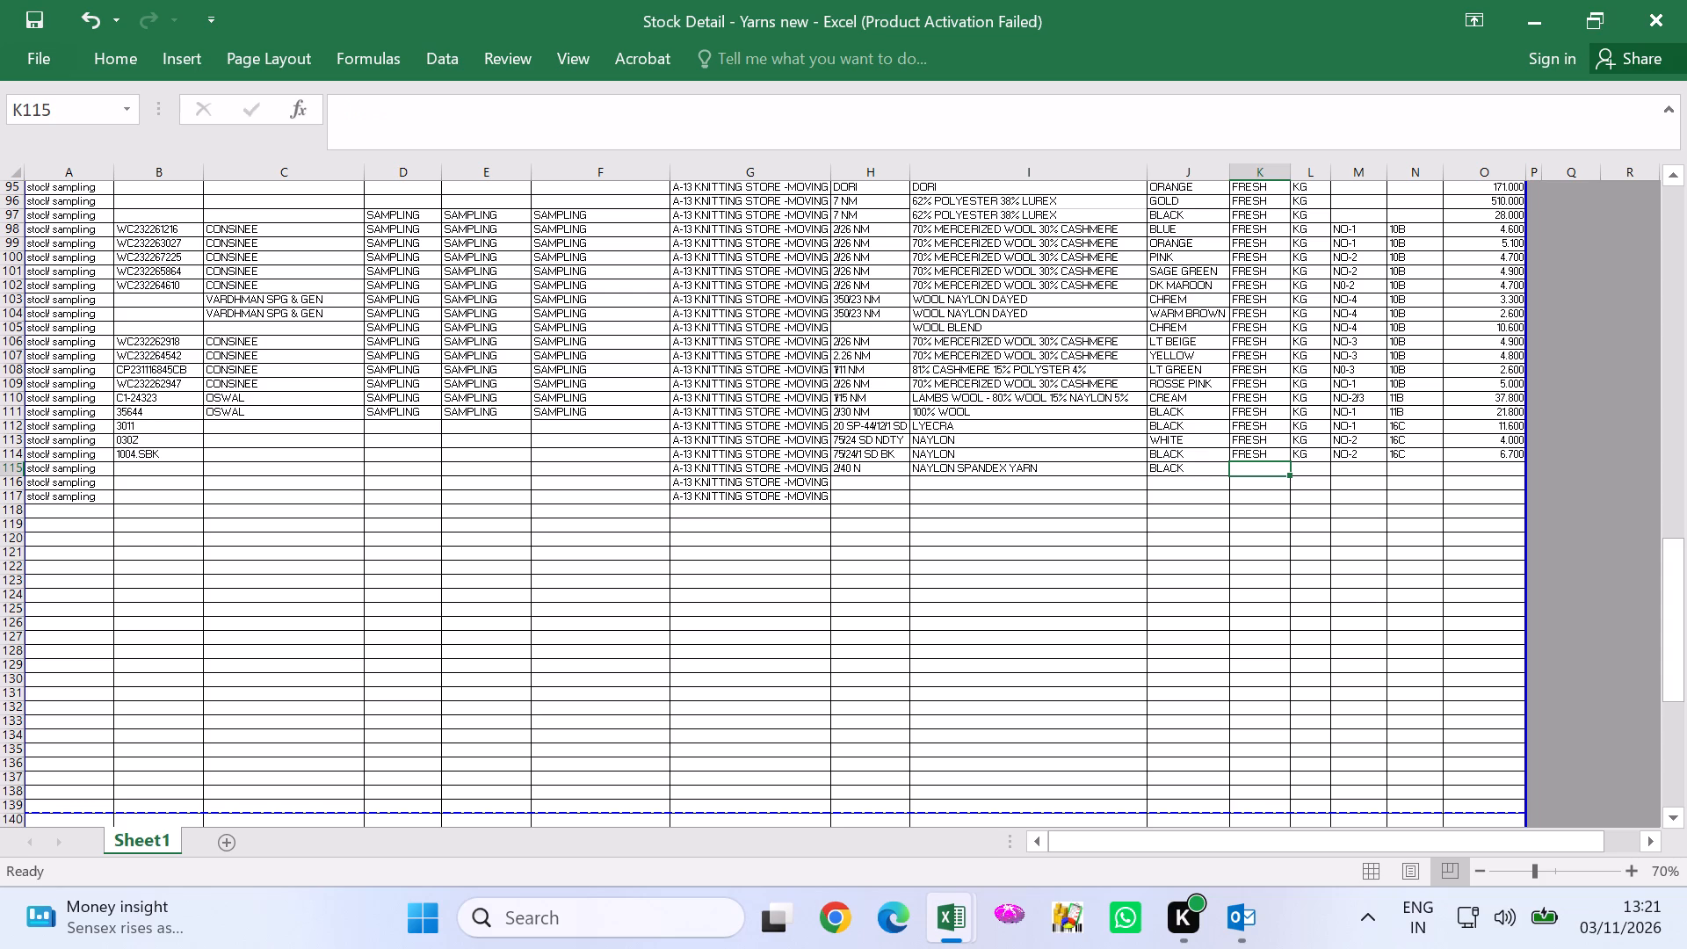
pyautogui.press('f')
pyautogui.press('Tab')
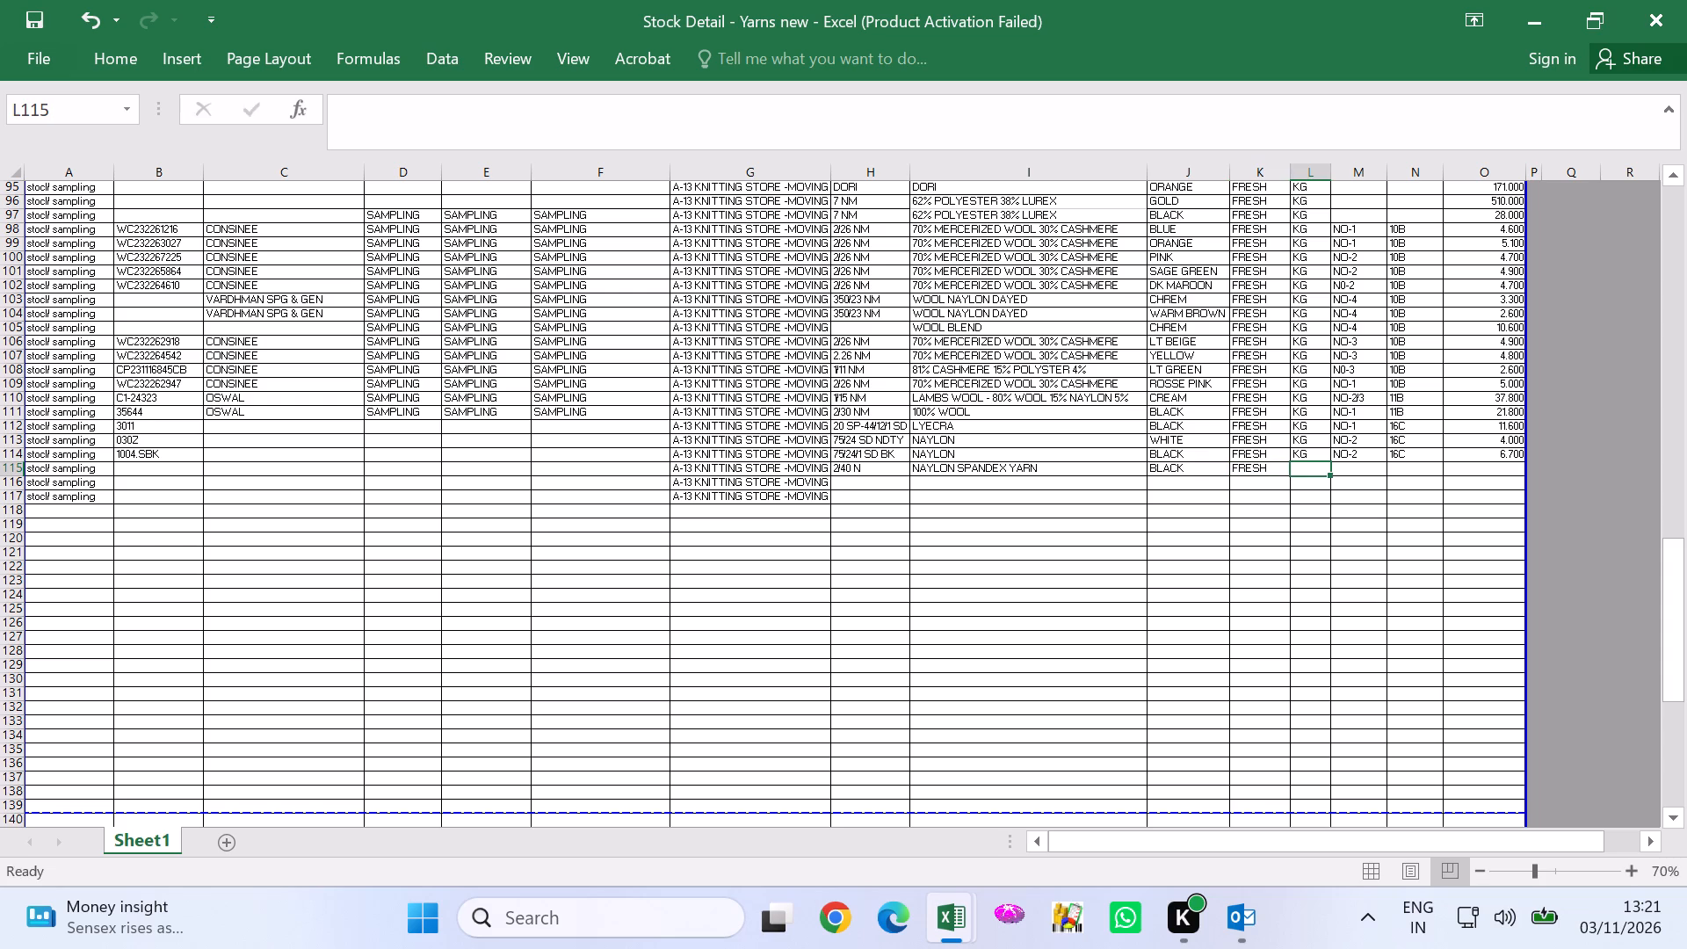
pyautogui.press('j')
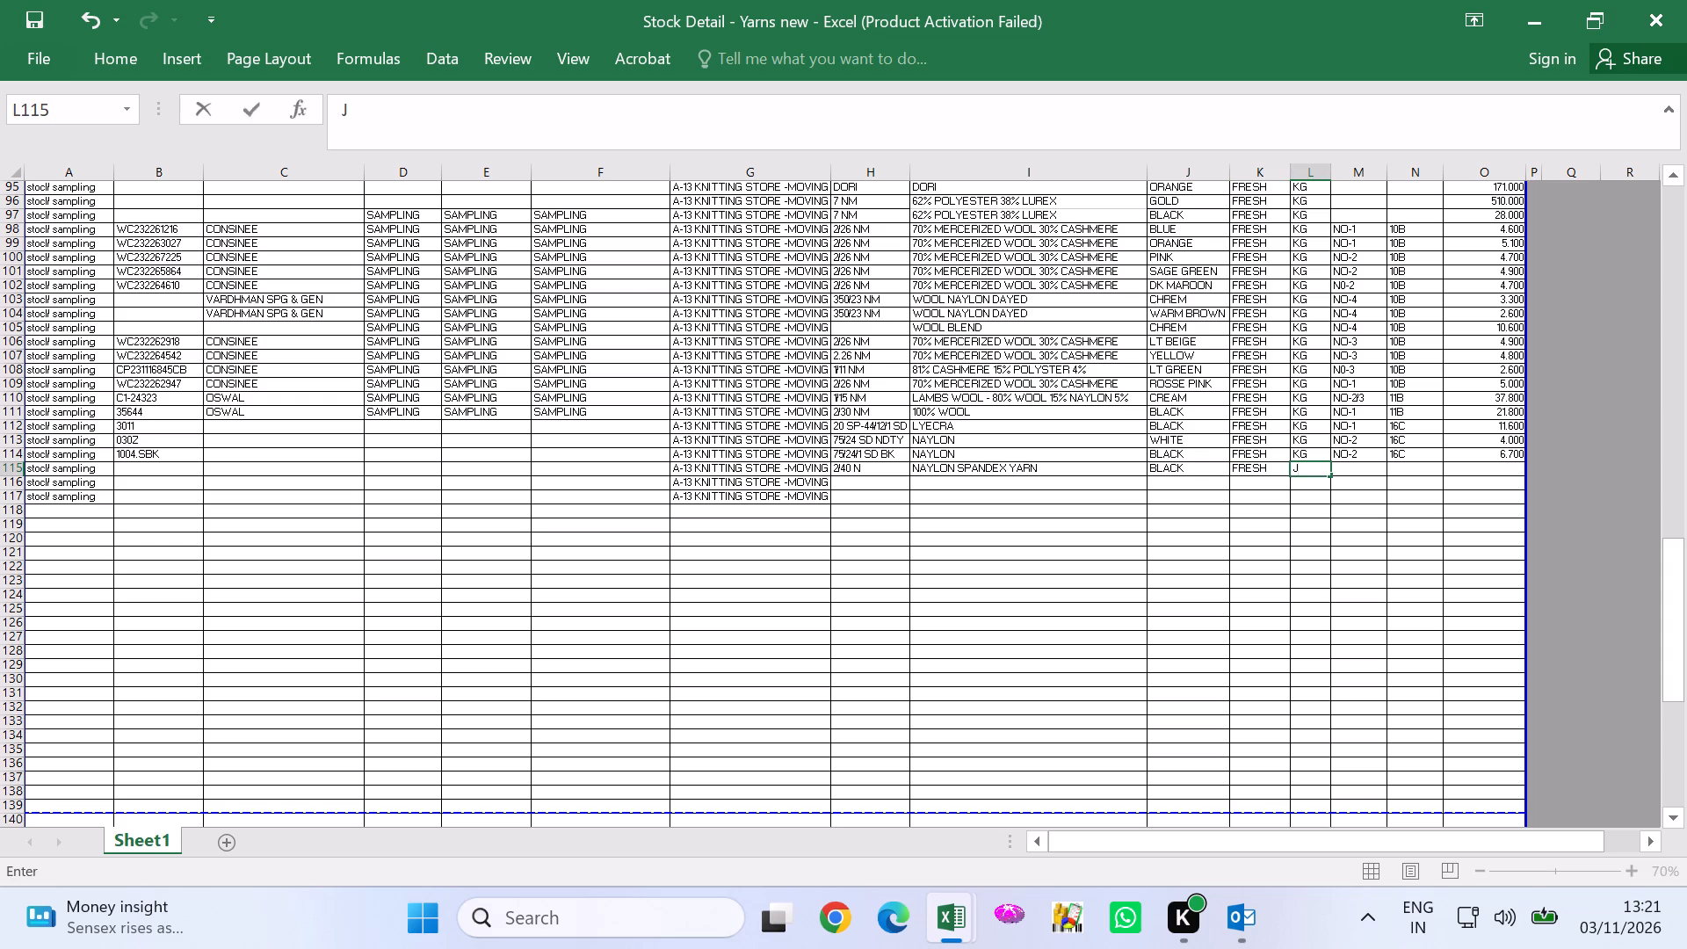
pyautogui.press('BackSpace')
pyautogui.press('k')
pyautogui.press('Tab')
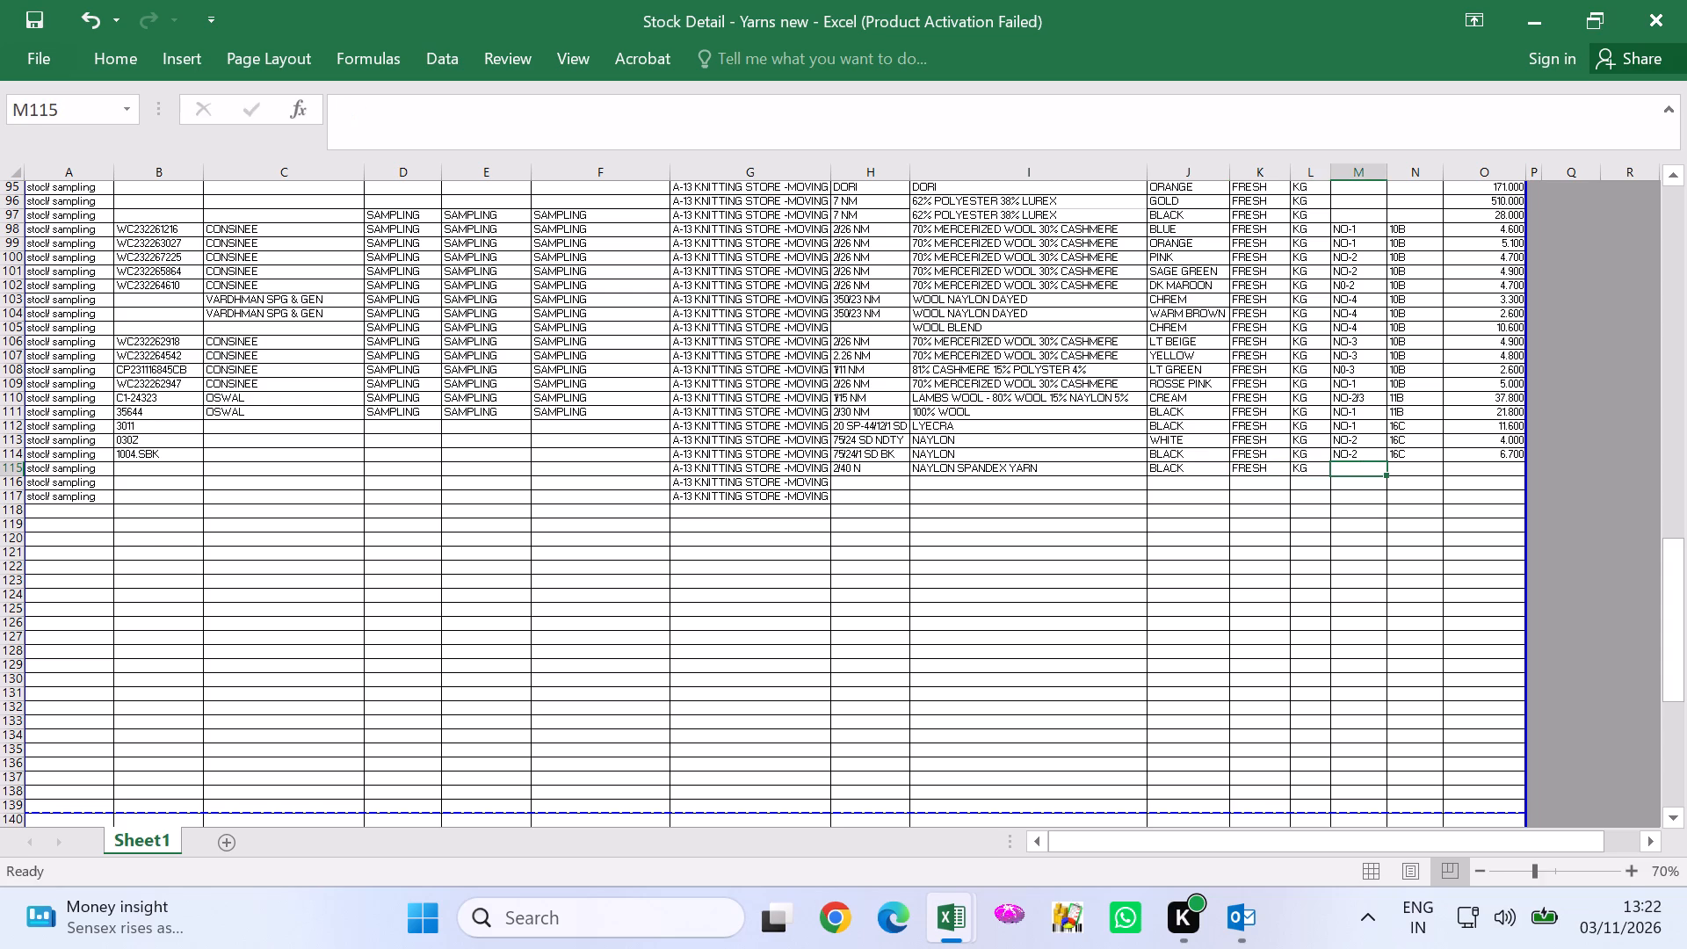
# Enter NO-2 in column M and 16C in column N of row 115.
pyautogui.write('NO')
pyautogui.press('Tab')
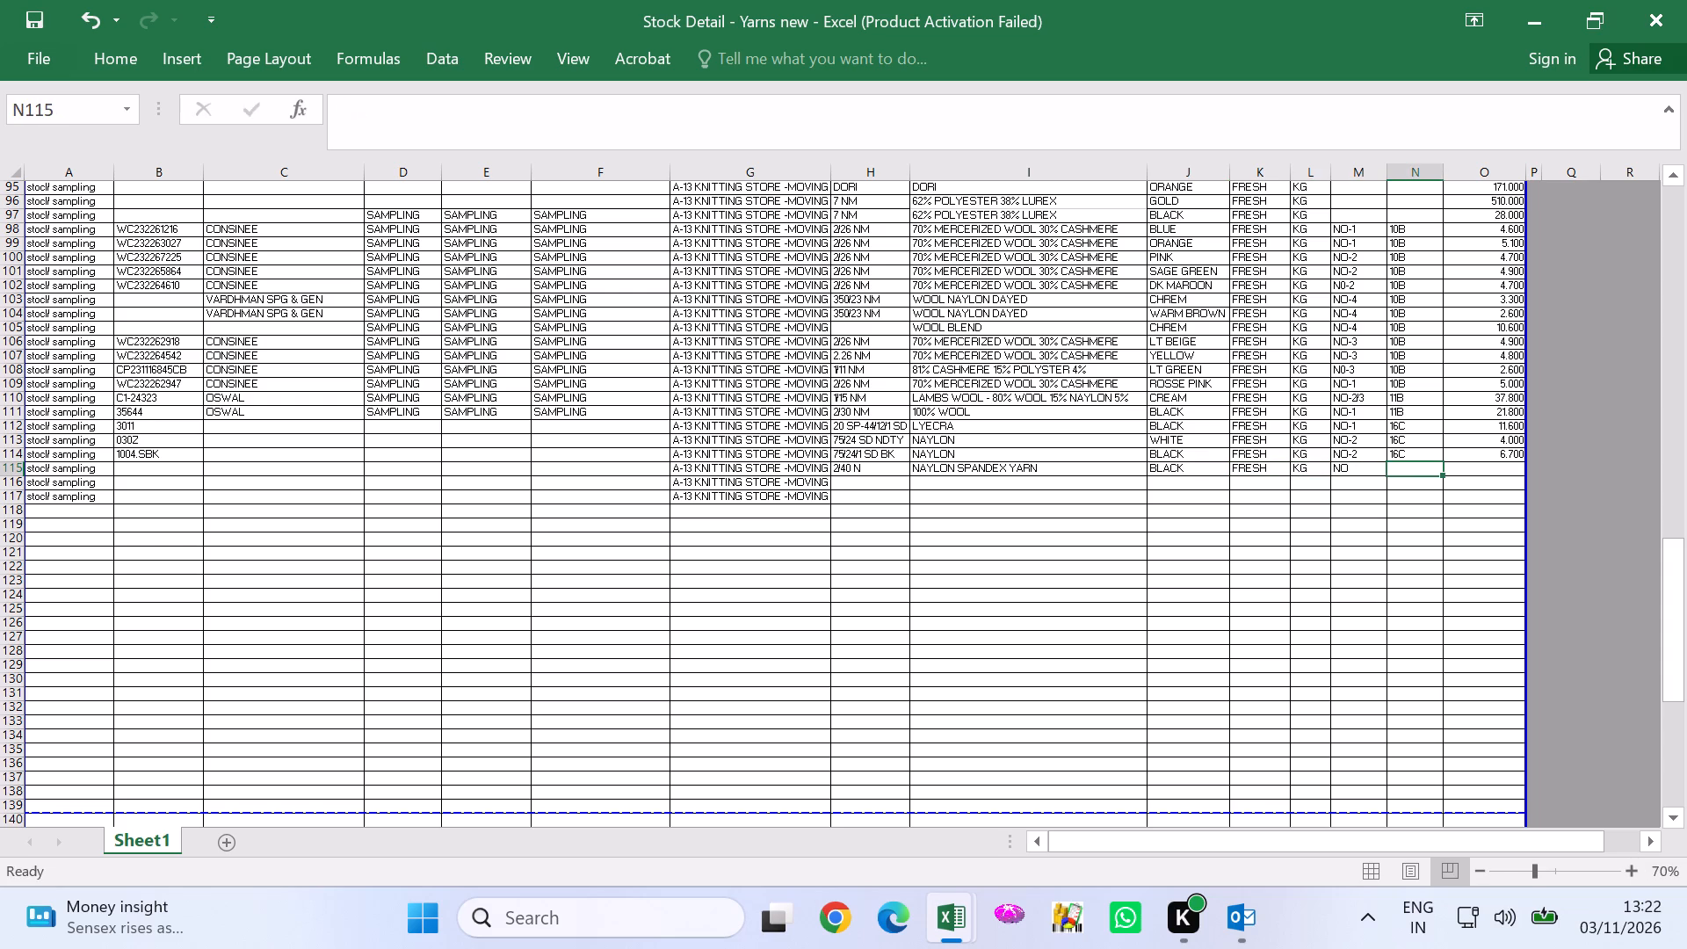
pyautogui.press('BackSpace')
pyautogui.press('BackSpace')
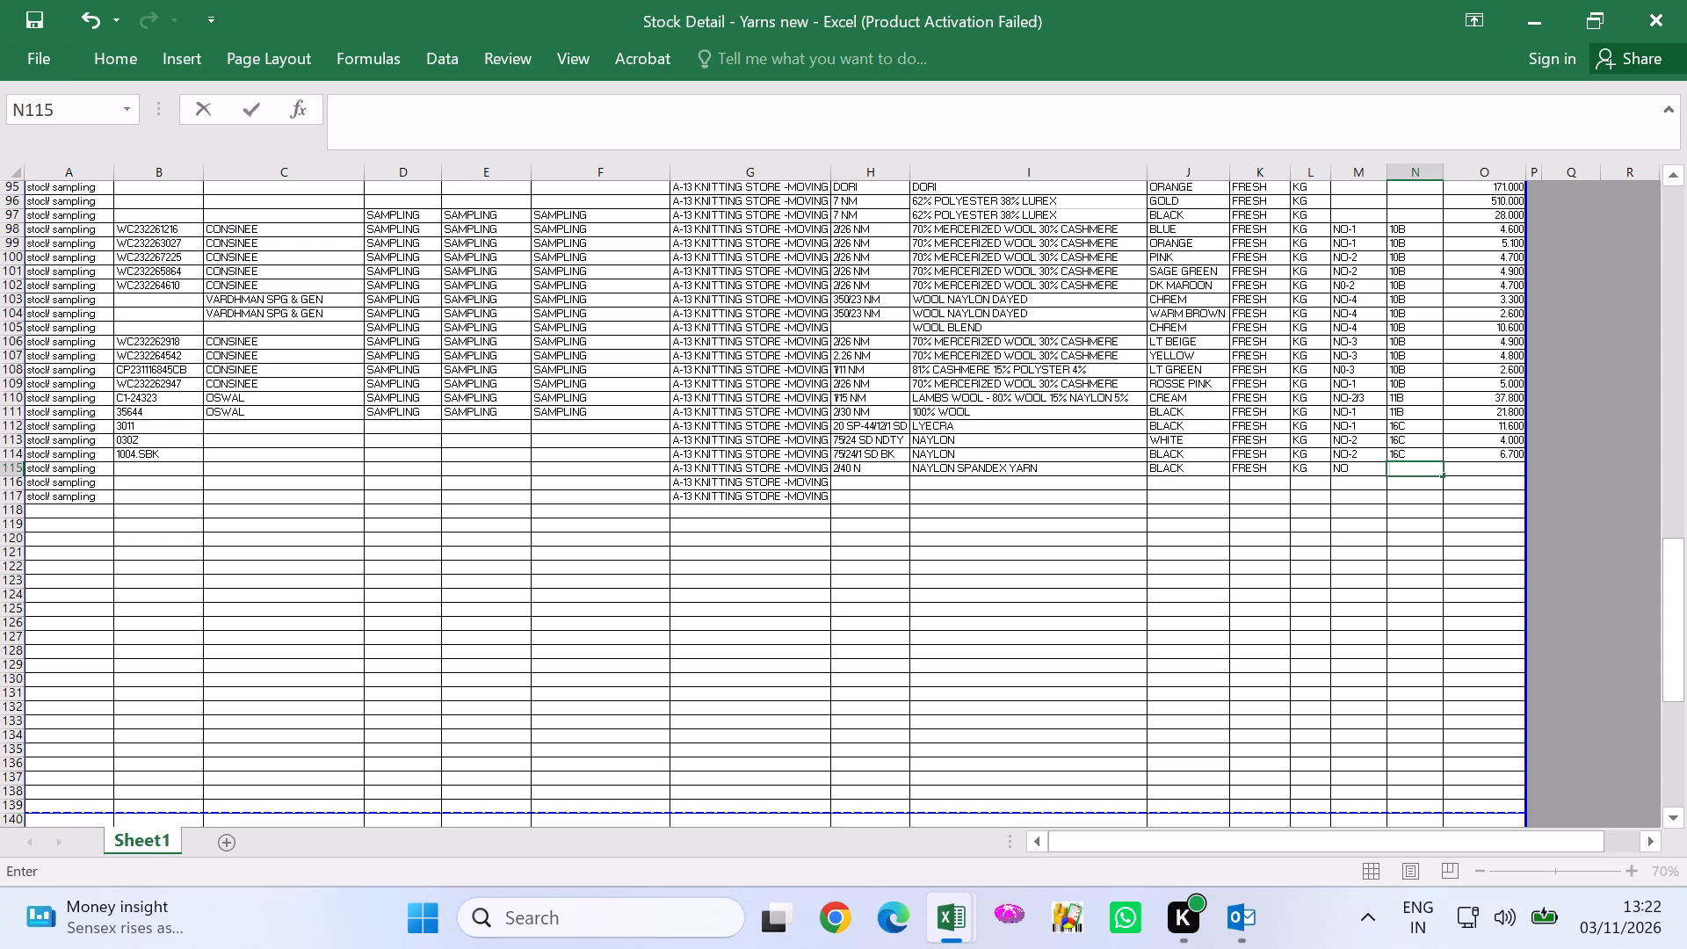
pyautogui.click(1344, 472)
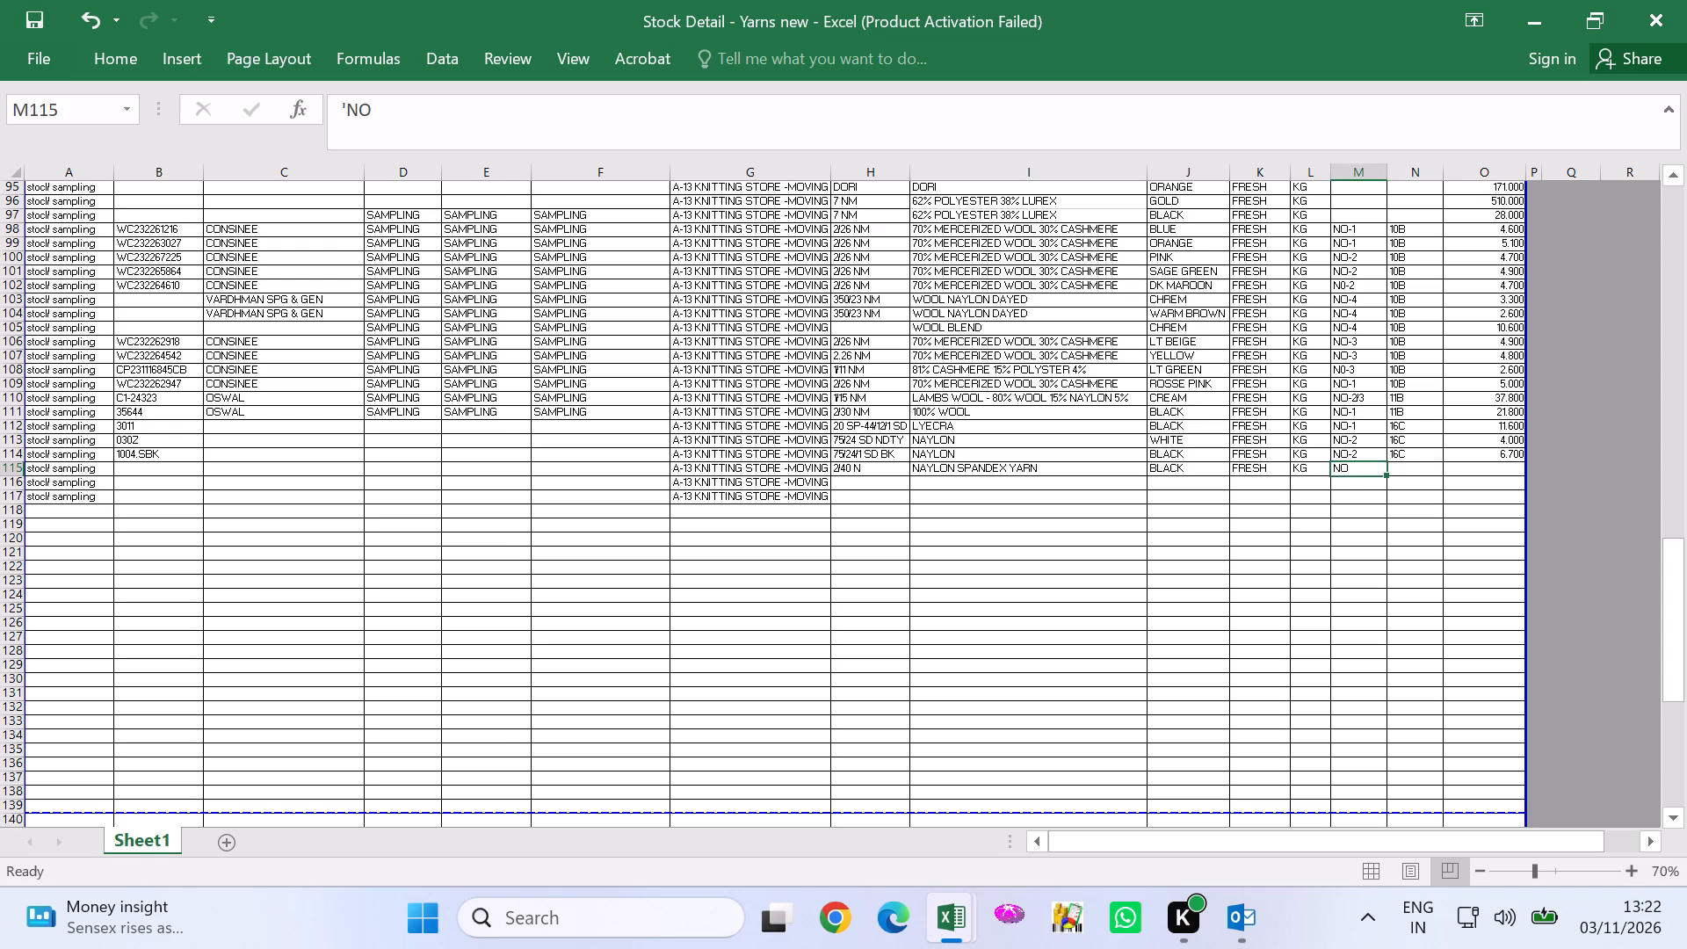
pyautogui.write('NO')
pyautogui.press('-')
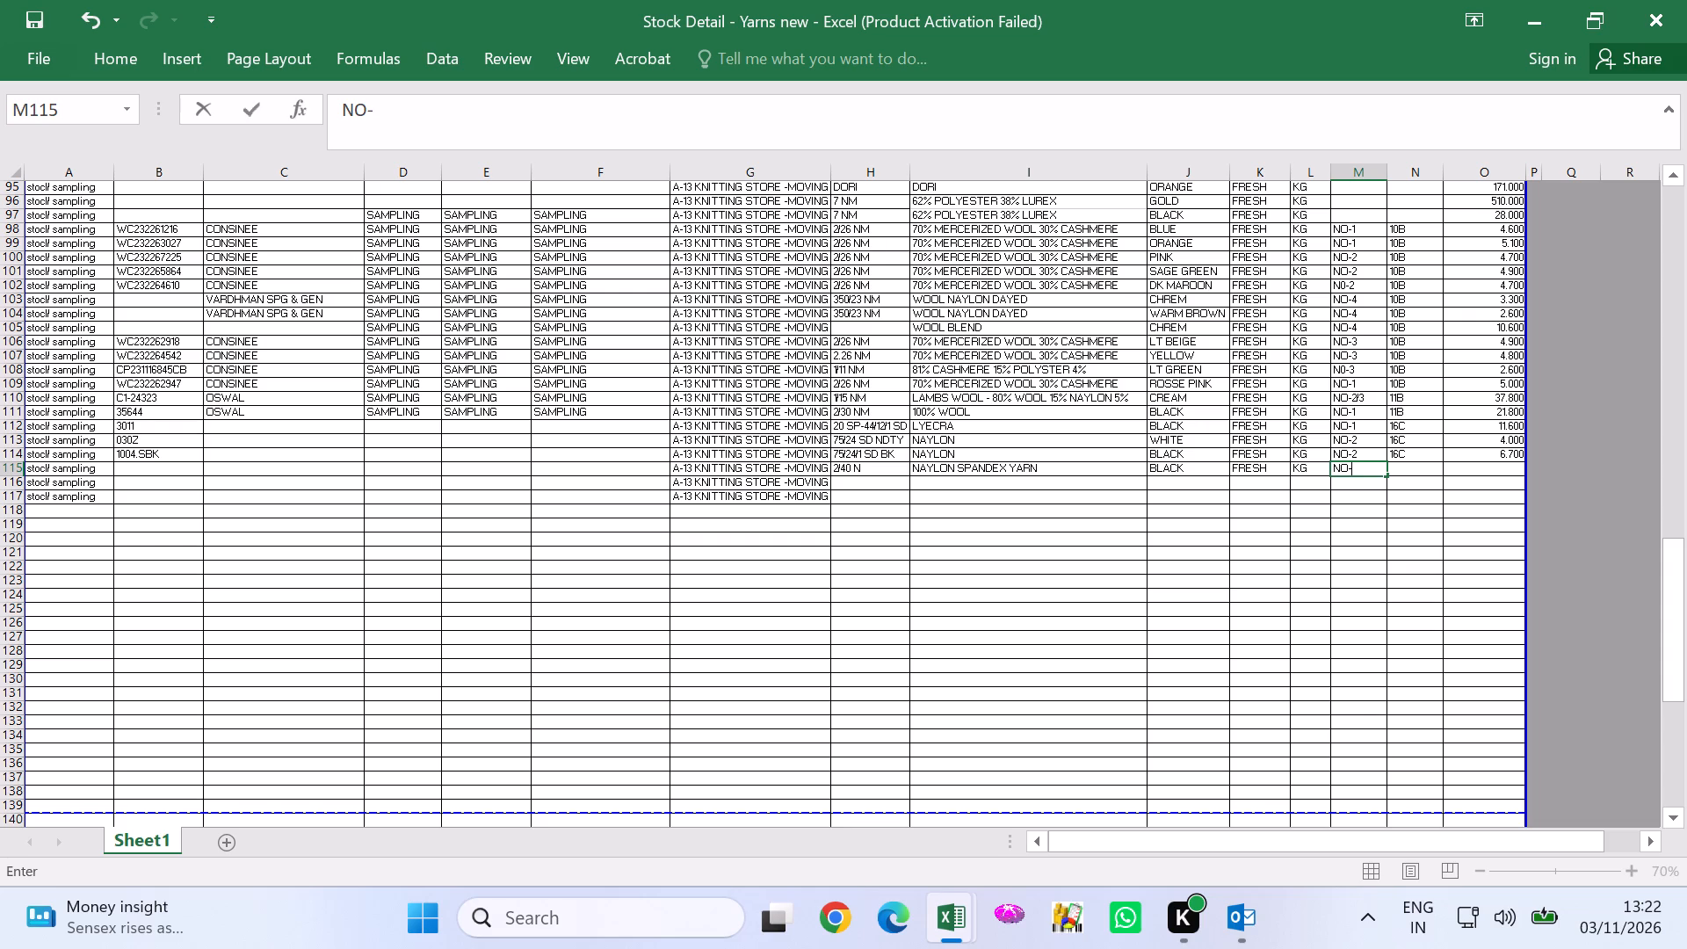
pyautogui.press('2')
pyautogui.press('Tab')
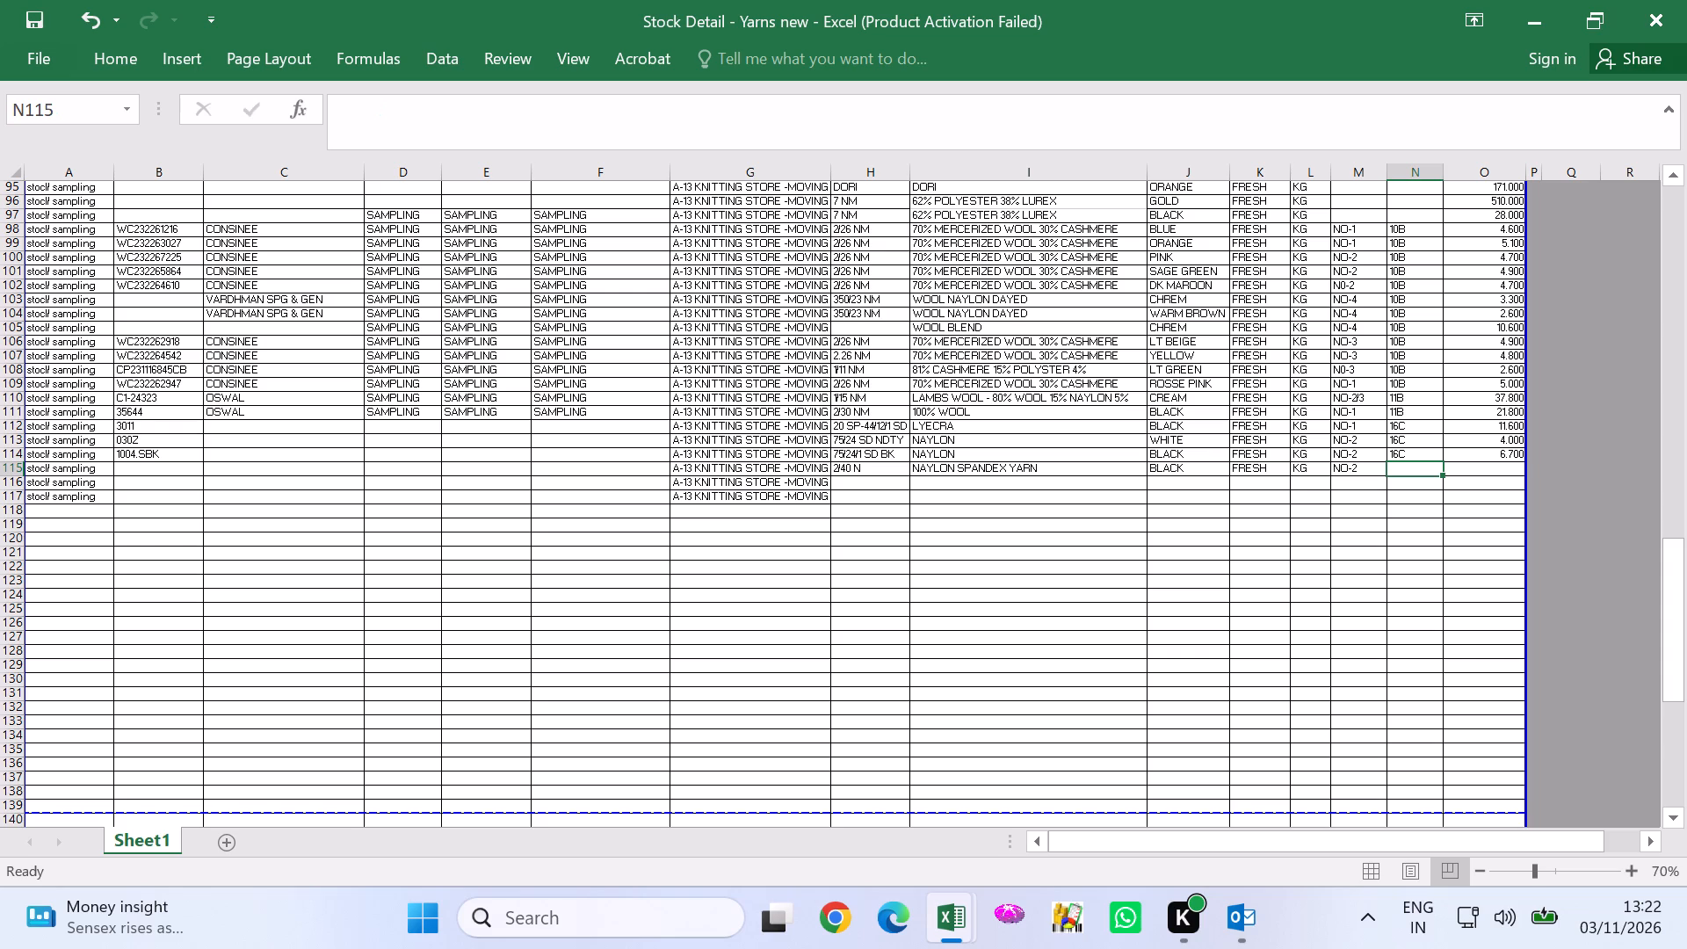
pyautogui.press('1')
pyautogui.press('6')
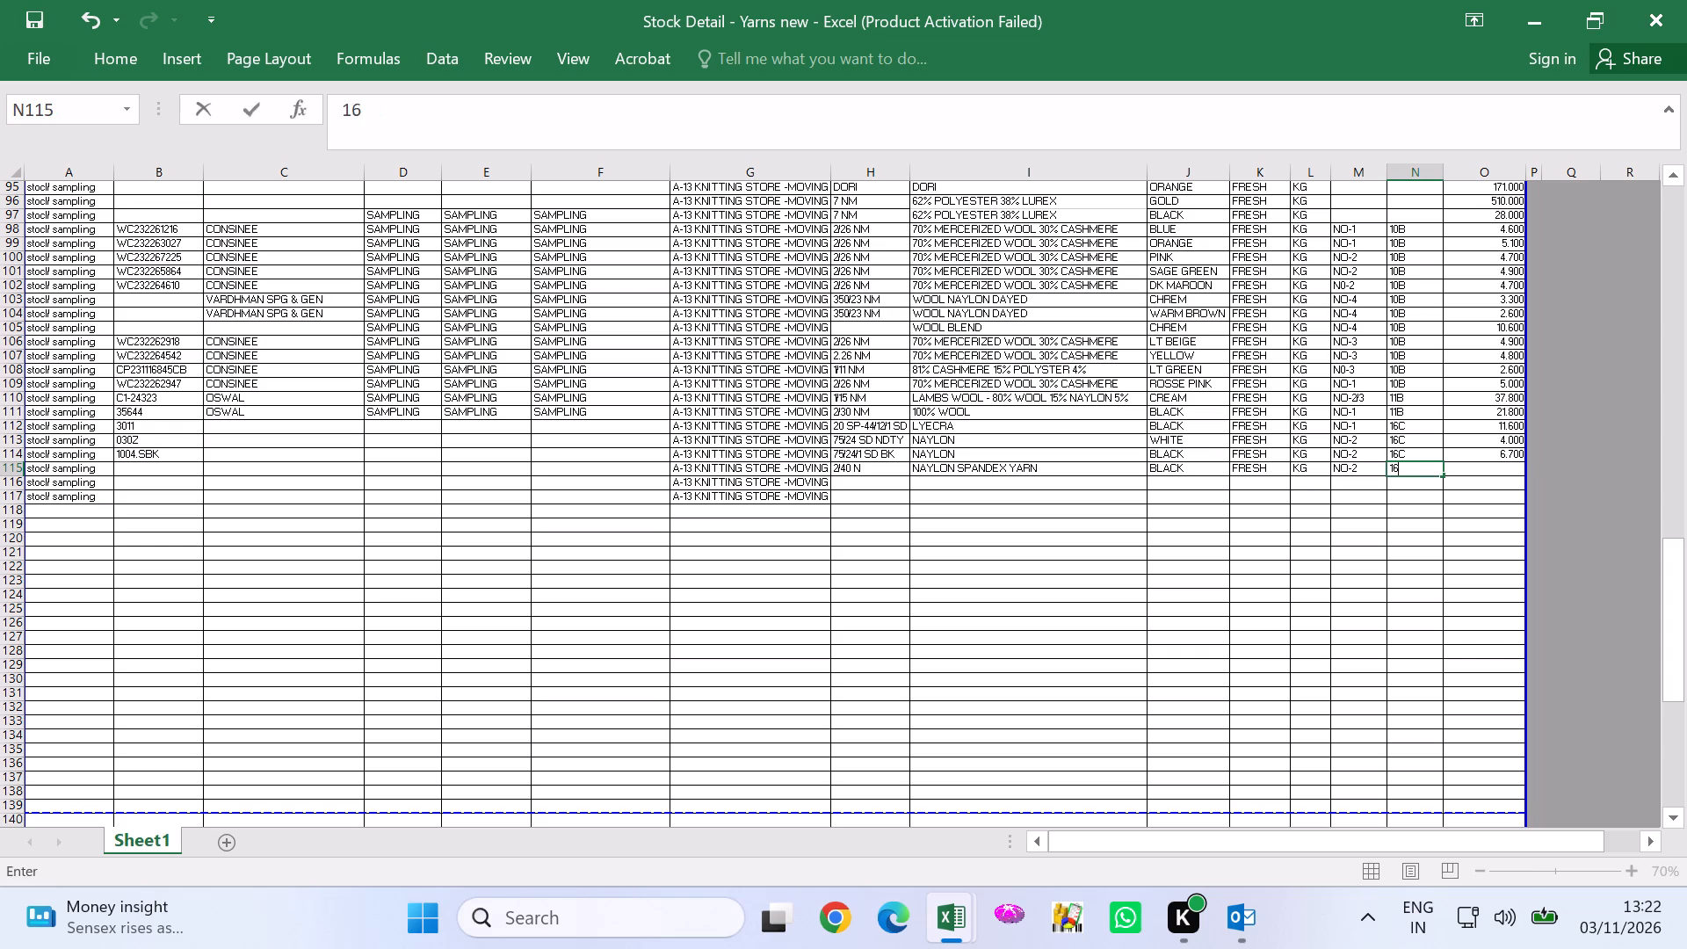
pyautogui.press('c')
pyautogui.press('Tab')
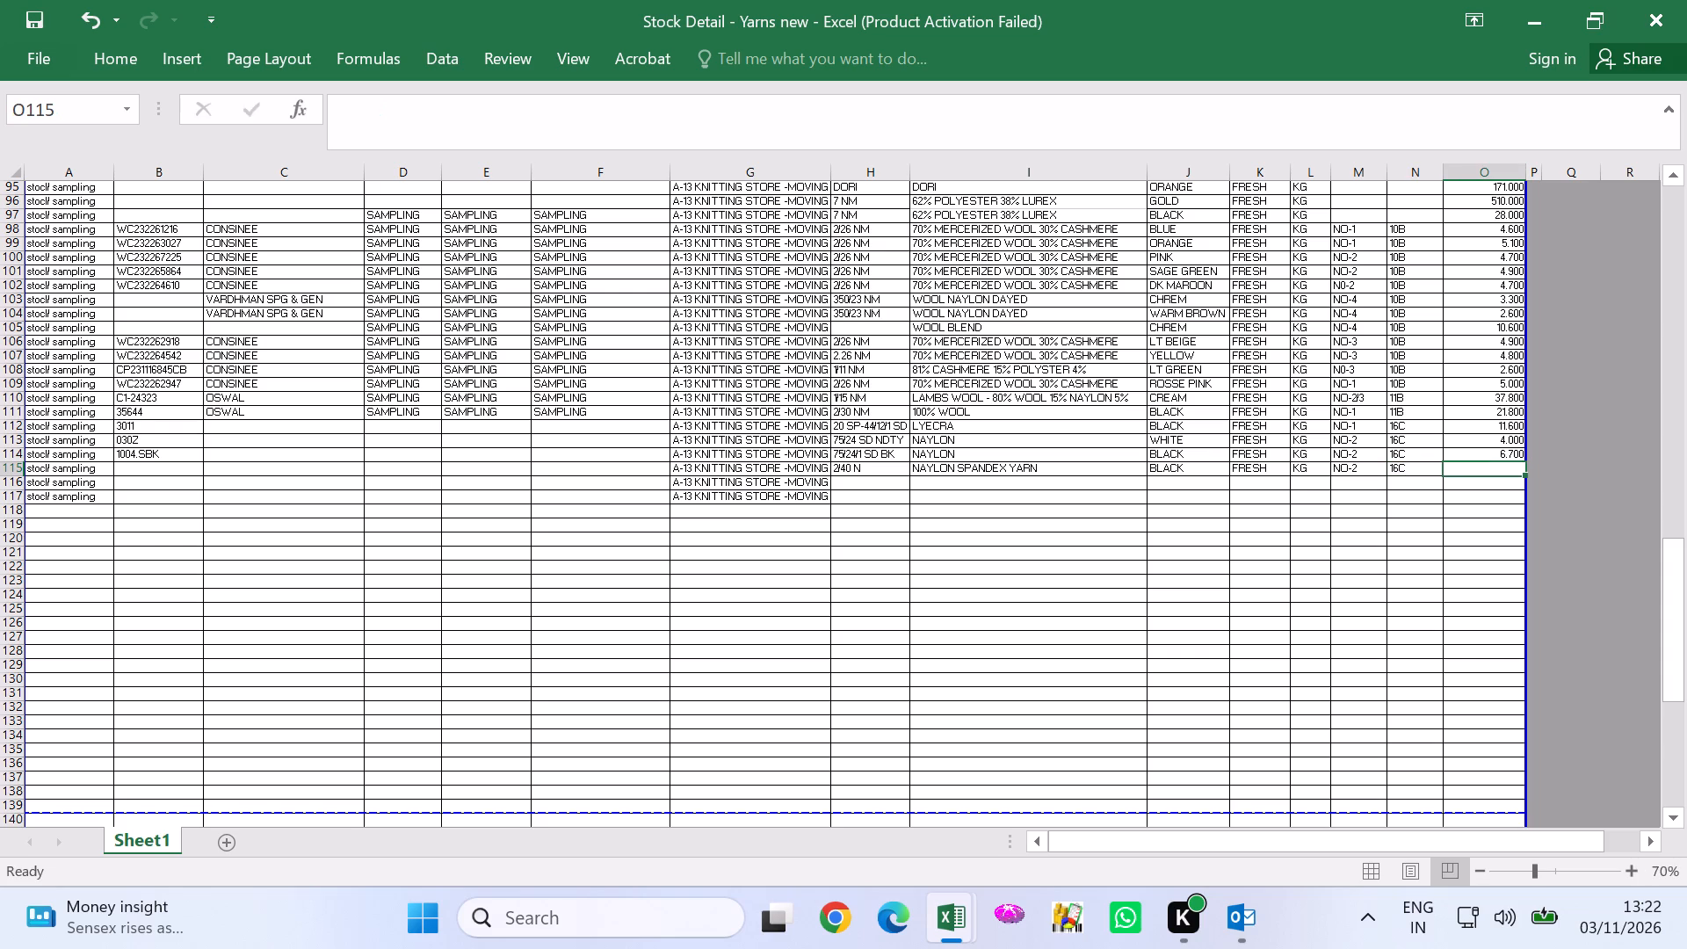
# Enter the quantity 9.400 in cell O115.
pyautogui.press('9')
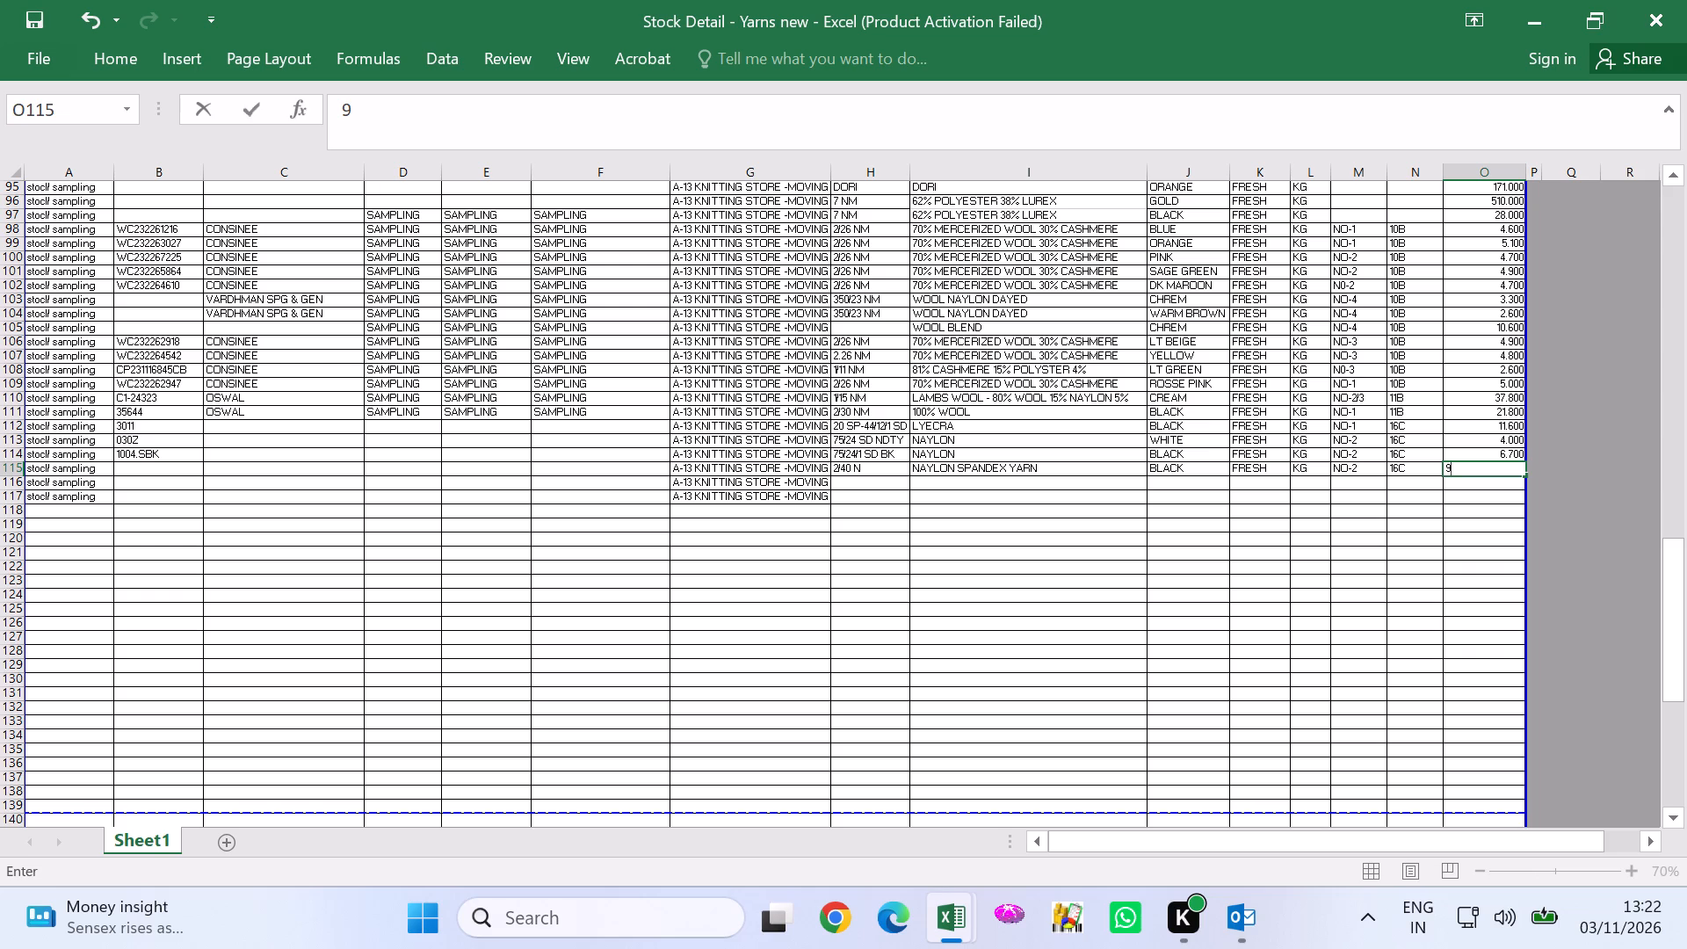
pyautogui.press('.')
pyautogui.write('400')
pyautogui.press('Tab')
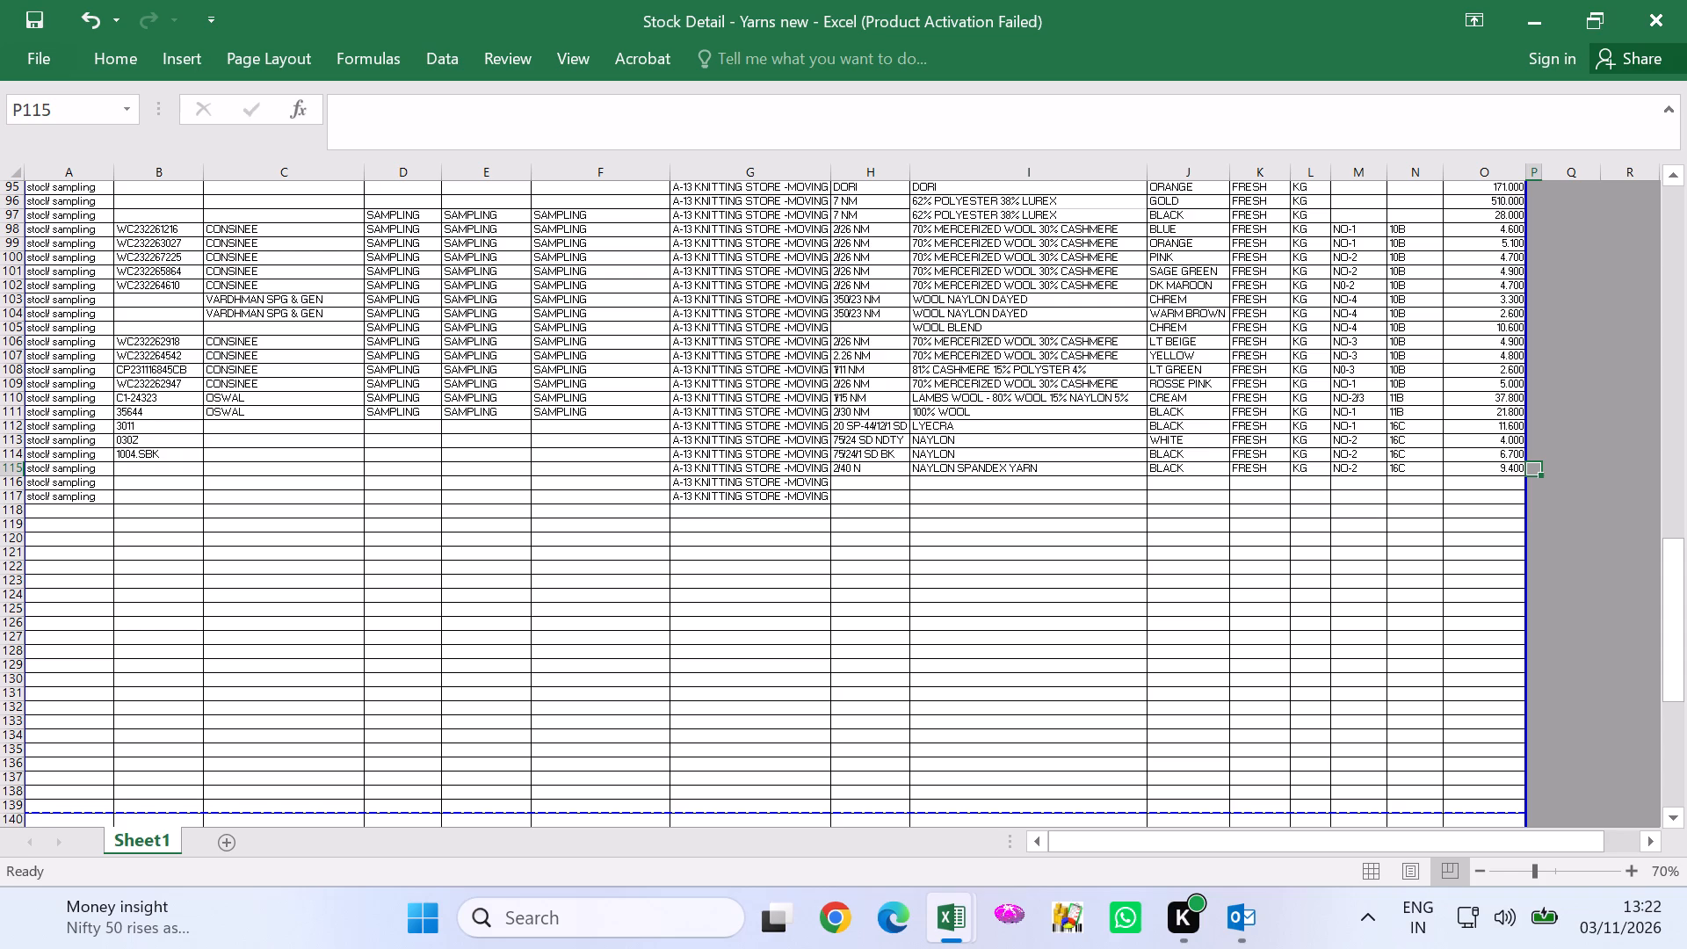
# Enter SAMPLING in cell D115 of the NAYLON SPANDEX YARN row.
pyautogui.click(156, 467)
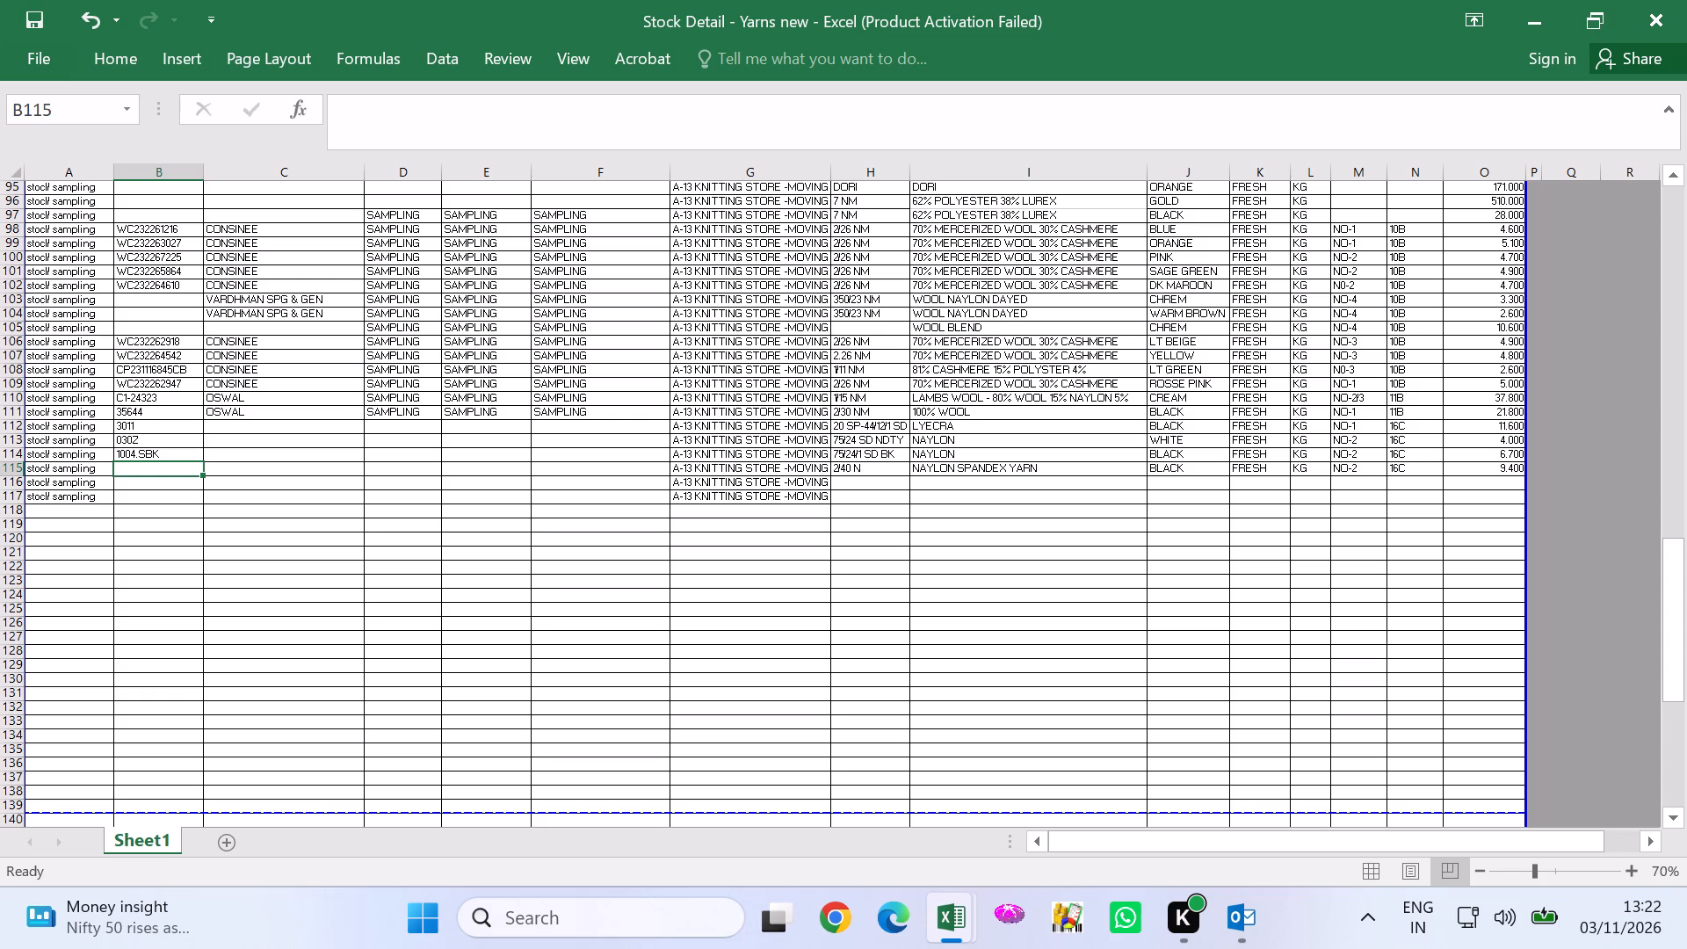
pyautogui.press('Tab')
pyautogui.press('Tab')
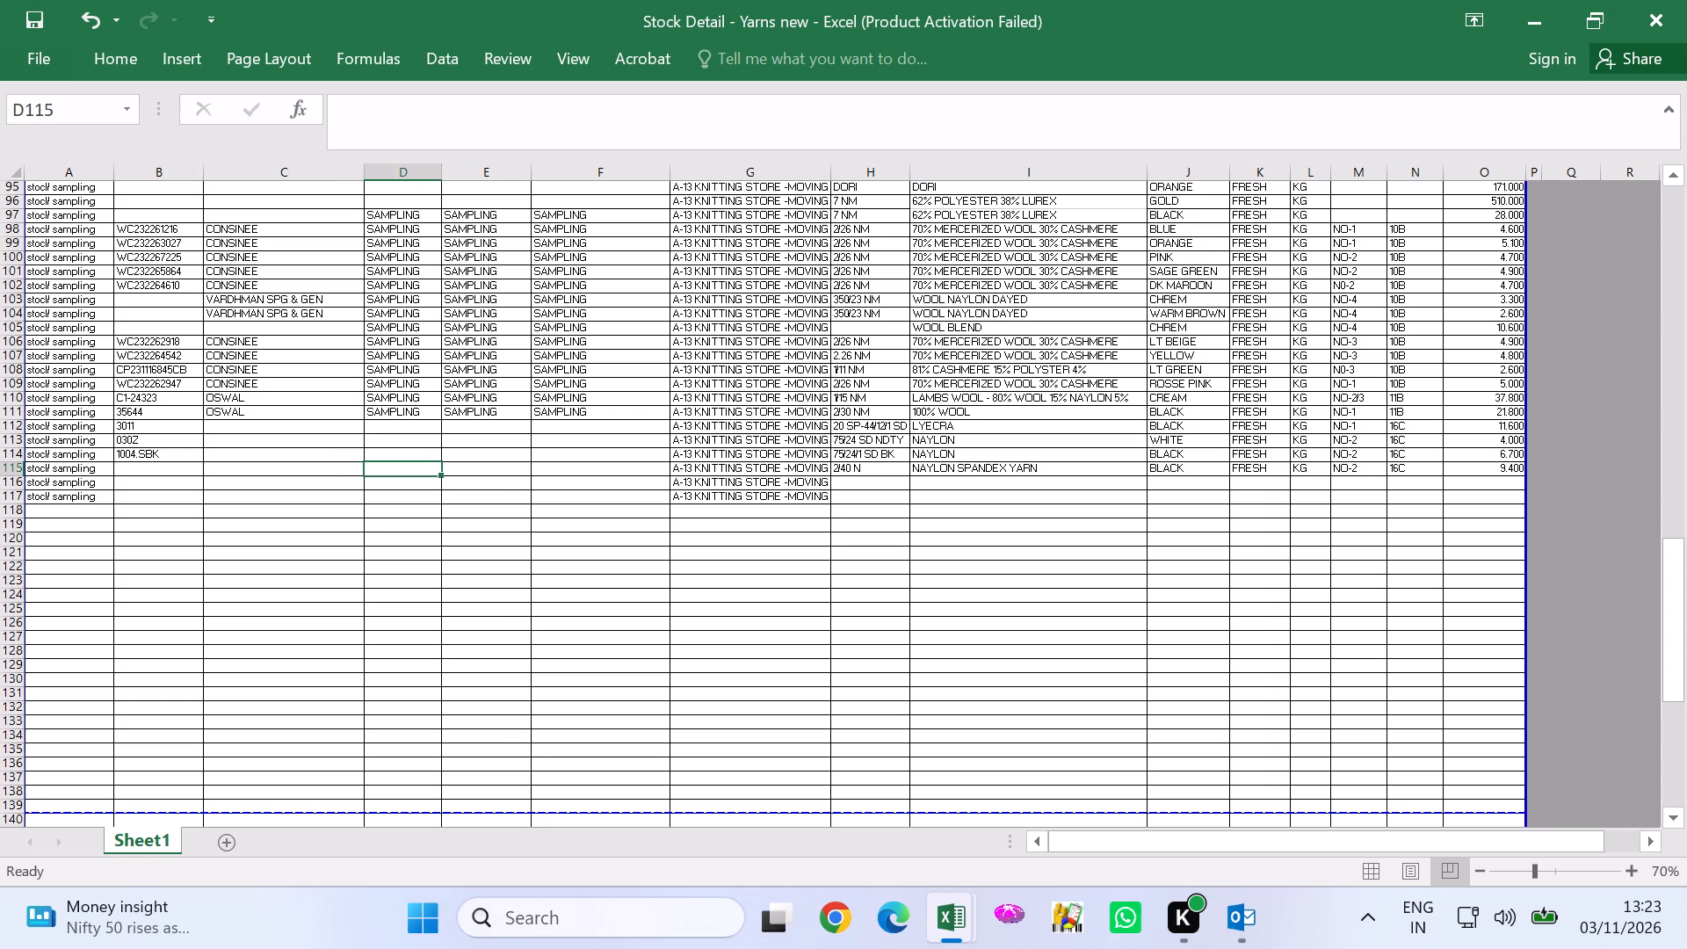
pyautogui.press('s')
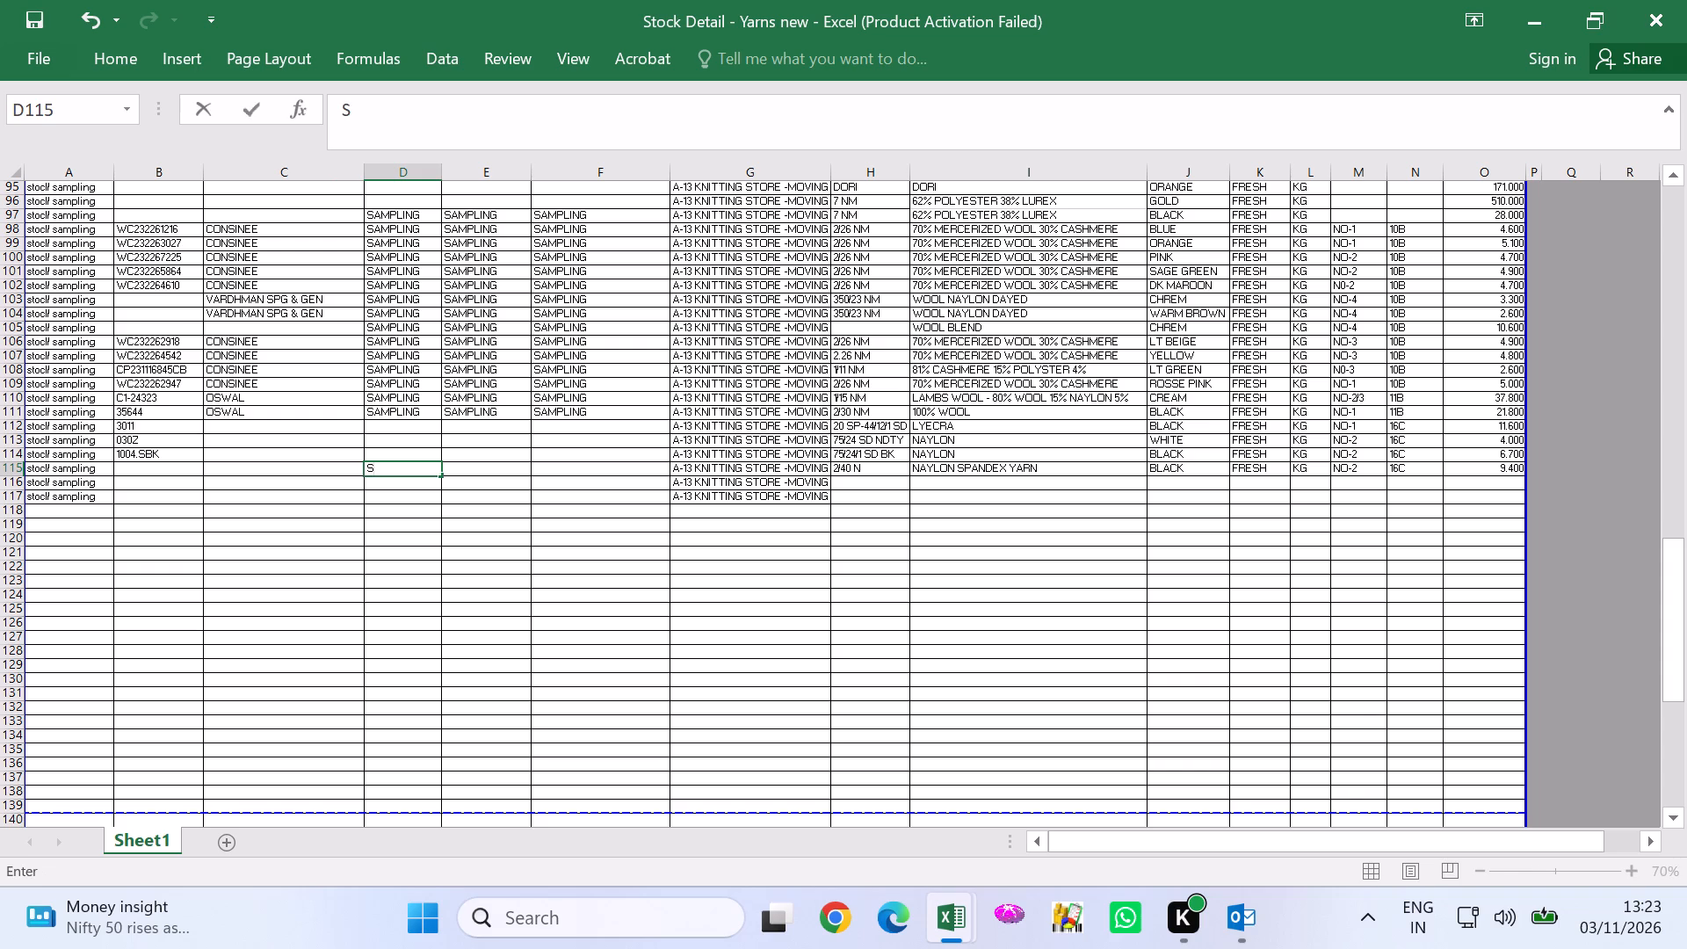
pyautogui.press('a')
pyautogui.press('m')
pyautogui.press('p')
pyautogui.write('LI')
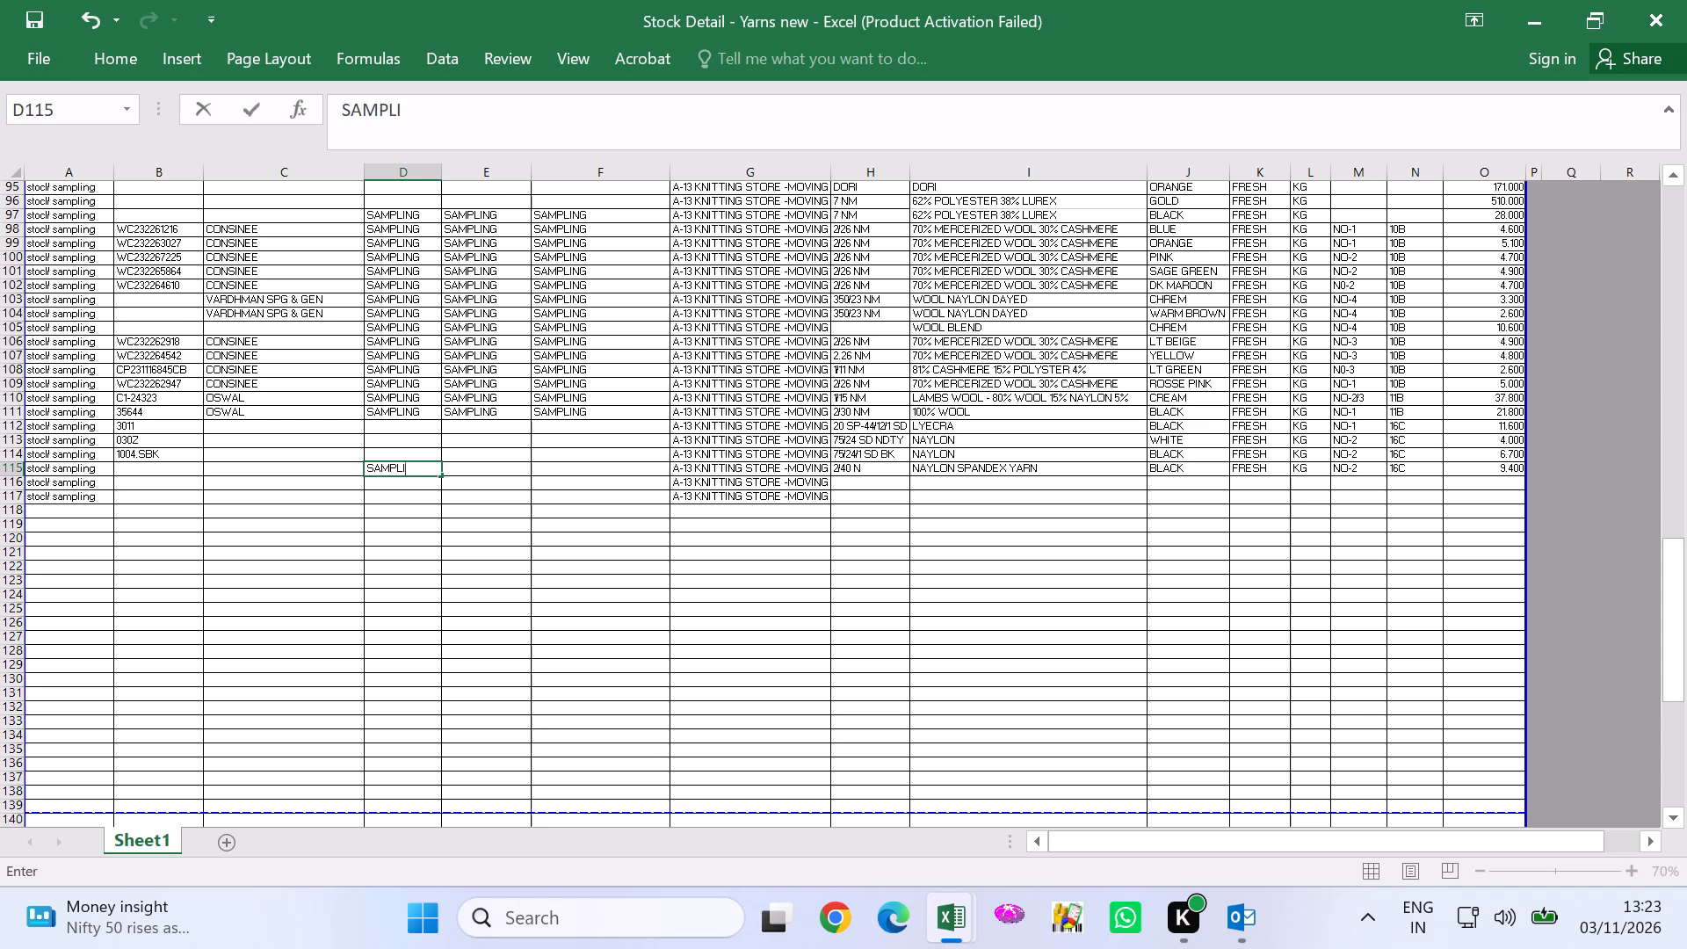
pyautogui.write('NG')
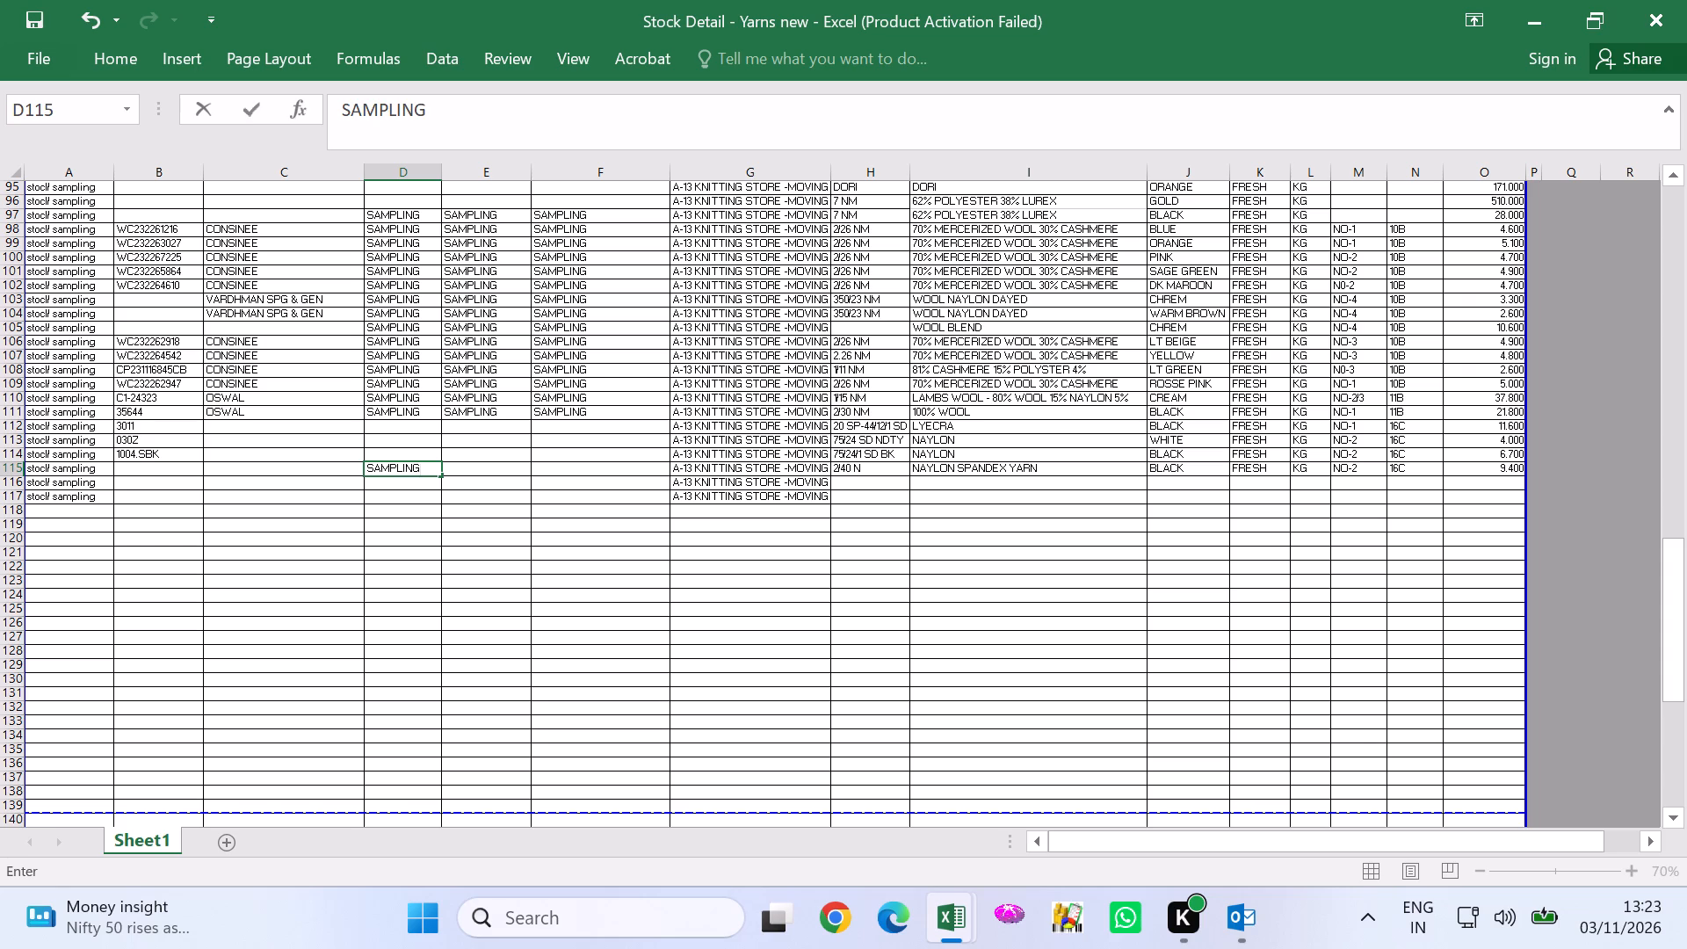
pyautogui.press('Tab')
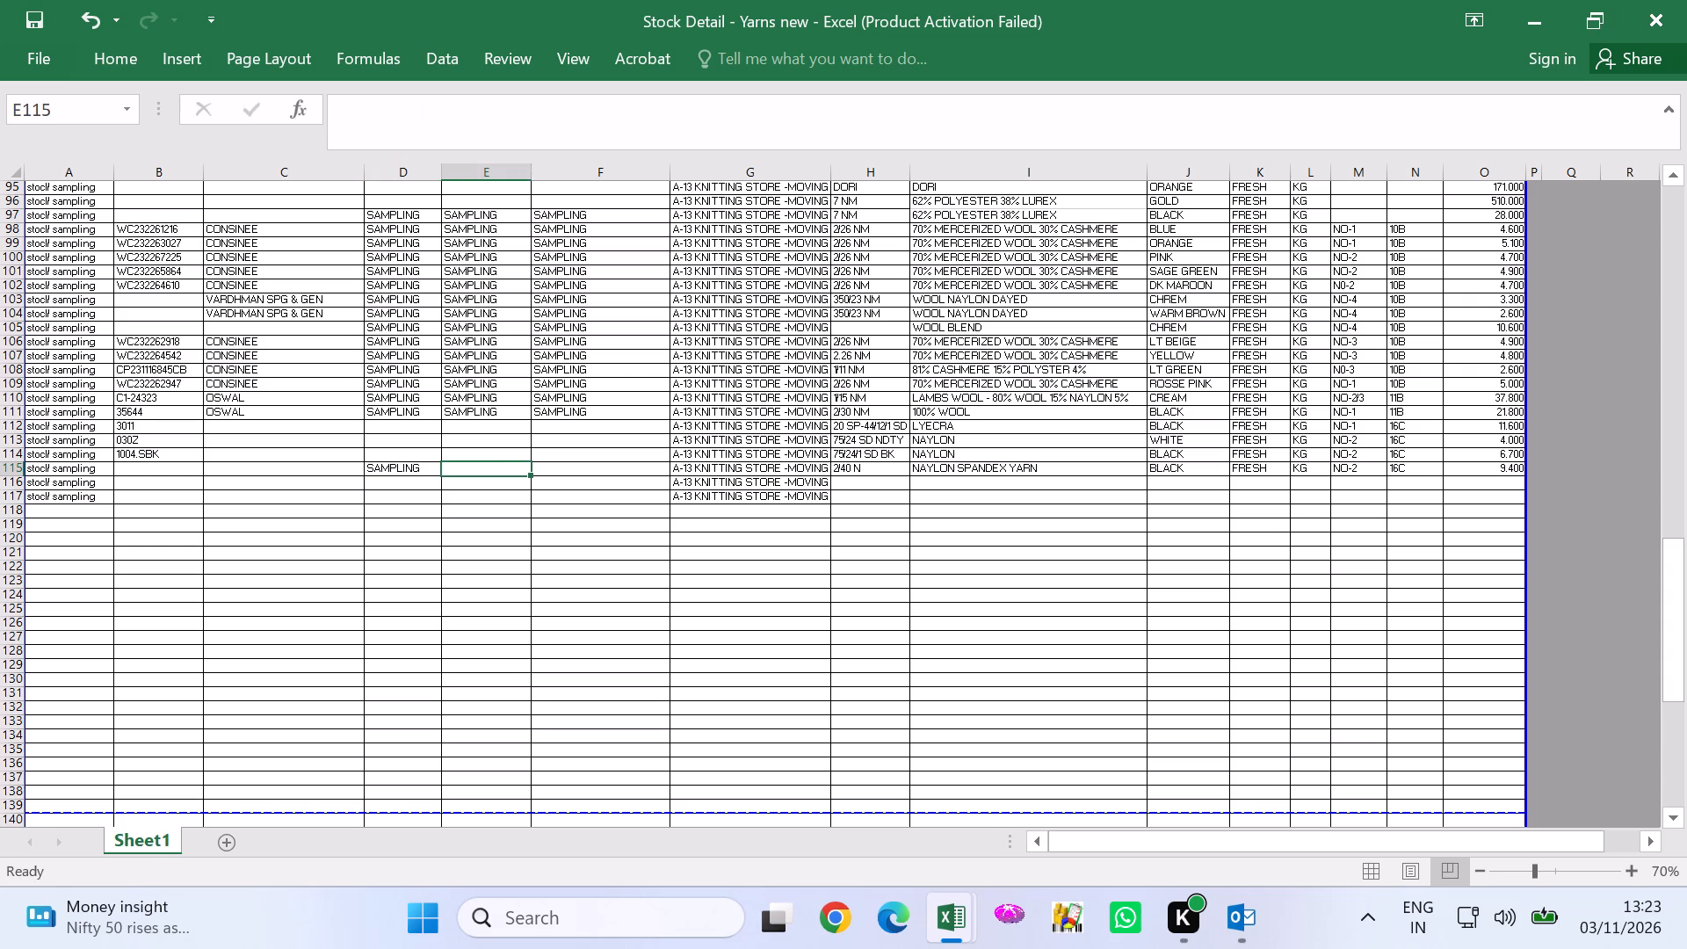
# Fill cells E115 and F115 with SAMPLING as well.
pyautogui.write('SSA')
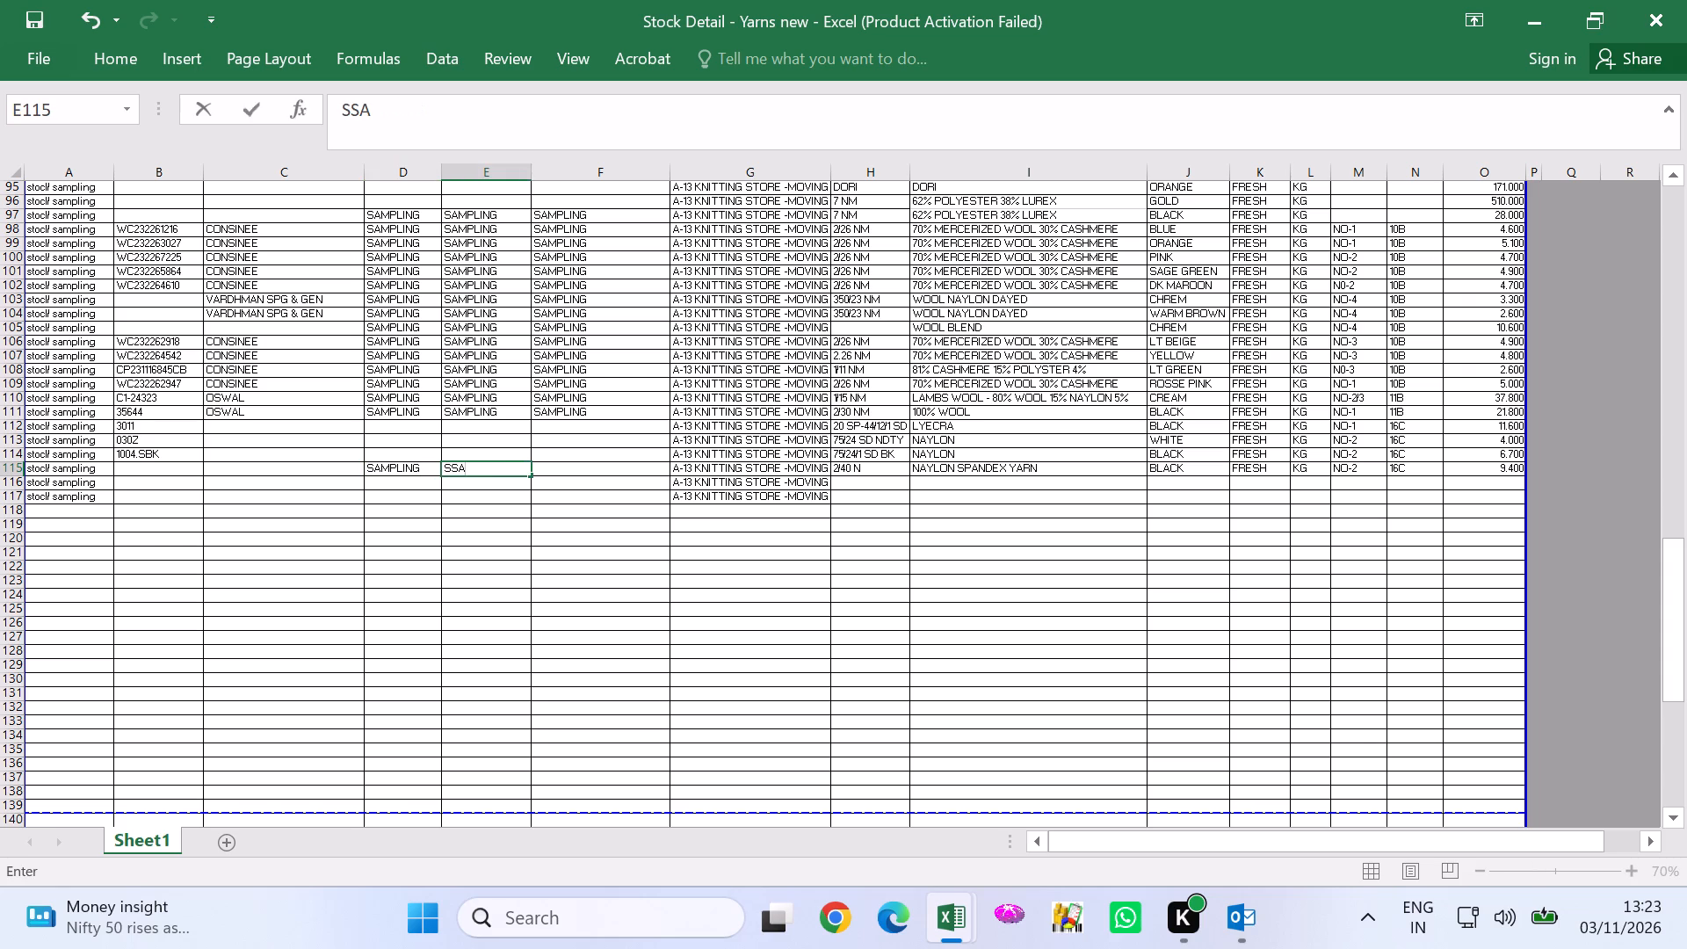
pyautogui.press('BackSpace')
pyautogui.press('BackSpace')
pyautogui.press('BackSpace')
pyautogui.write('SA')
pyautogui.write('MPALI')
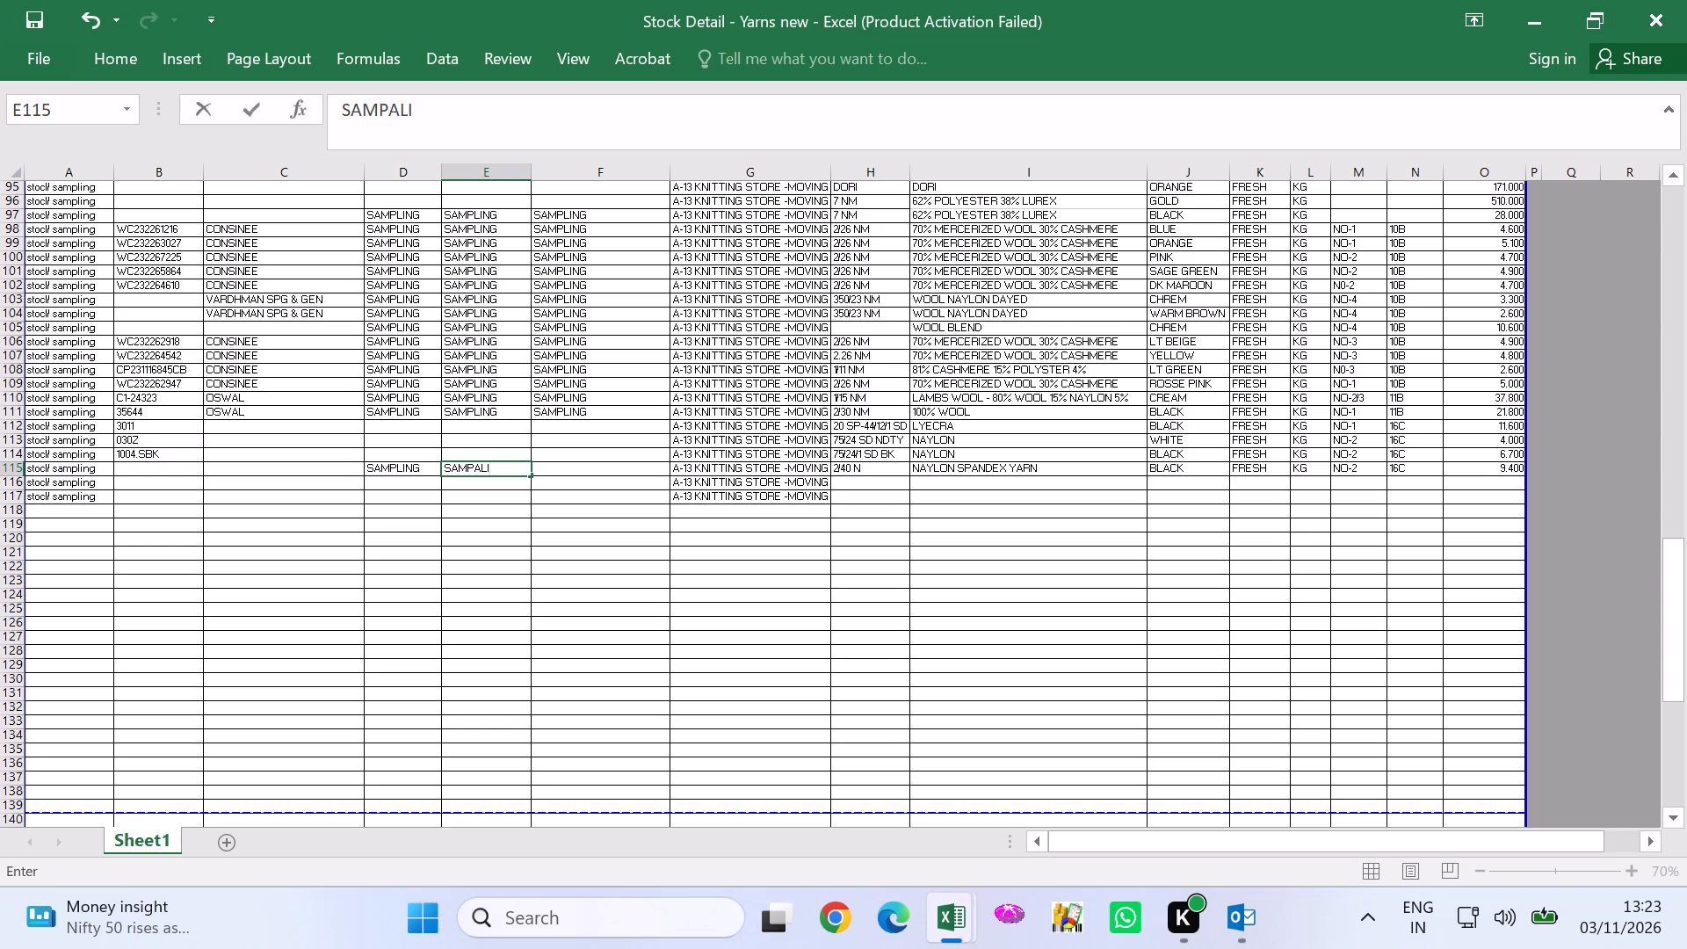
pyautogui.press('g')
pyautogui.press('BackSpace')
pyautogui.press('BackSpace')
pyautogui.press('BackSpace')
pyautogui.press('BackSpace')
pyautogui.press('BackSpace')
pyautogui.press('p')
pyautogui.write('LI')
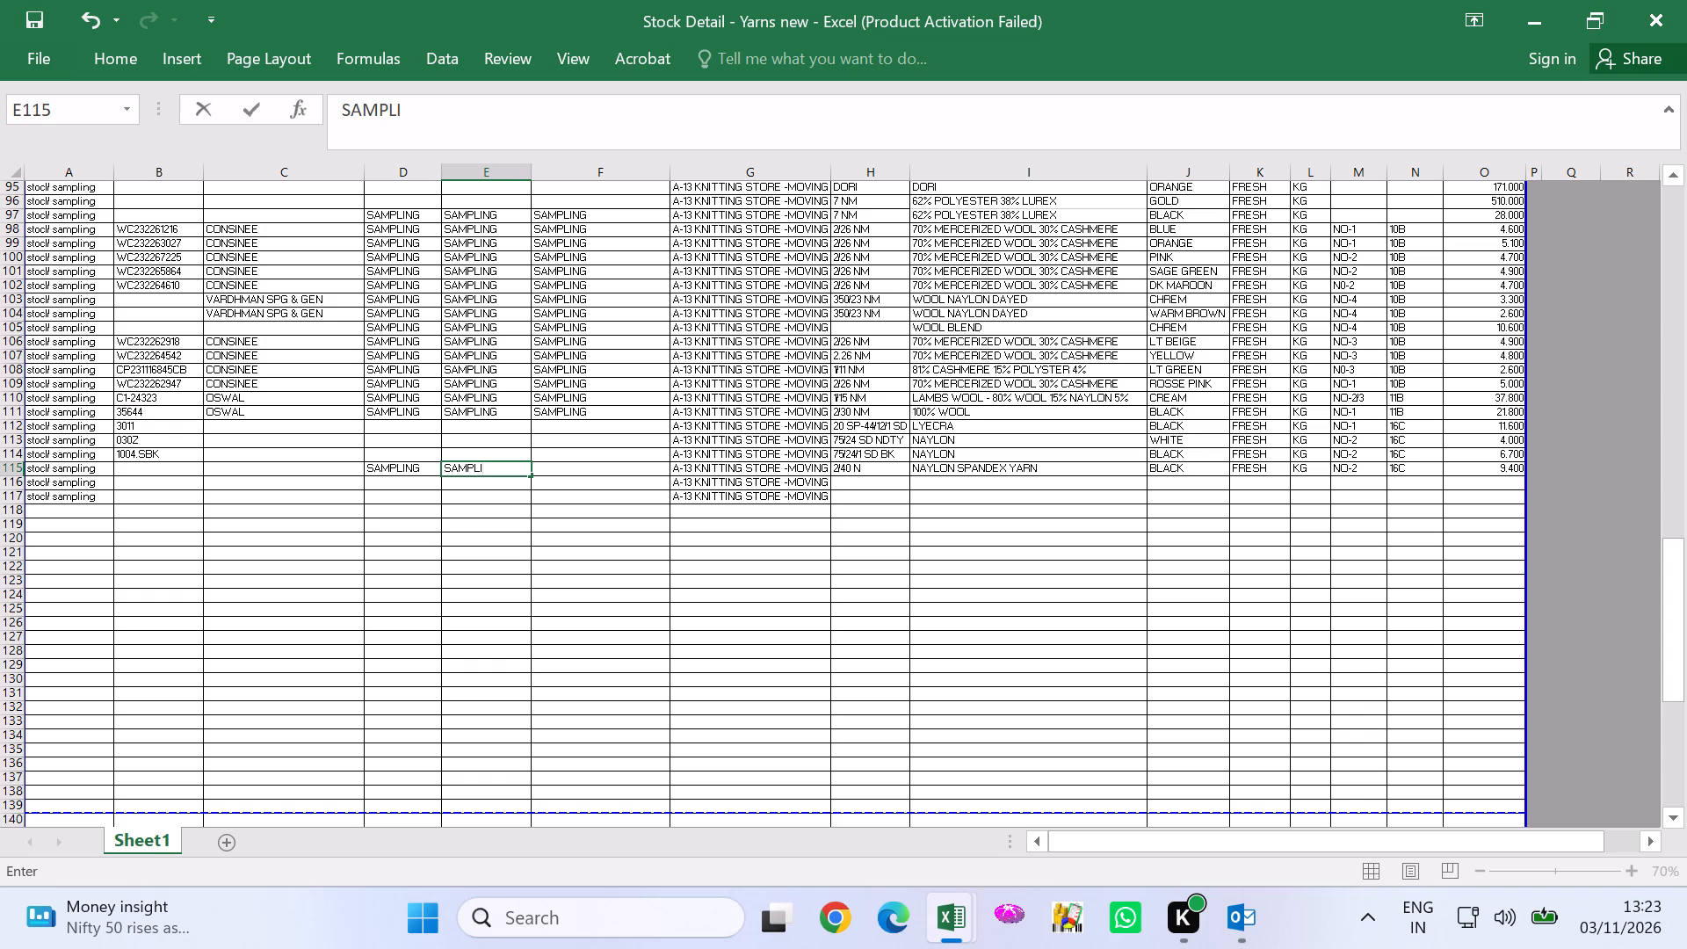
pyautogui.write('NG')
pyautogui.press('Tab')
pyautogui.write('SA')
pyautogui.press('Tab')
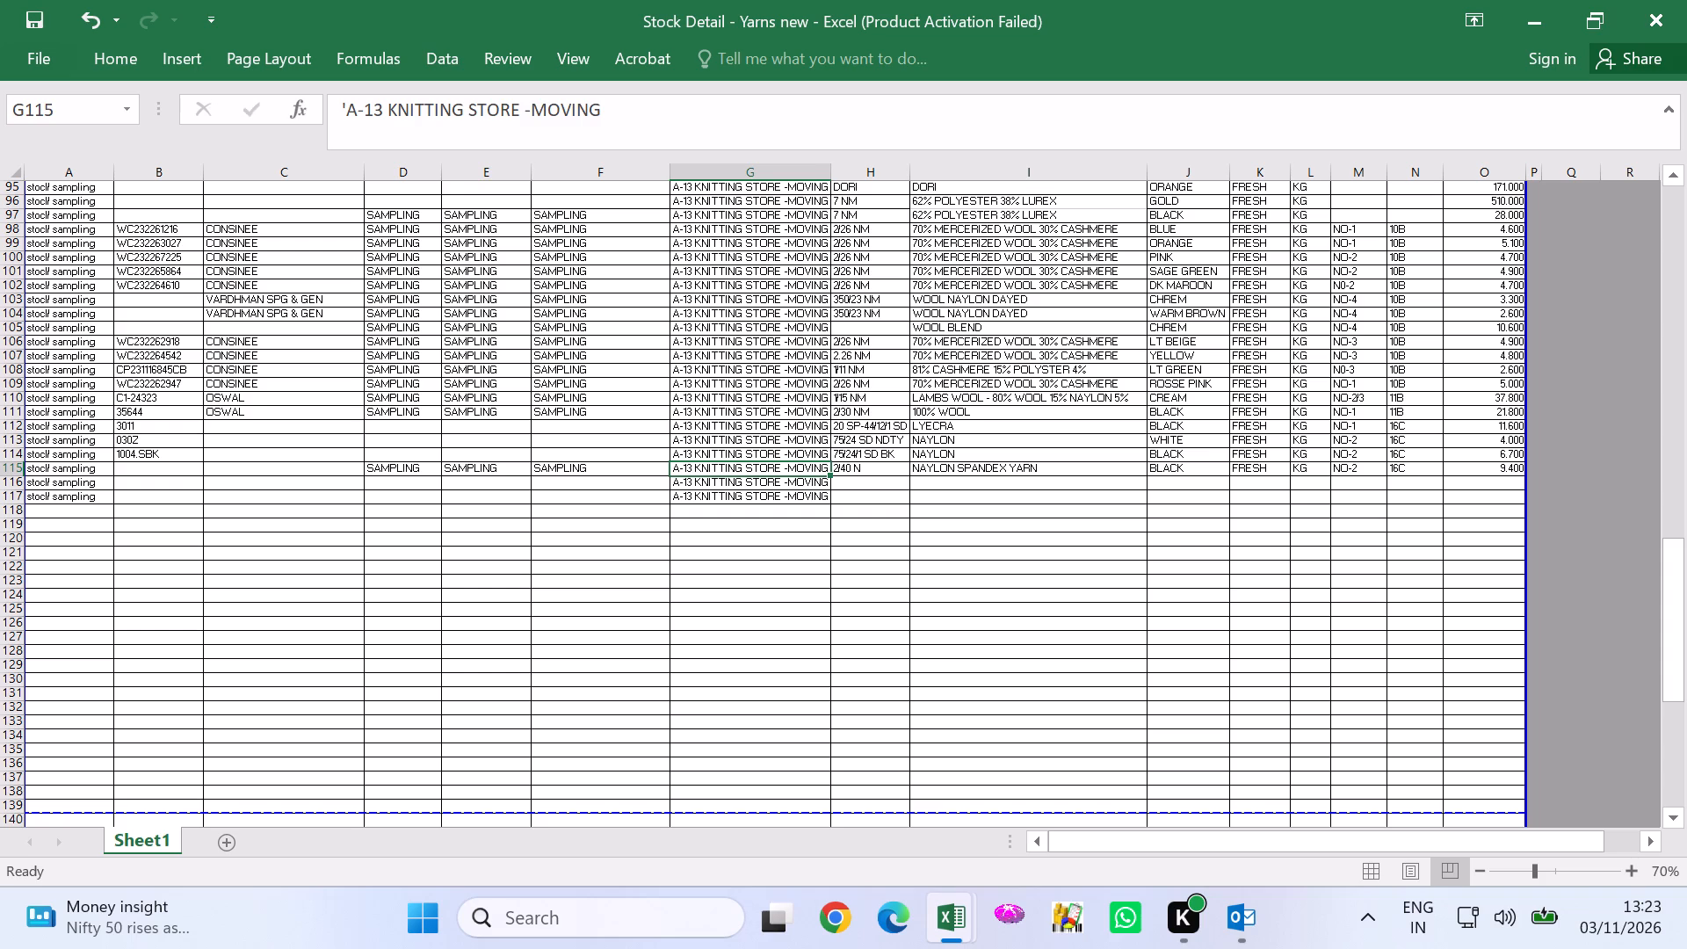
pyautogui.press('Tab')
pyautogui.press('Tab')
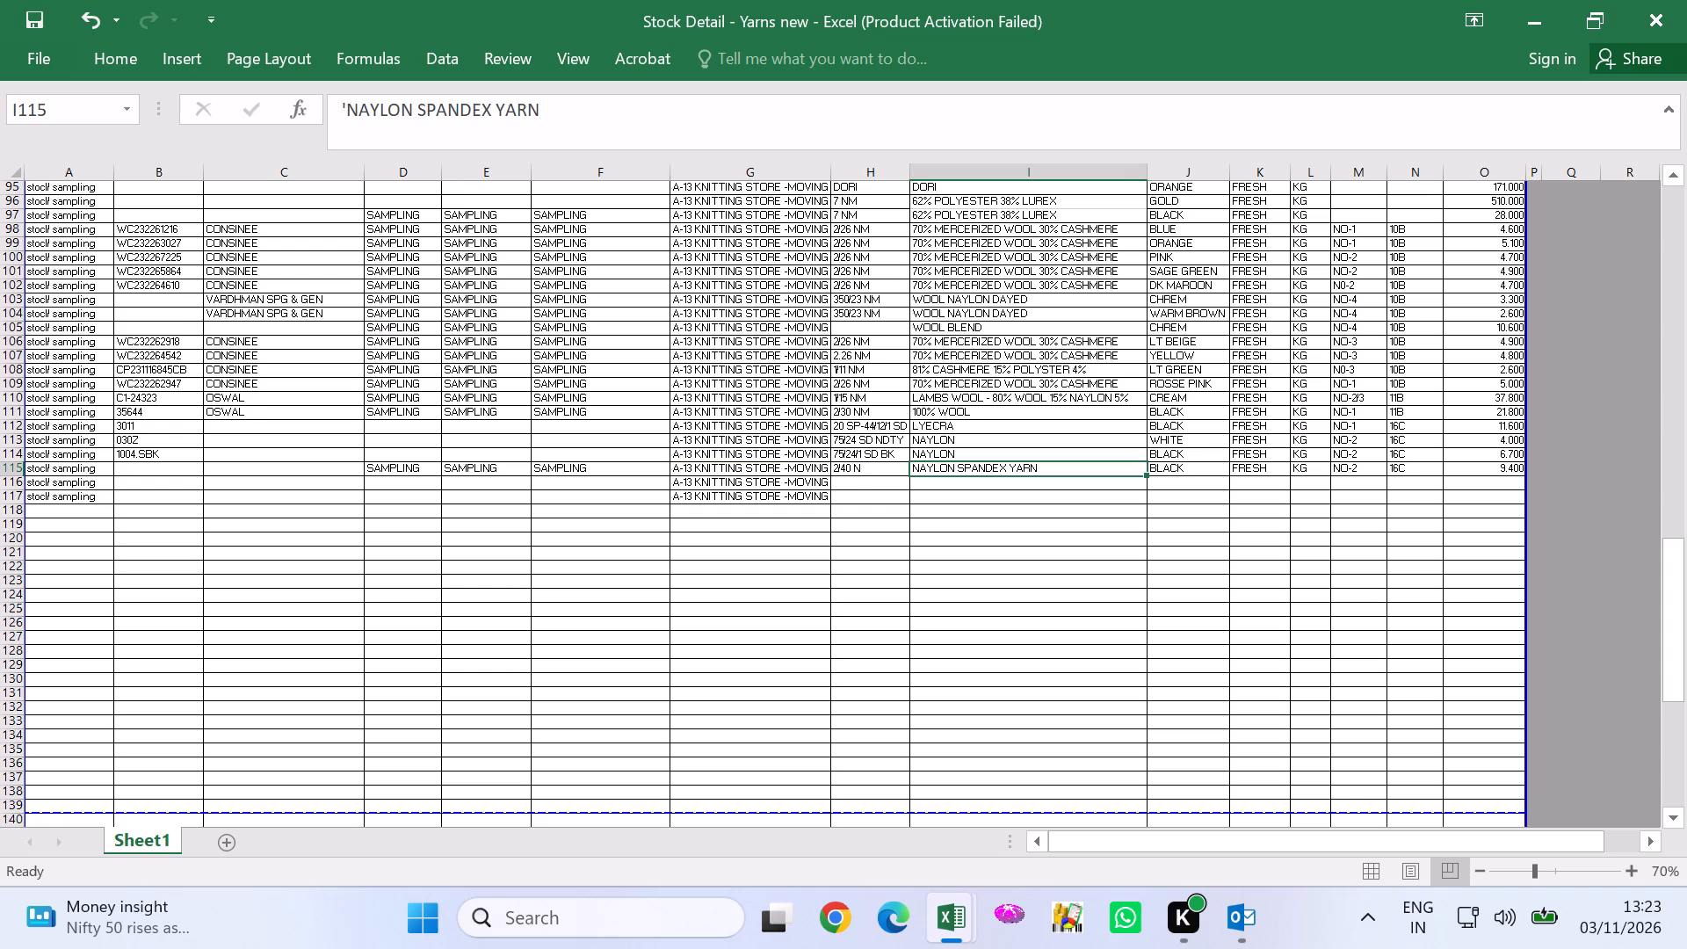
# Copy the three SAMPLING entries from D115:F115 into columns D to F of row 116.
pyautogui.click(417, 472)
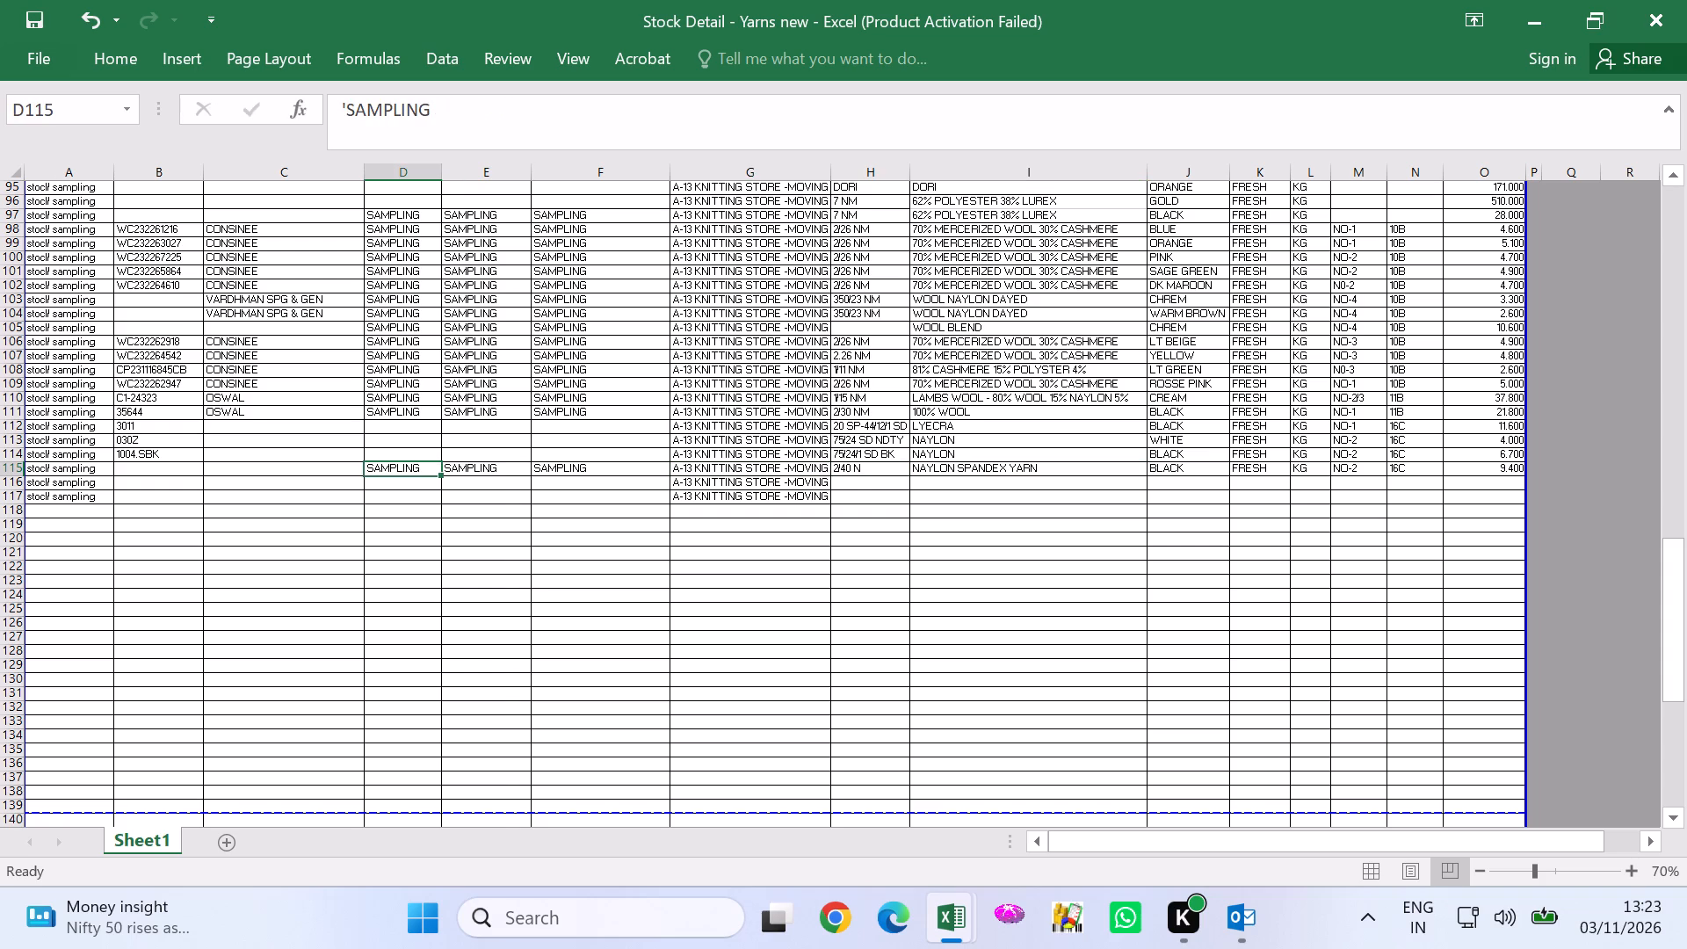
pyautogui.click(418, 467)
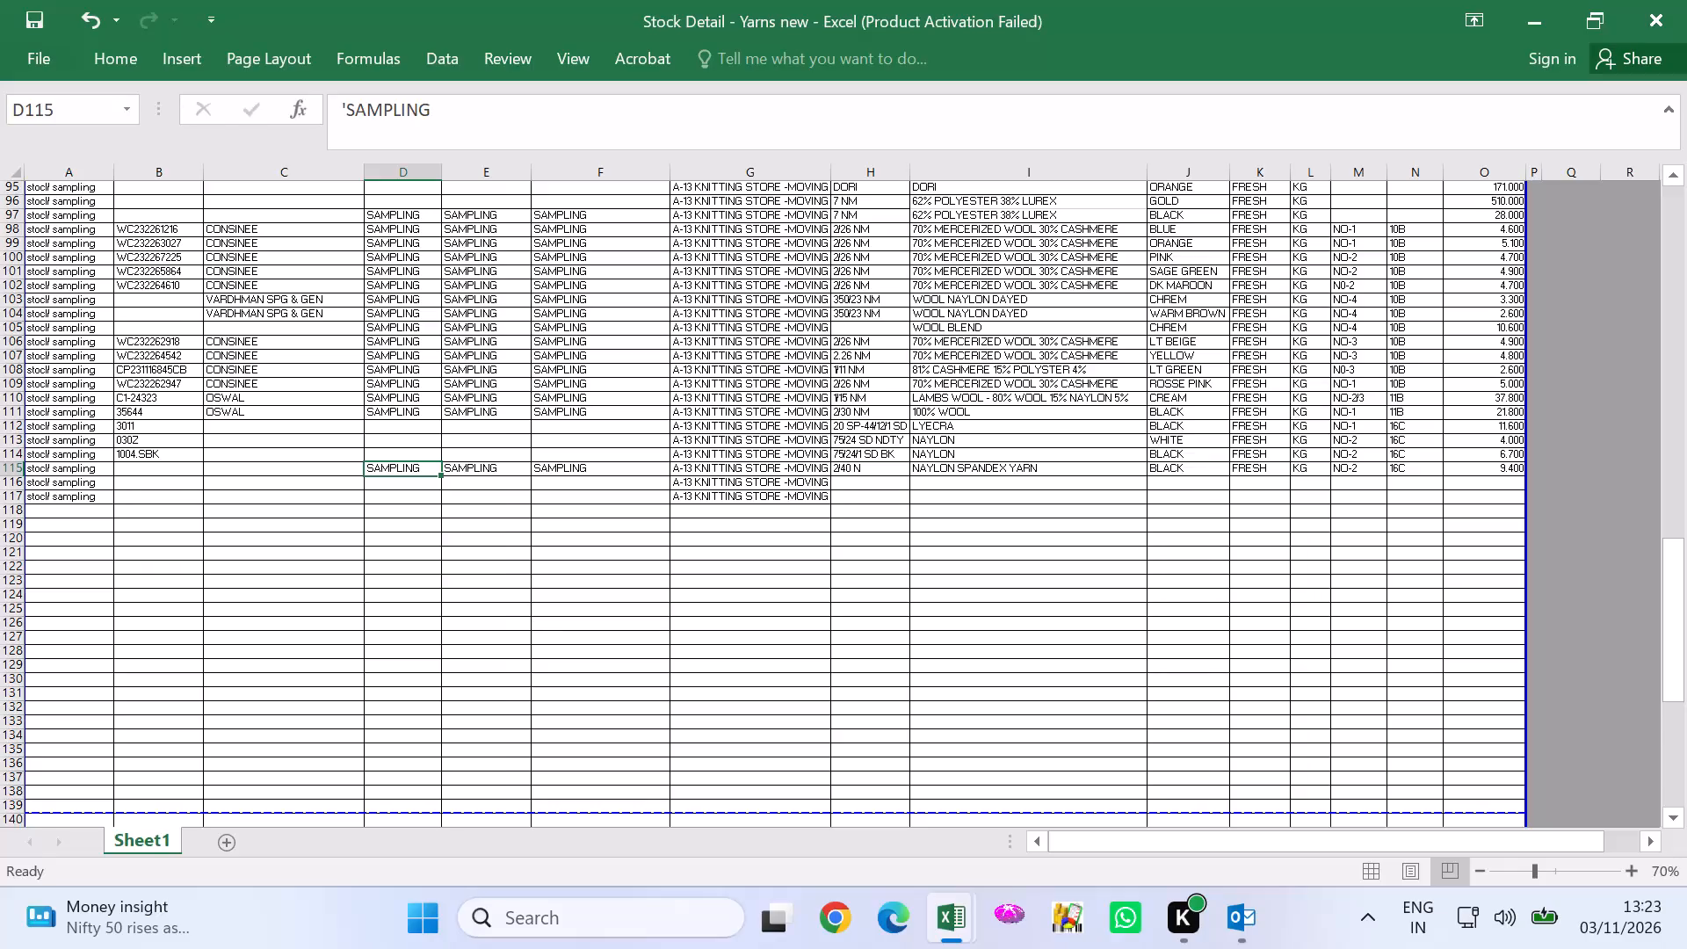
pyautogui.moveTo(409, 469); pyautogui.dragTo(590, 473)
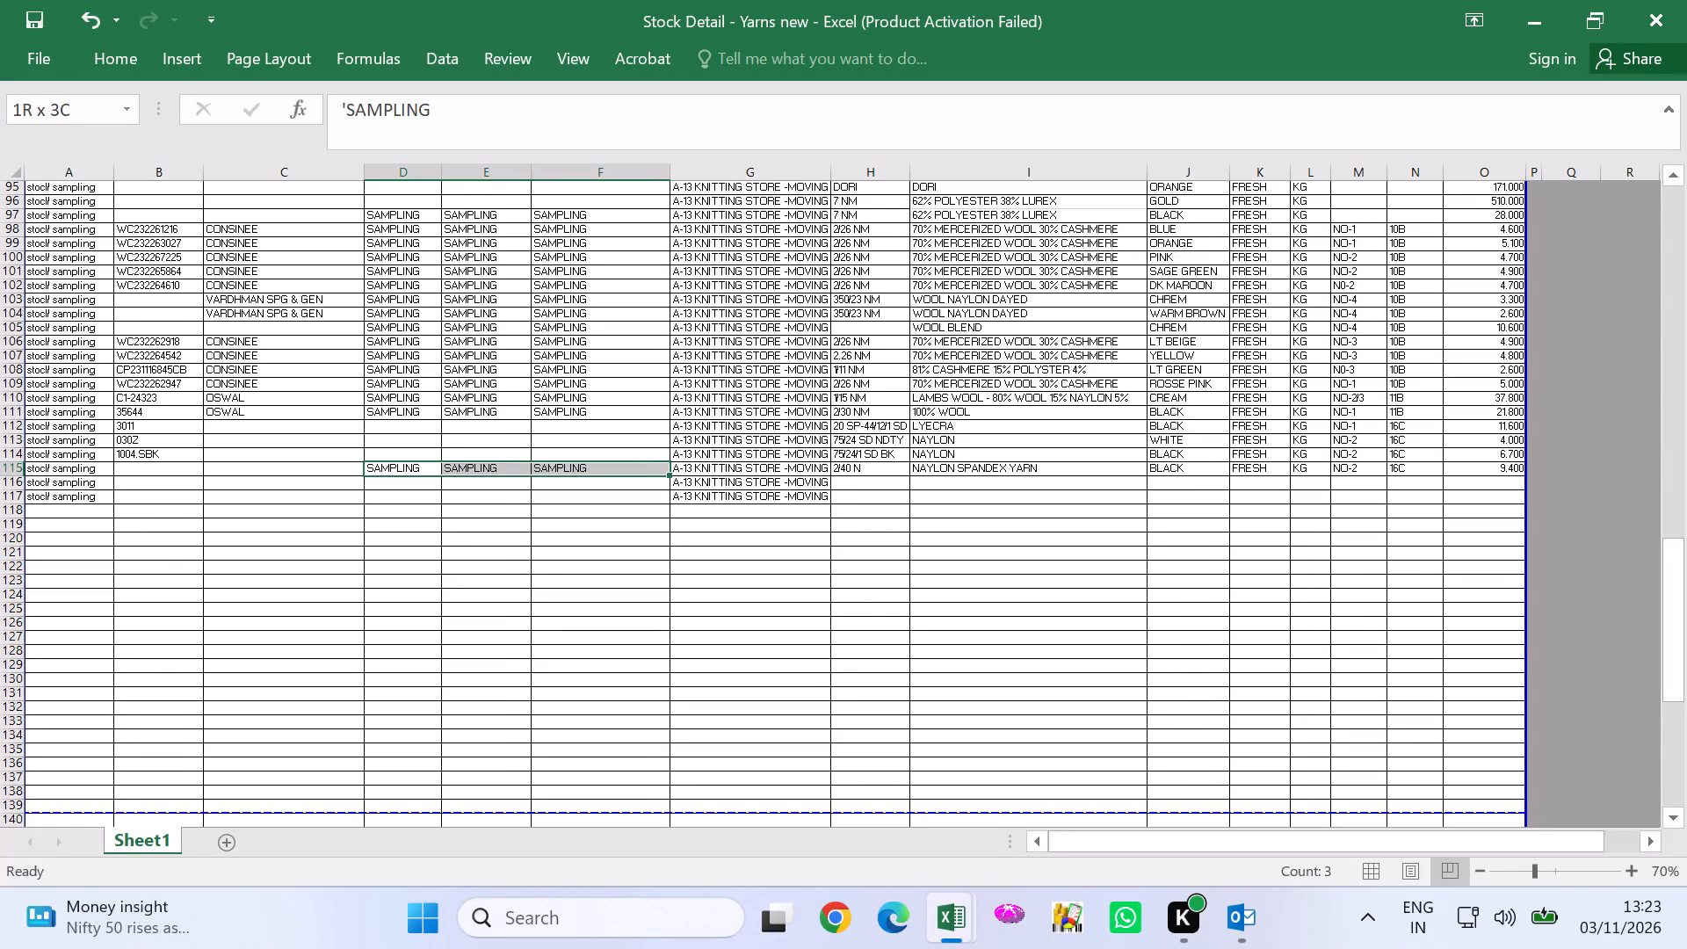
pyautogui.hotkey('ctrl', 'c')
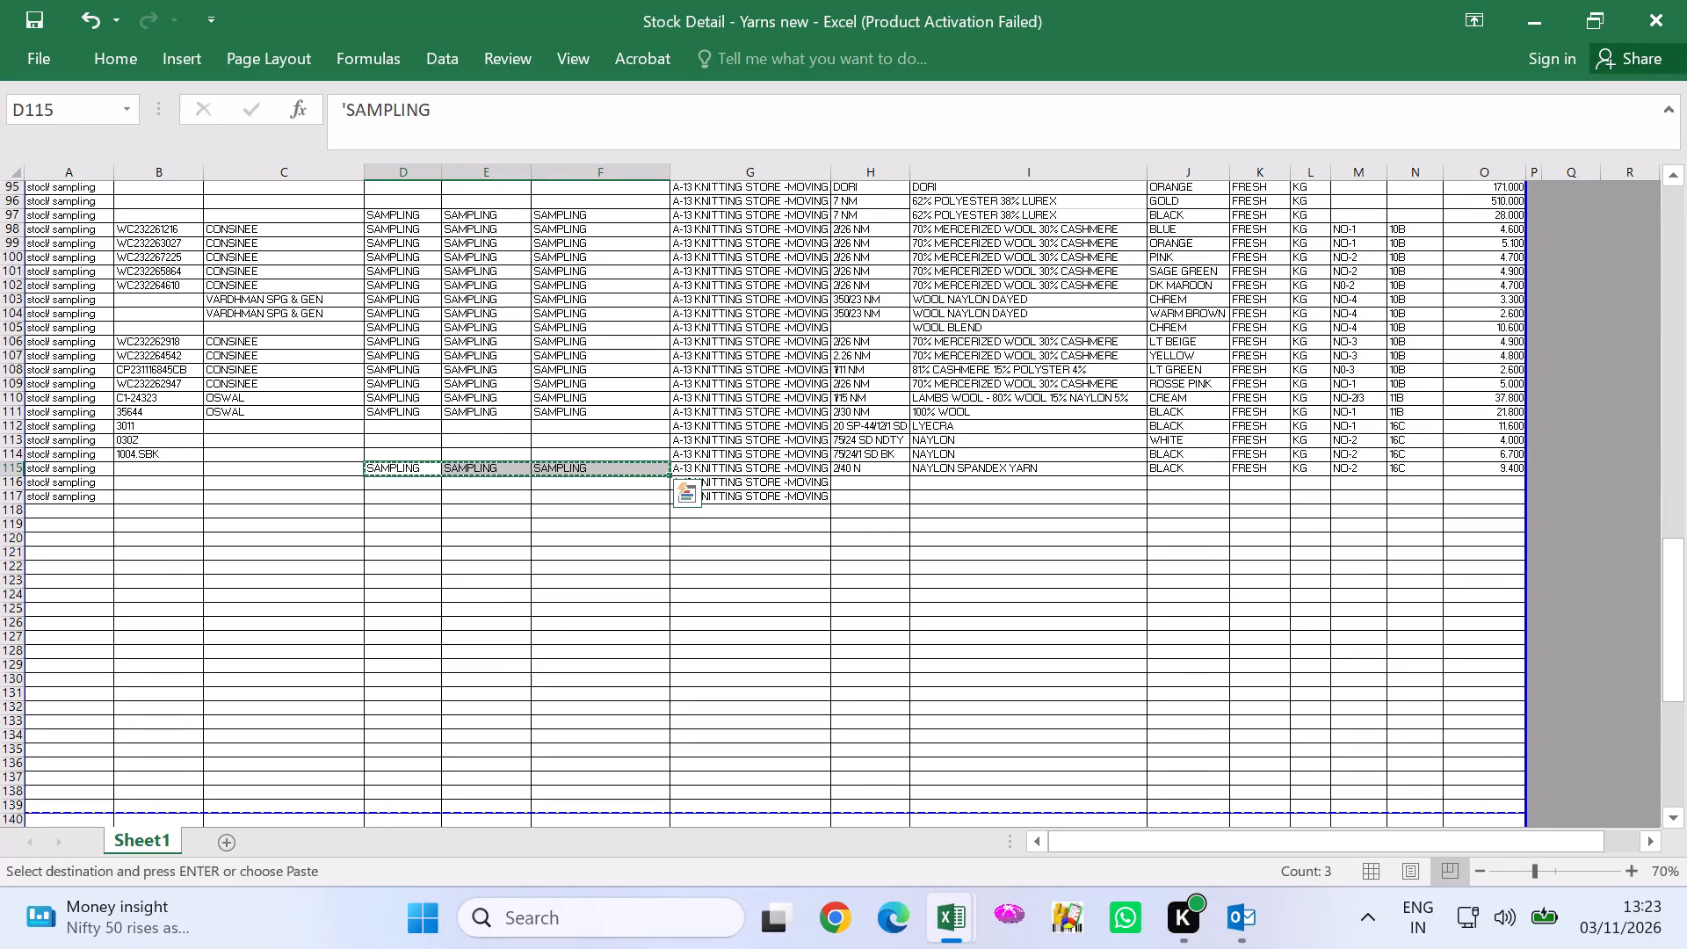
pyautogui.click(625, 489)
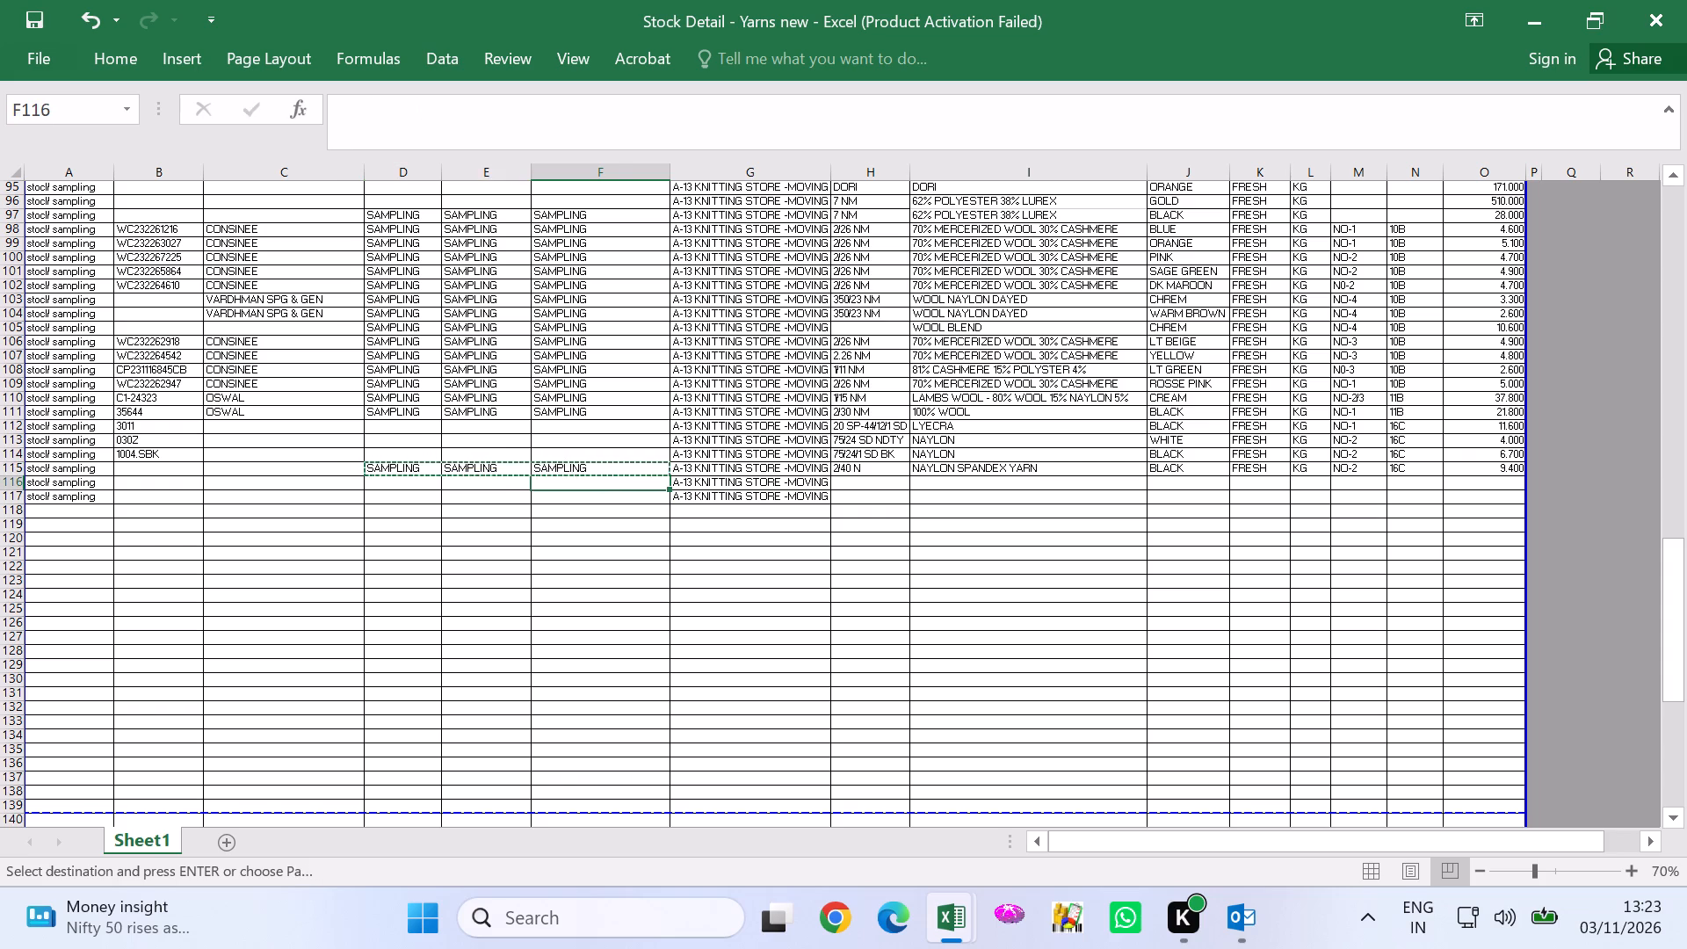
pyautogui.click(403, 488)
pyautogui.hotkey('ctrl', 'v')
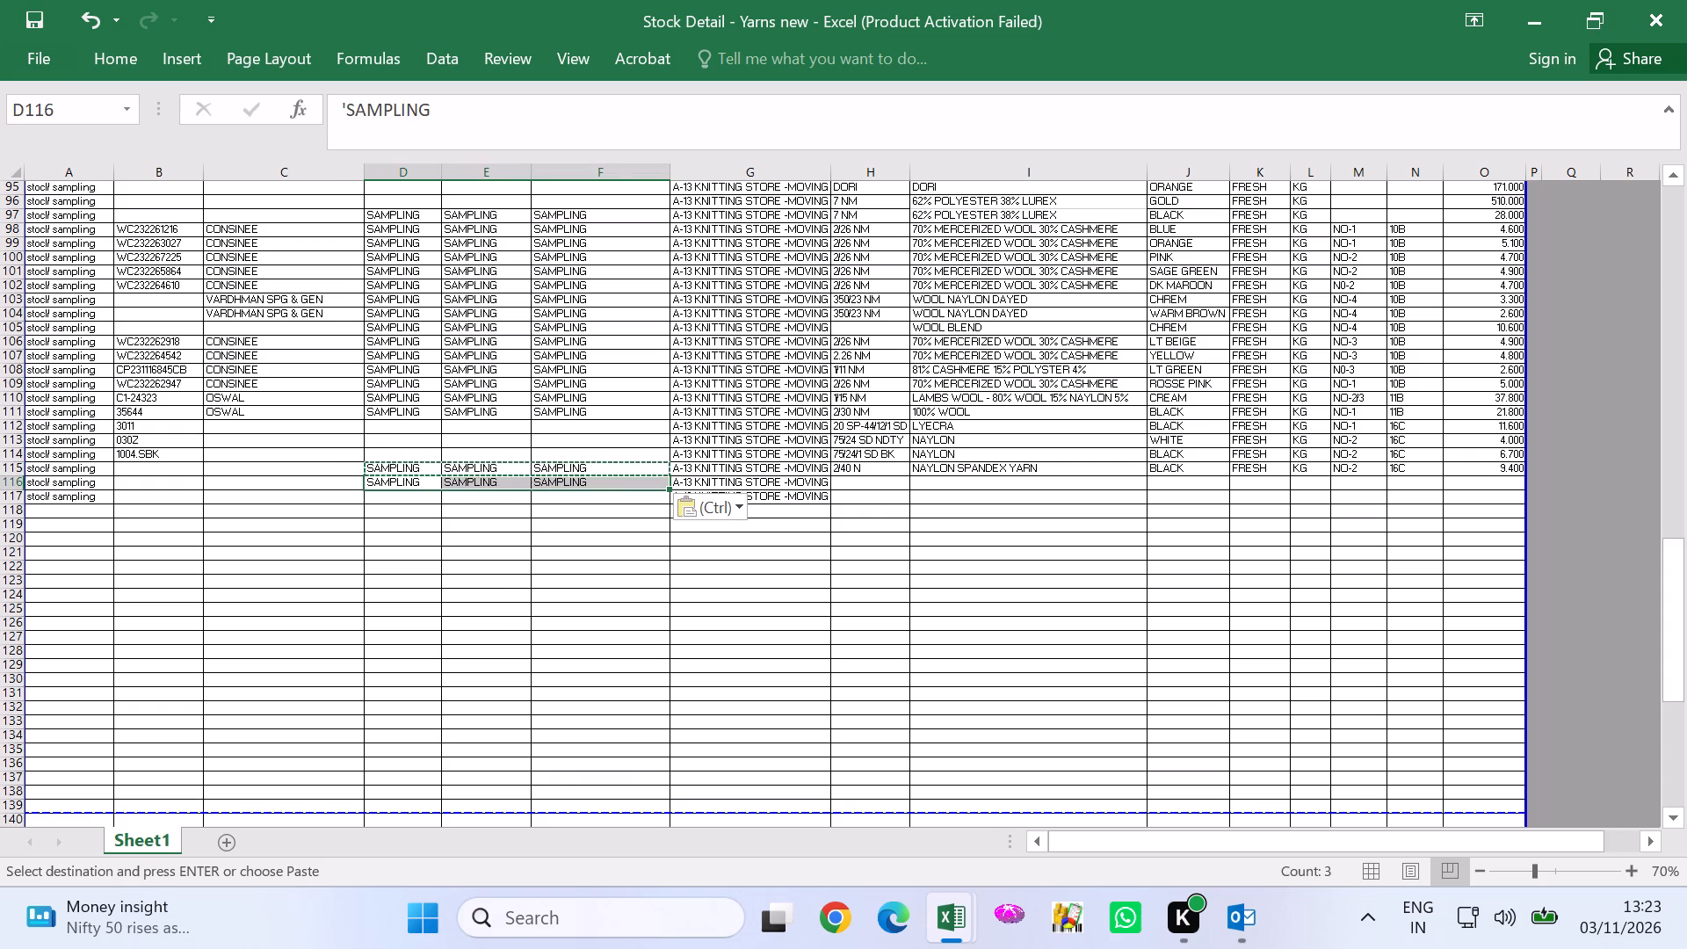
pyautogui.click(497, 520)
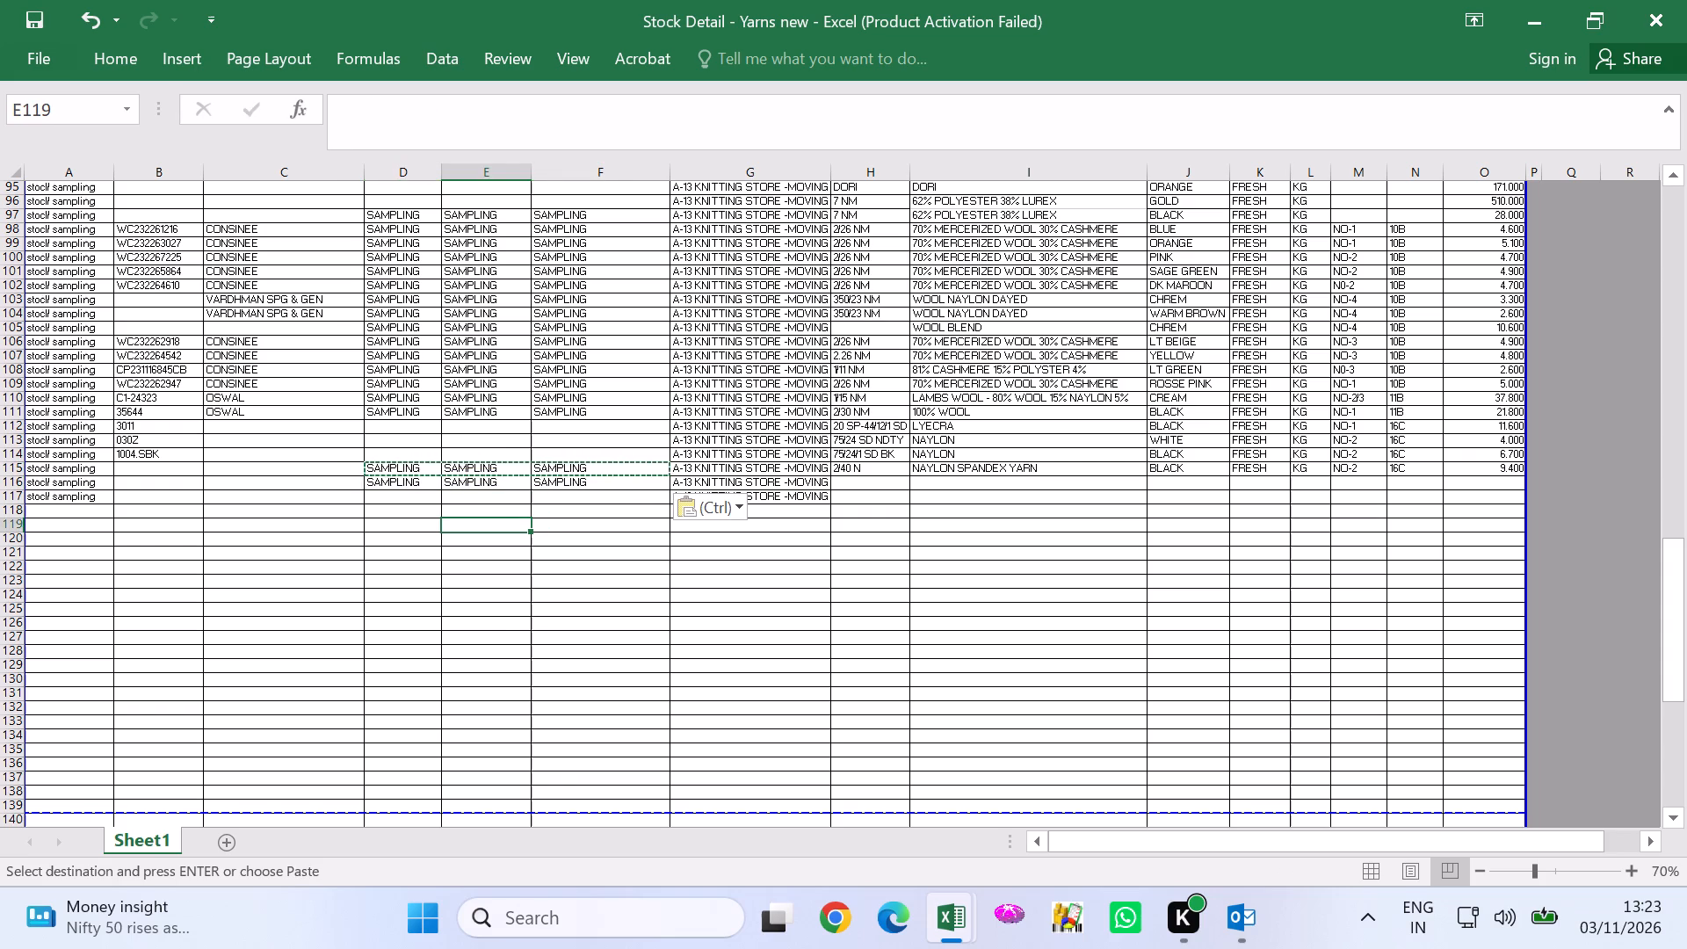
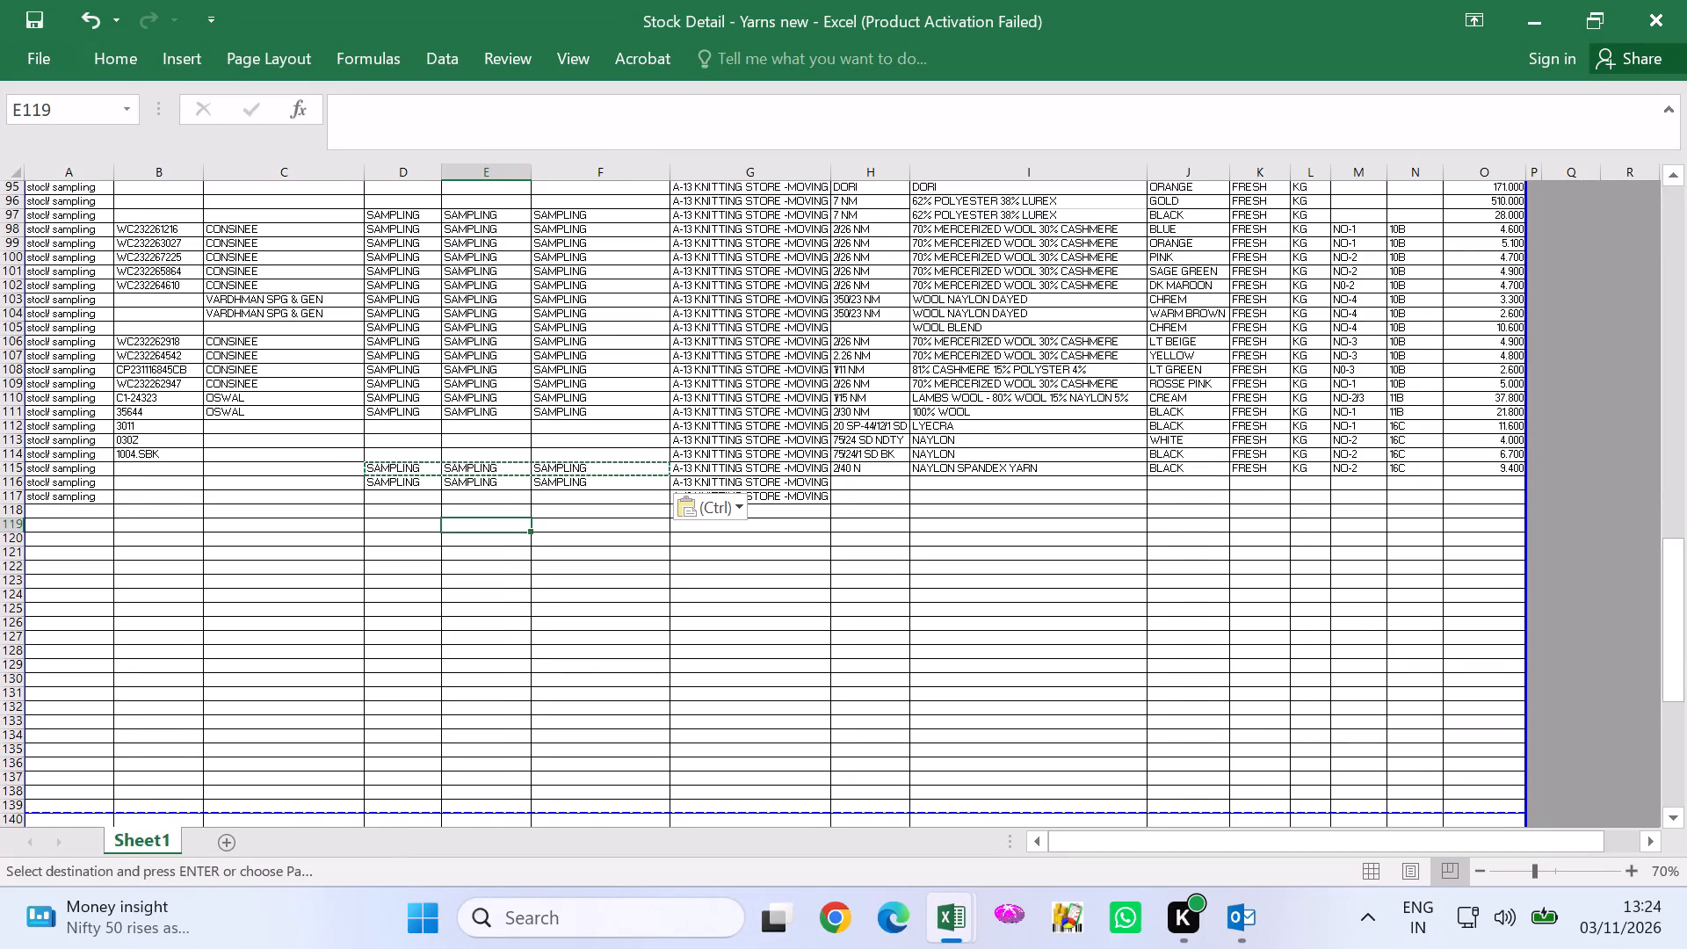
# Clear the three SAMPLING entries from D115:F115 in the NAYLON SPANDEX YARN row.
pyautogui.click(570, 473)
pyautogui.press('Delete')
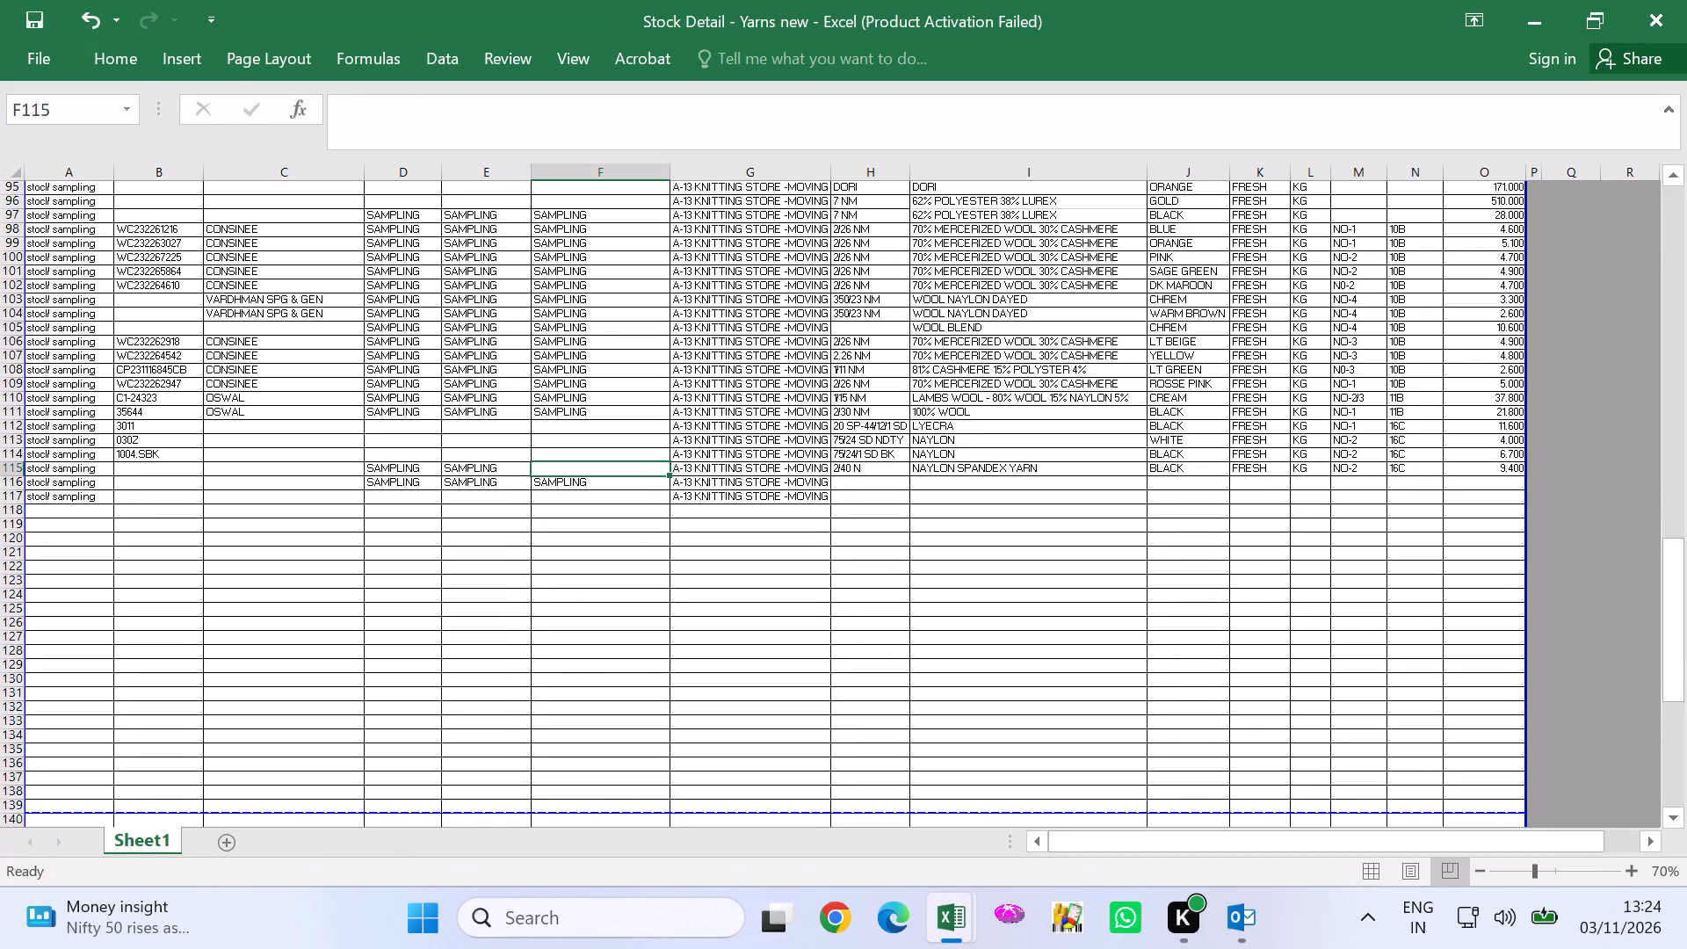
pyautogui.click(502, 465)
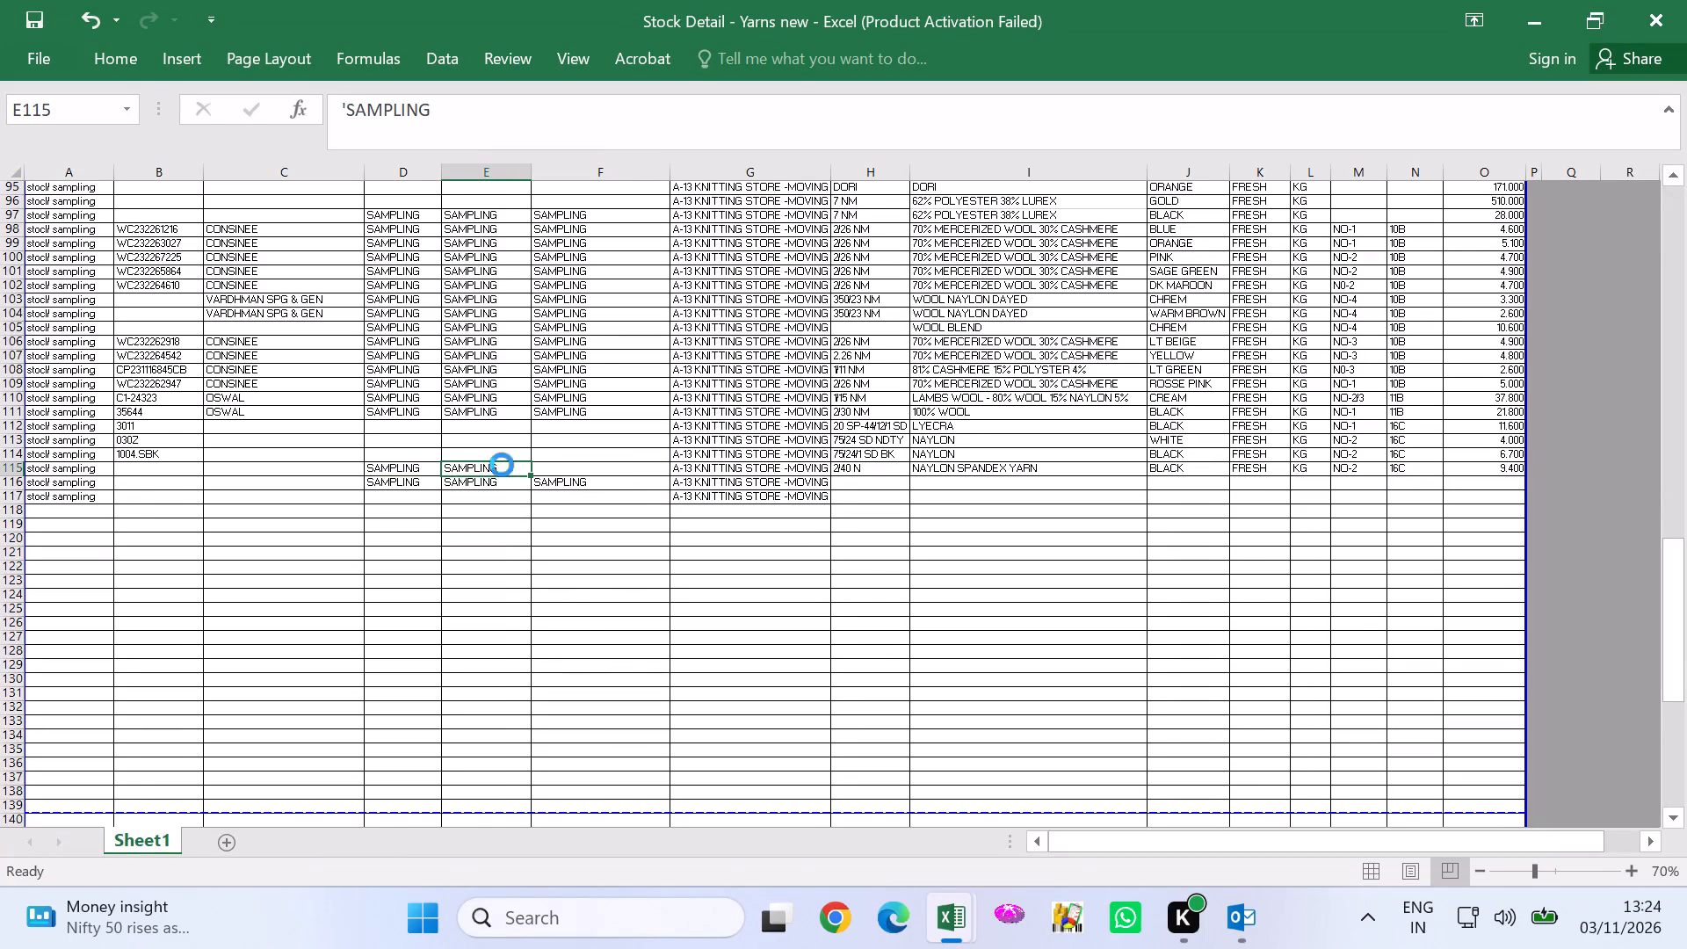
pyautogui.press('Delete')
pyautogui.click(409, 471)
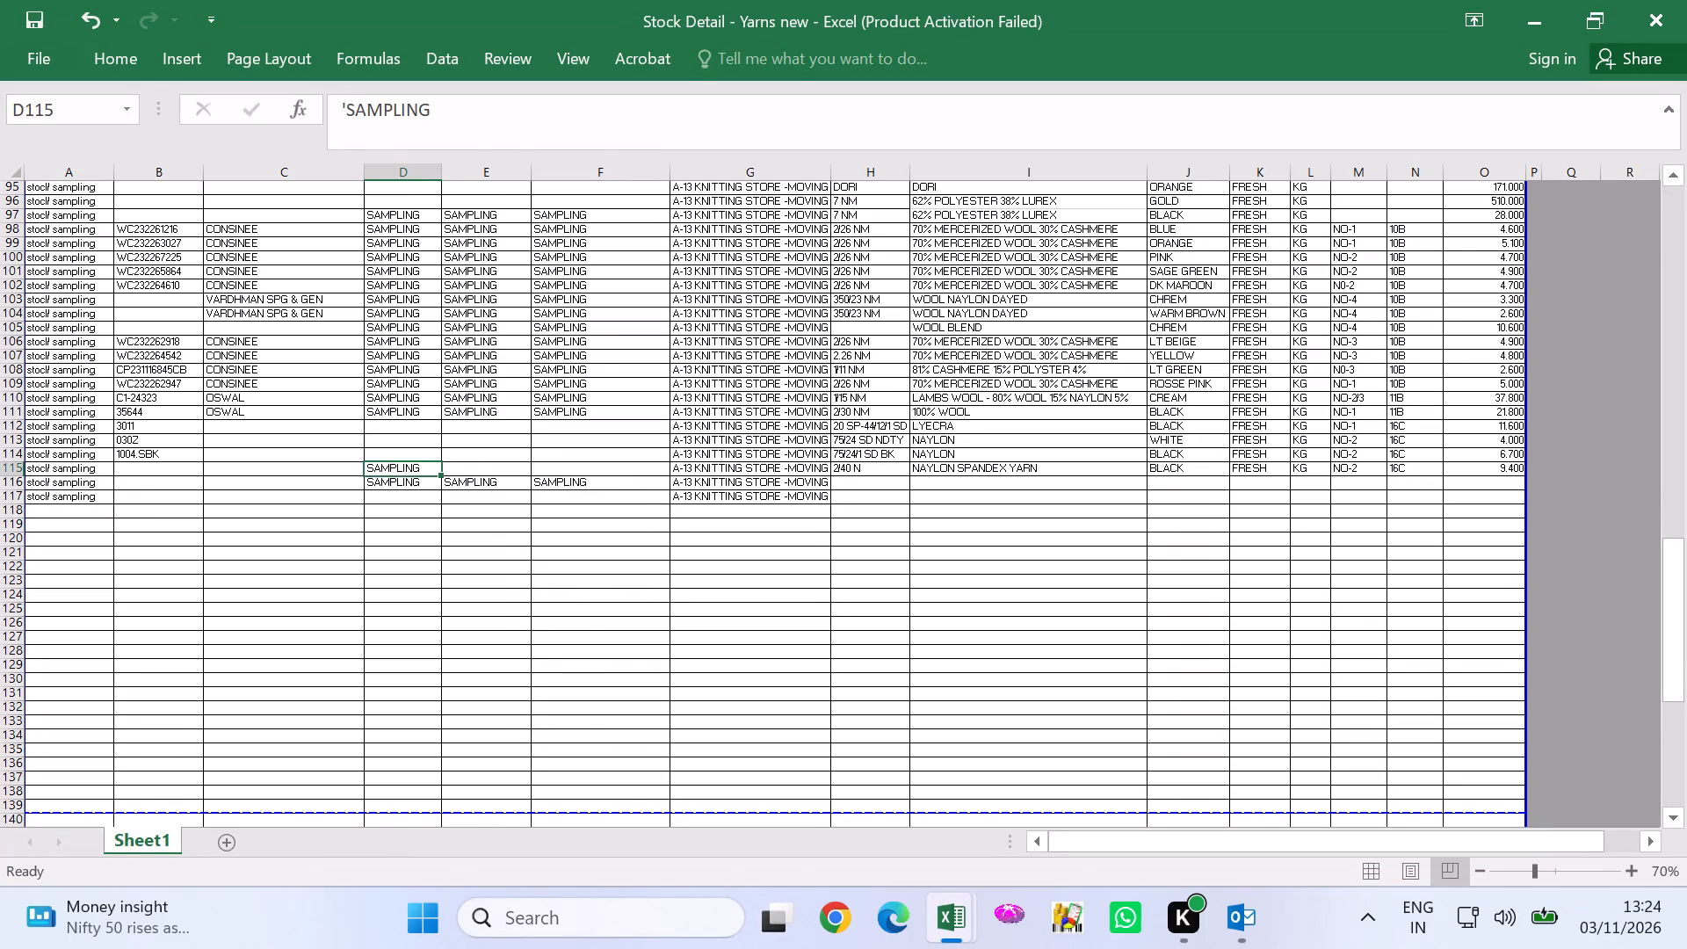
pyautogui.press('Delete')
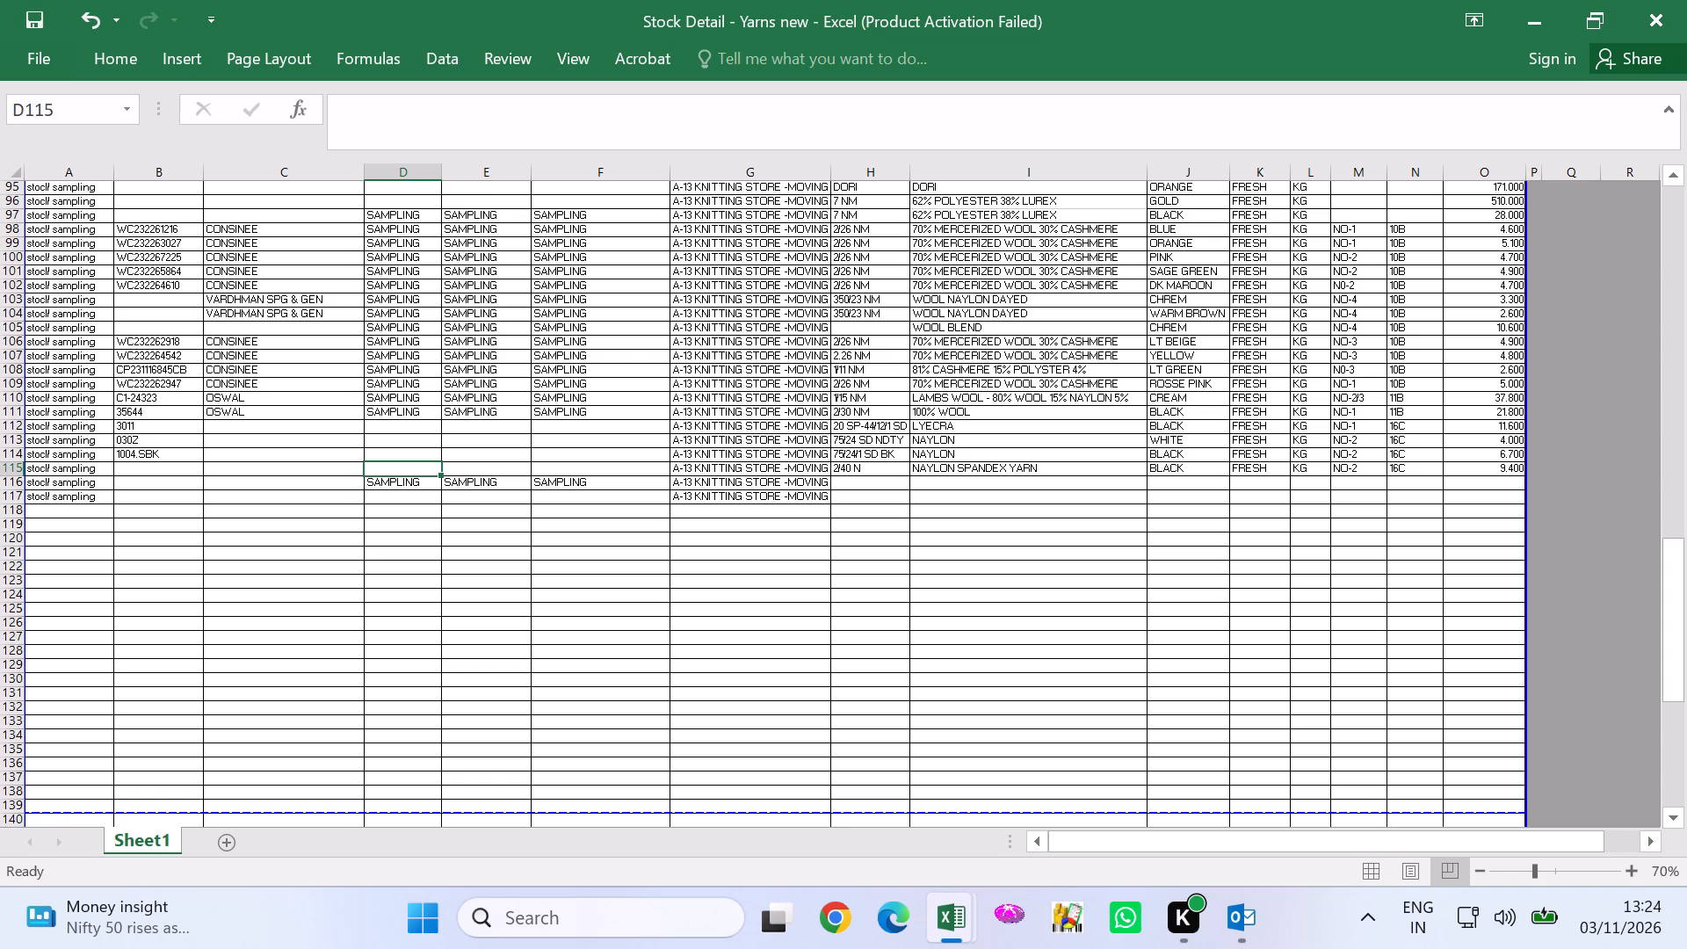
# Fill row 116 with yarn LUREX in column I, colour BLACK in J, FRESH in K and unit KG in L.
pyautogui.click(866, 476)
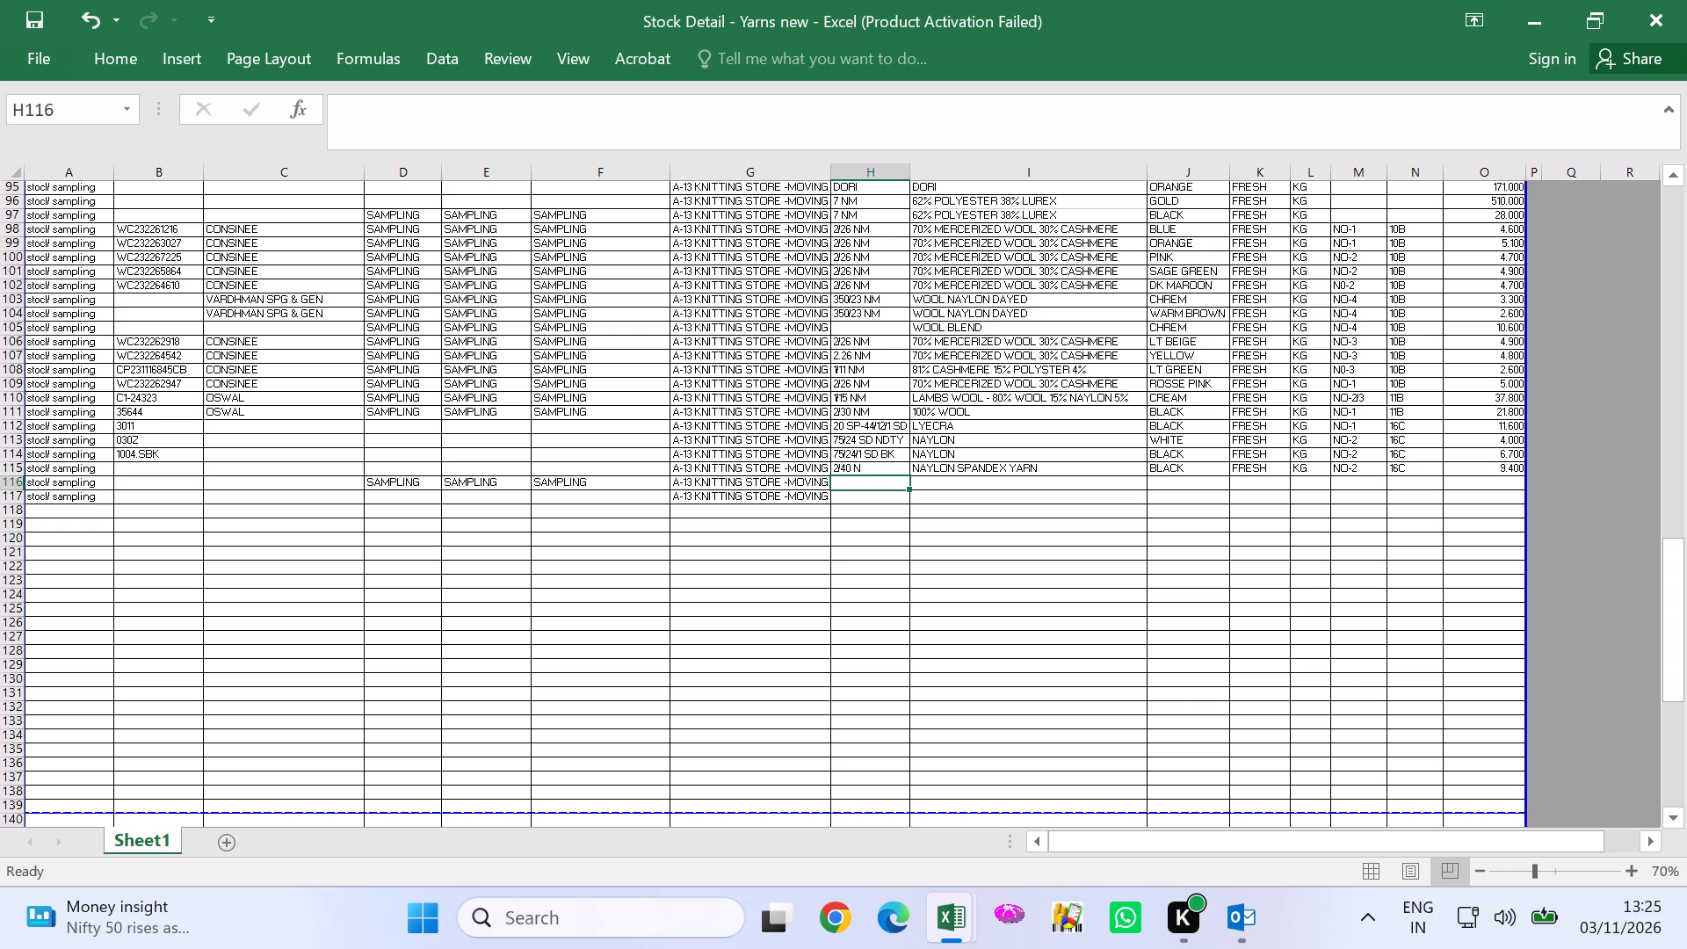
pyautogui.click(954, 480)
pyautogui.click(867, 483)
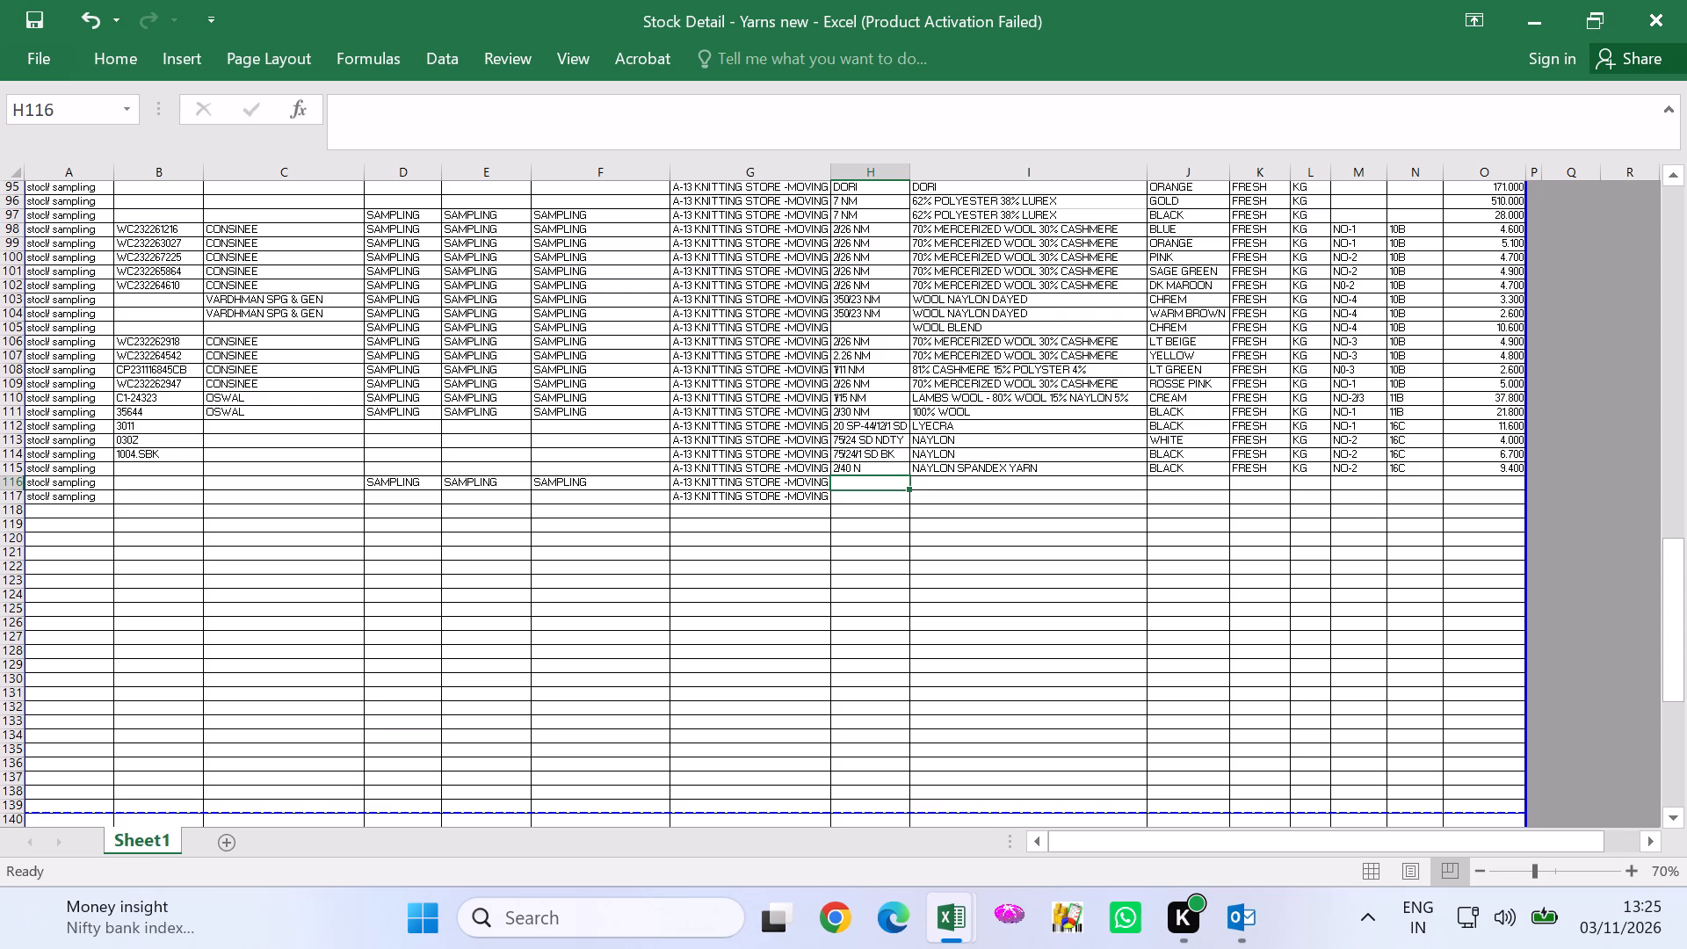
pyautogui.press('Tab')
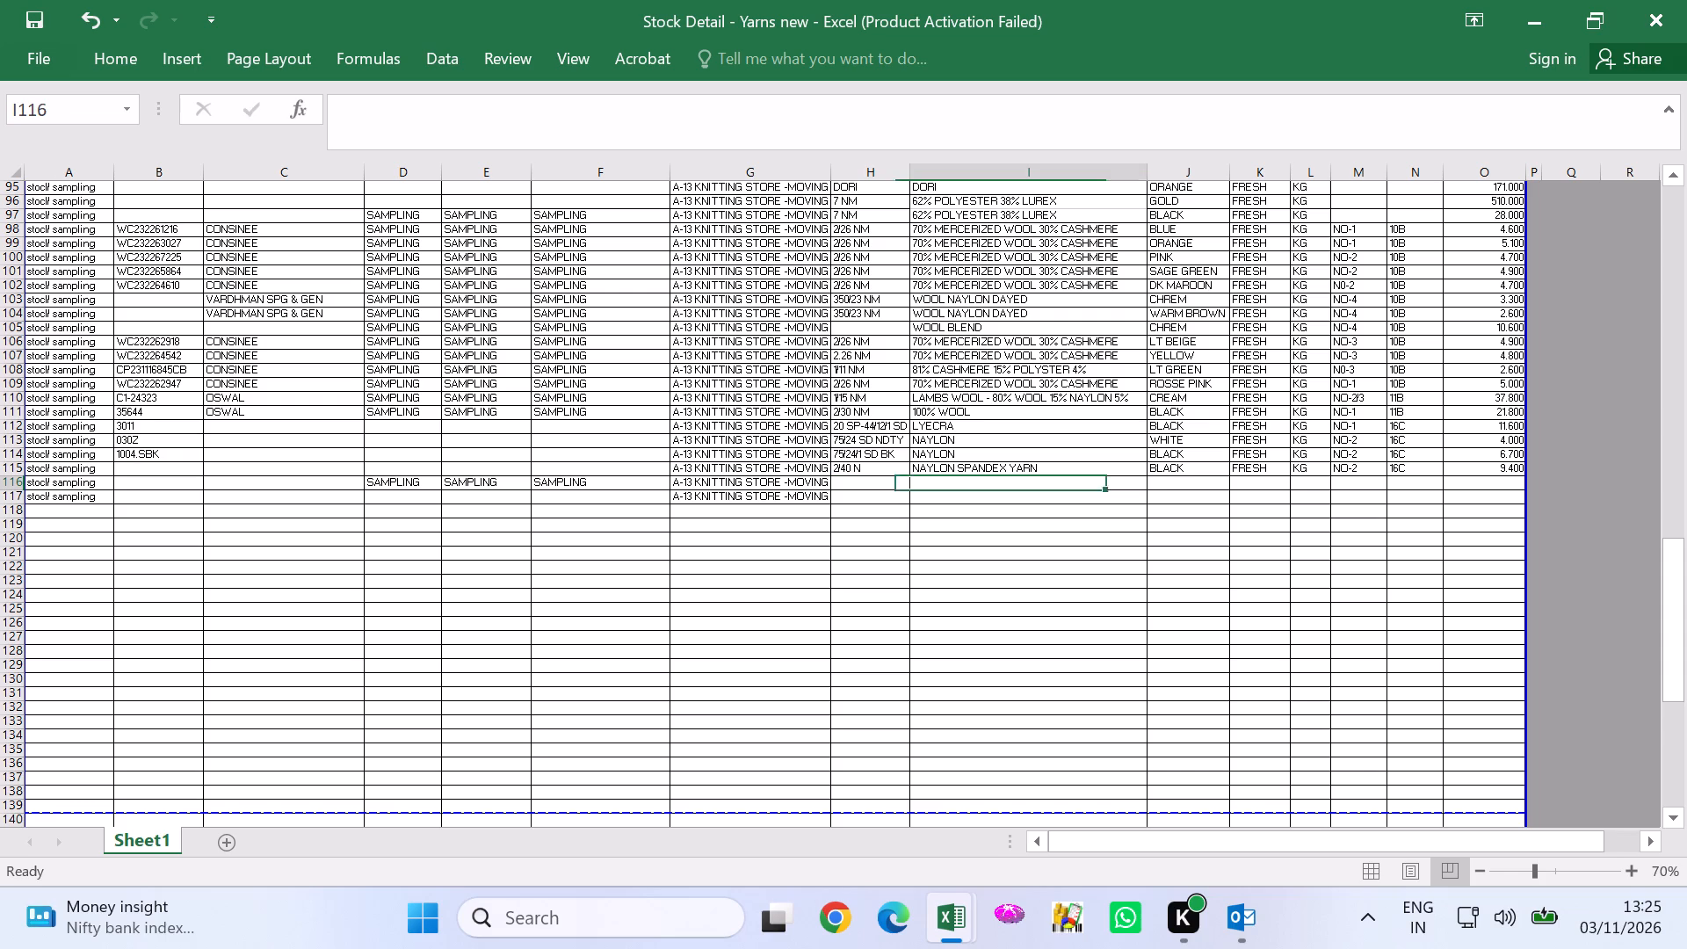
pyautogui.write('LU')
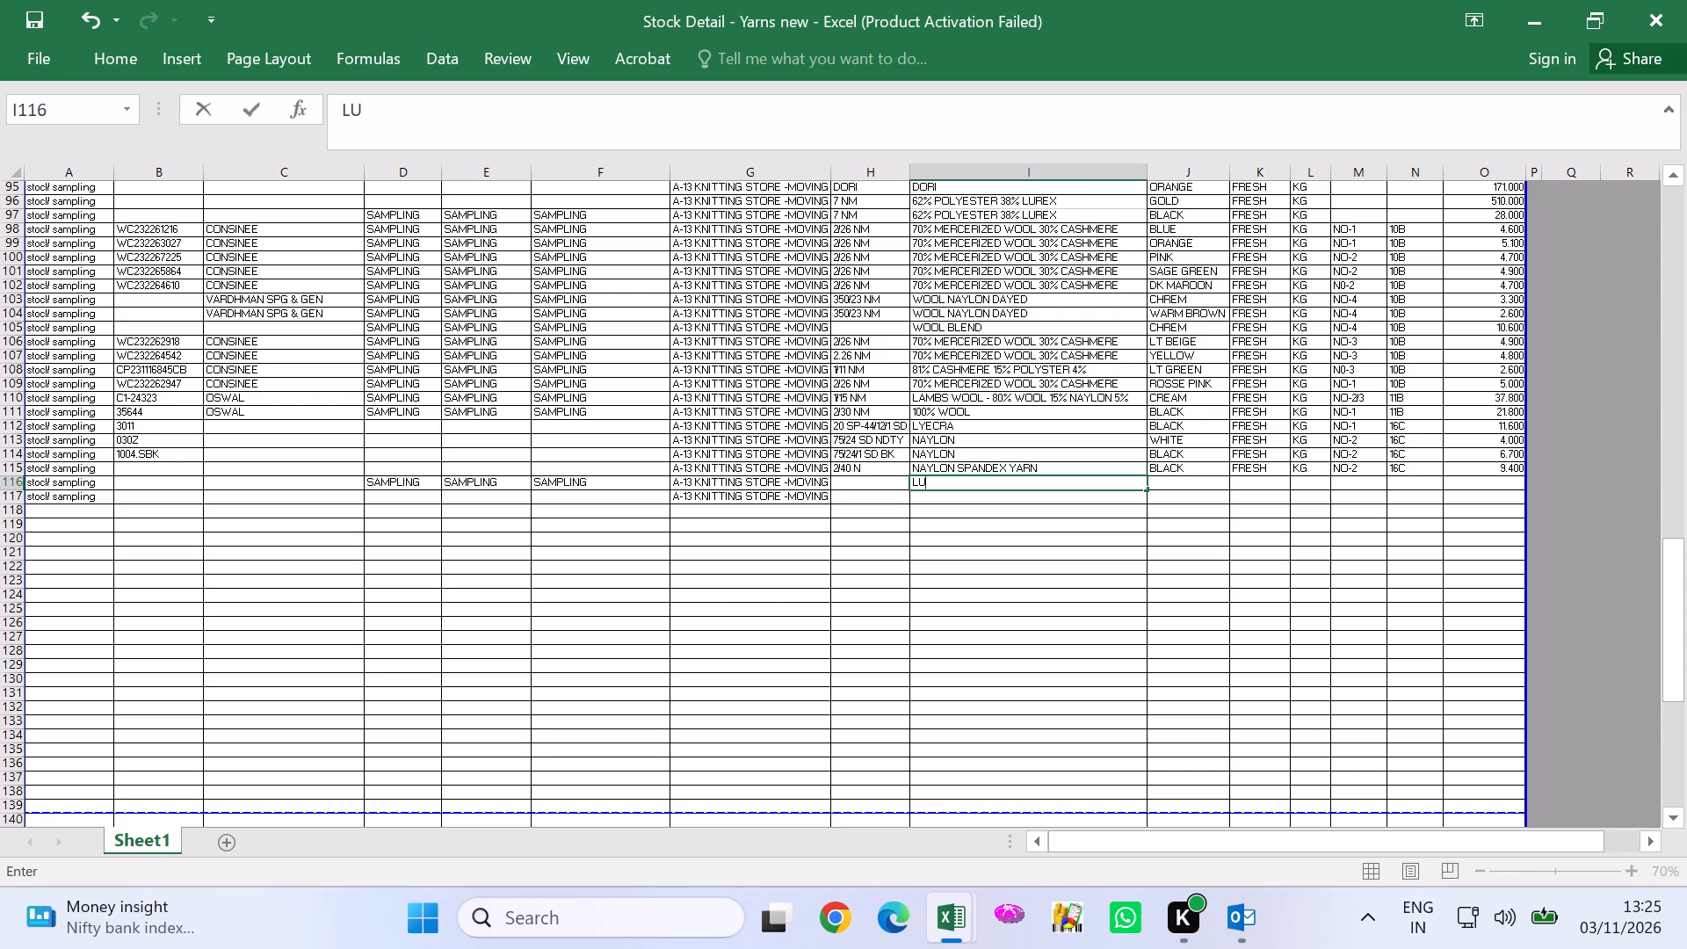
pyautogui.write('REX')
pyautogui.press('Tab')
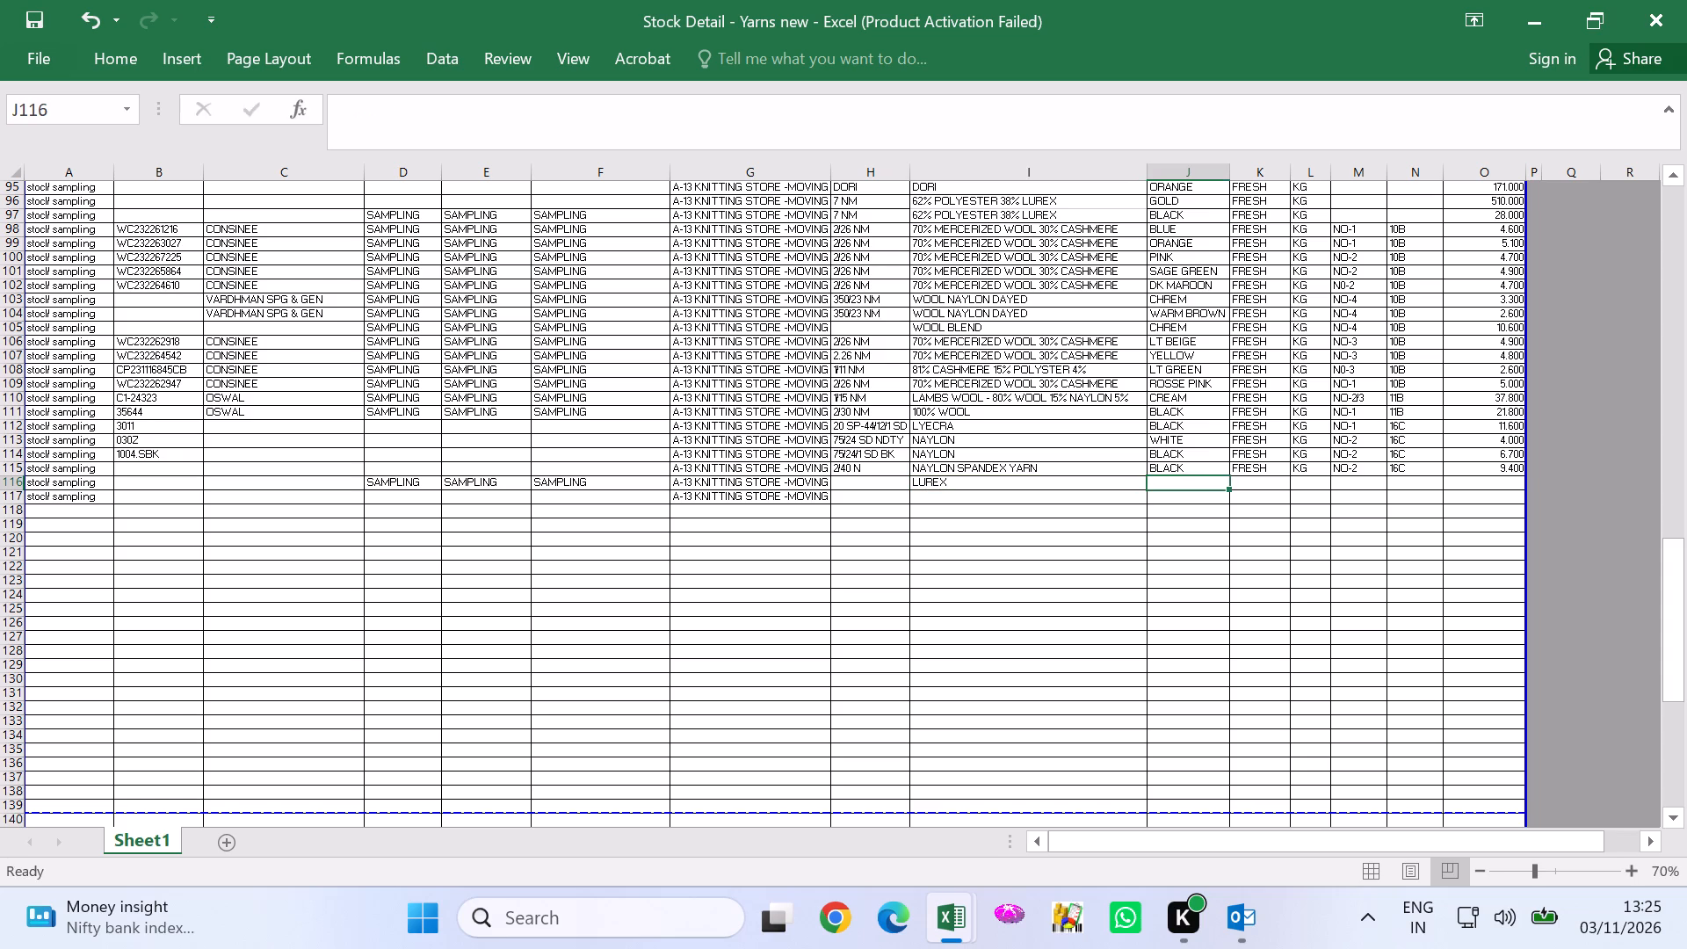
pyautogui.write('BLA')
pyautogui.press('Tab')
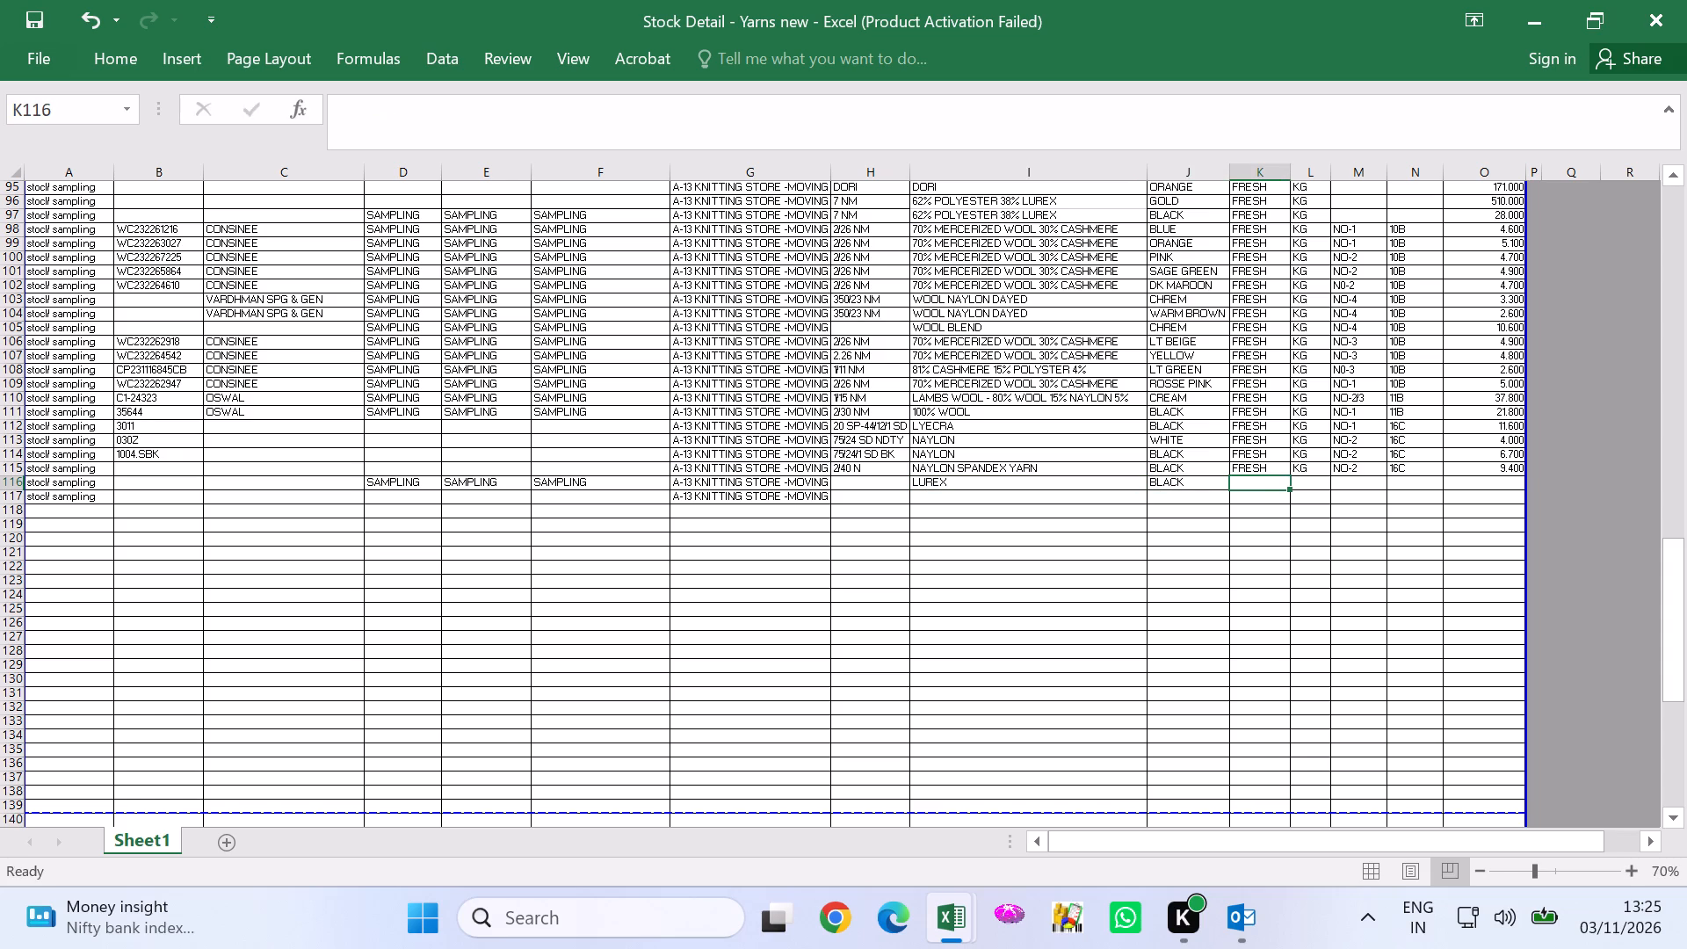
pyautogui.press('f')
pyautogui.press('Tab')
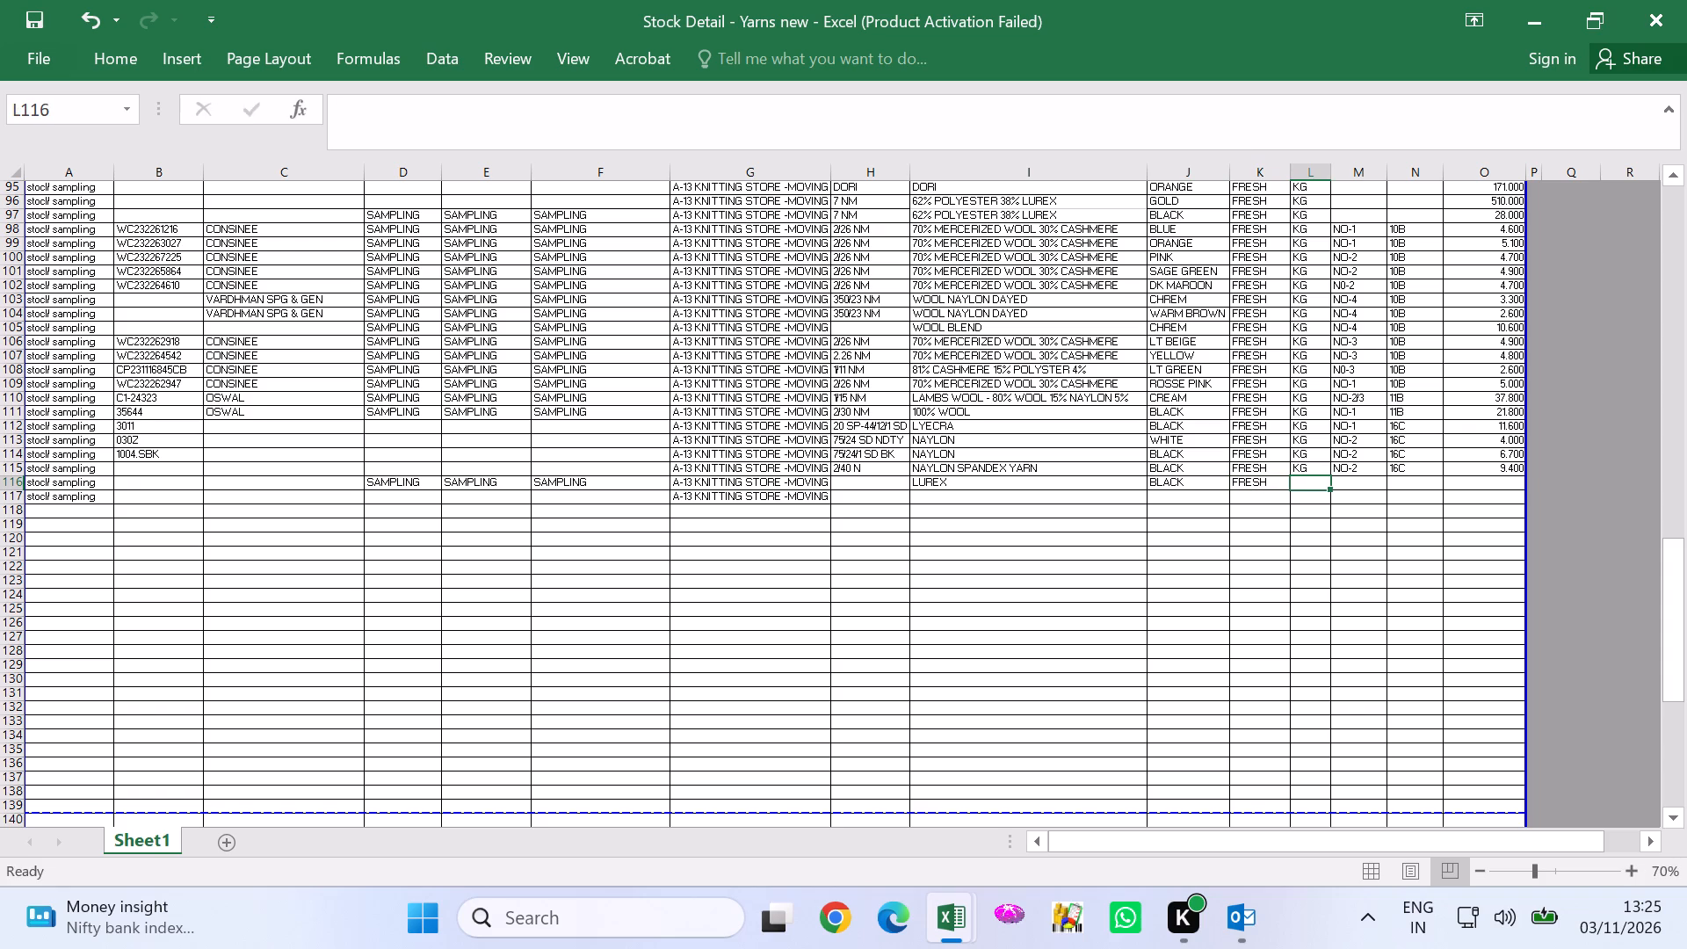
pyautogui.press('k')
pyautogui.press('Tab')
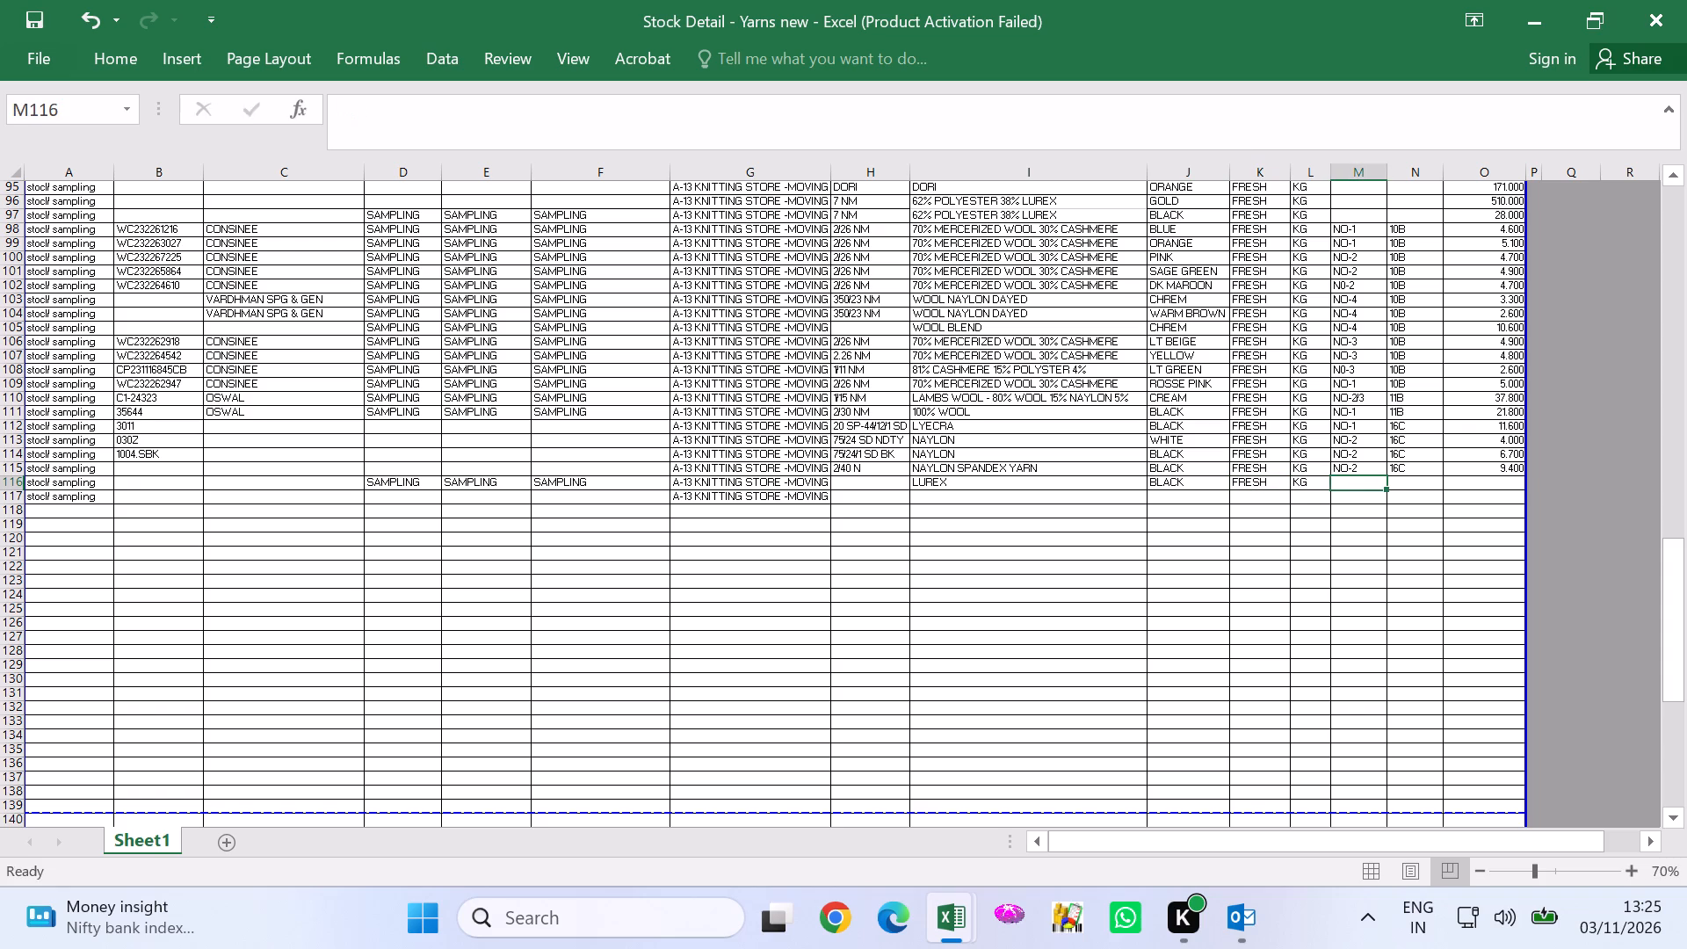
# Enter NO-2 in M116, leave N116 blank, and enter the quantity 20.7 in O116.
pyautogui.write('NO')
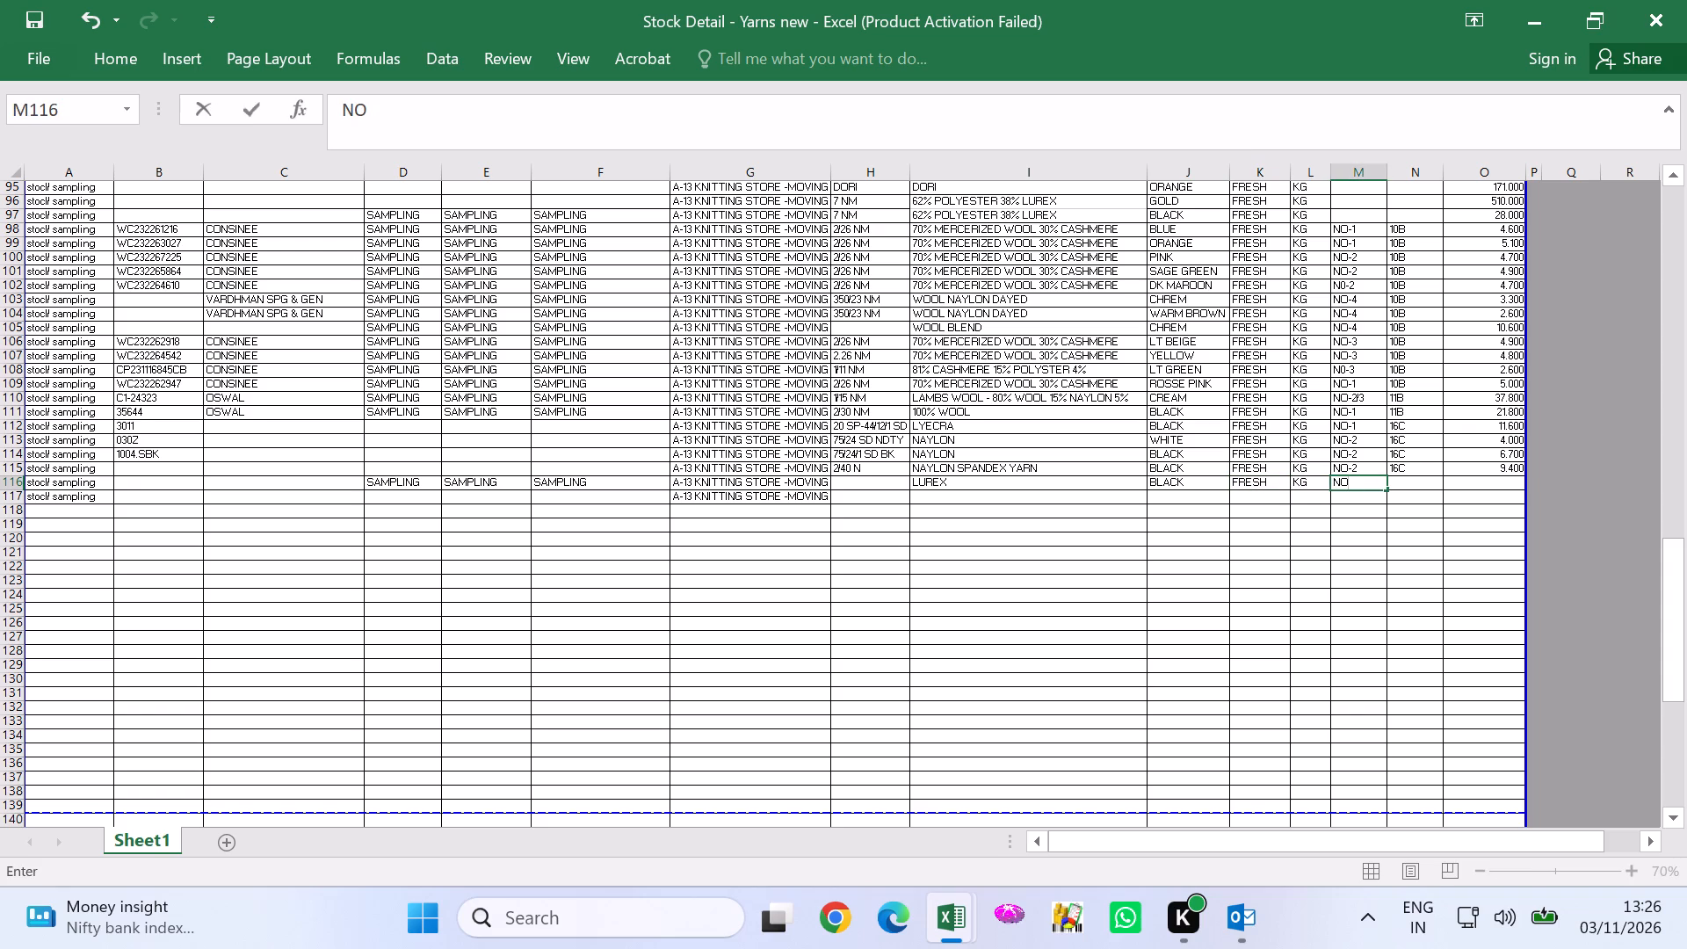
pyautogui.press('-')
pyautogui.press('2')
pyautogui.press('Tab')
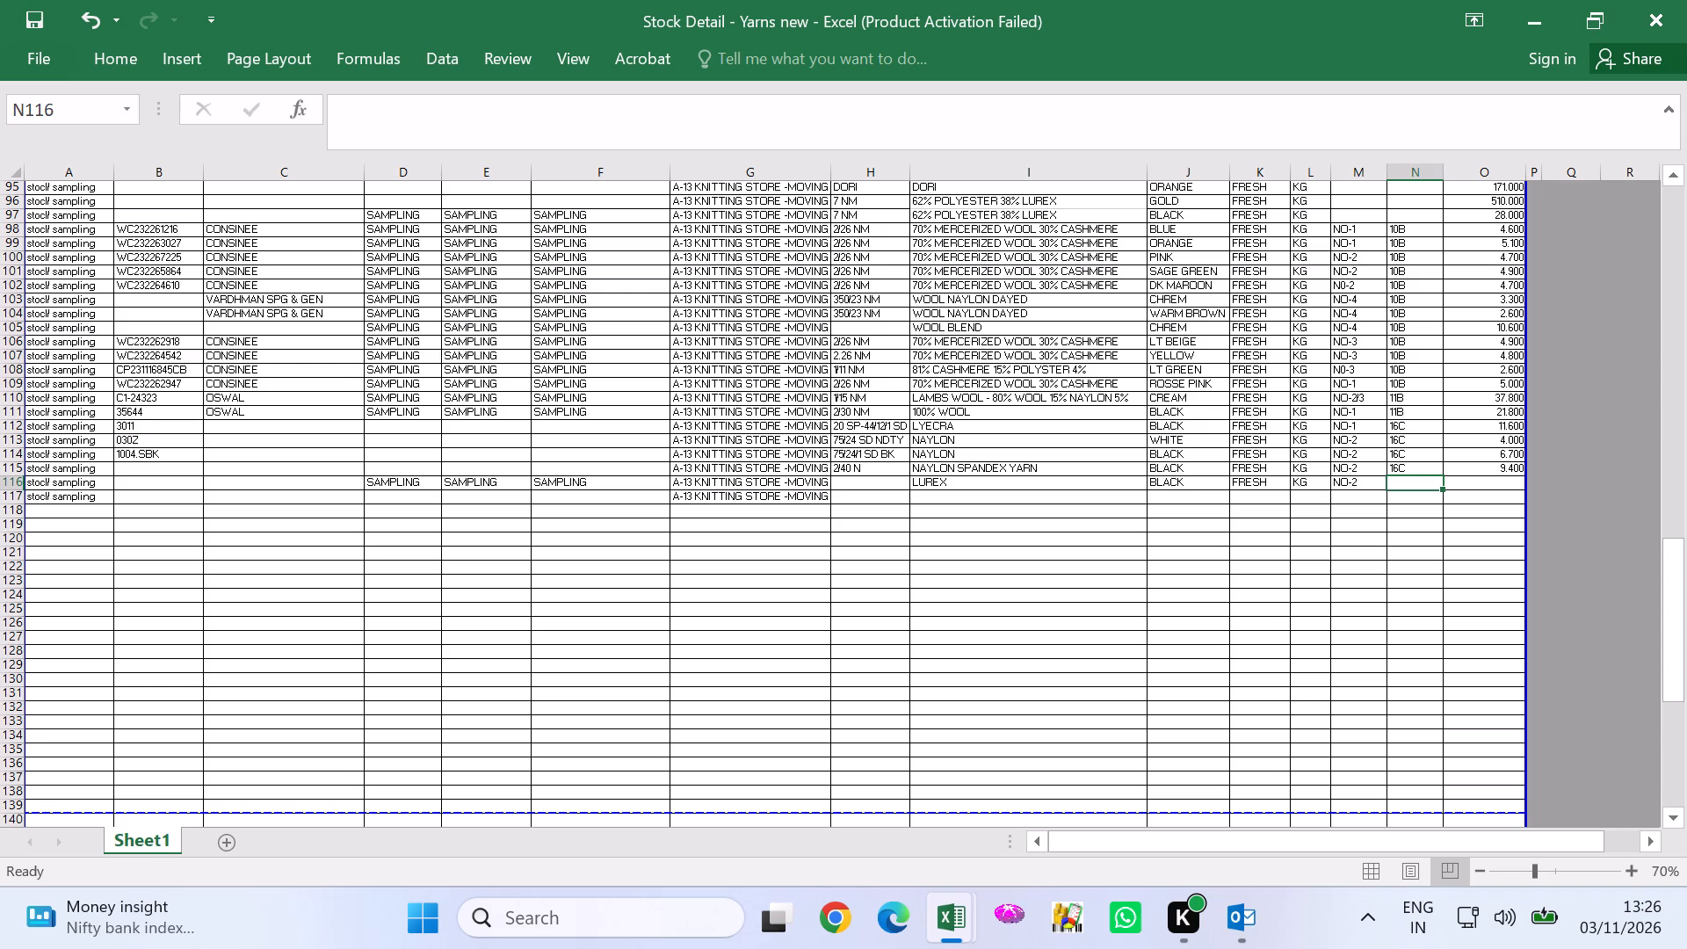
pyautogui.press('Tab')
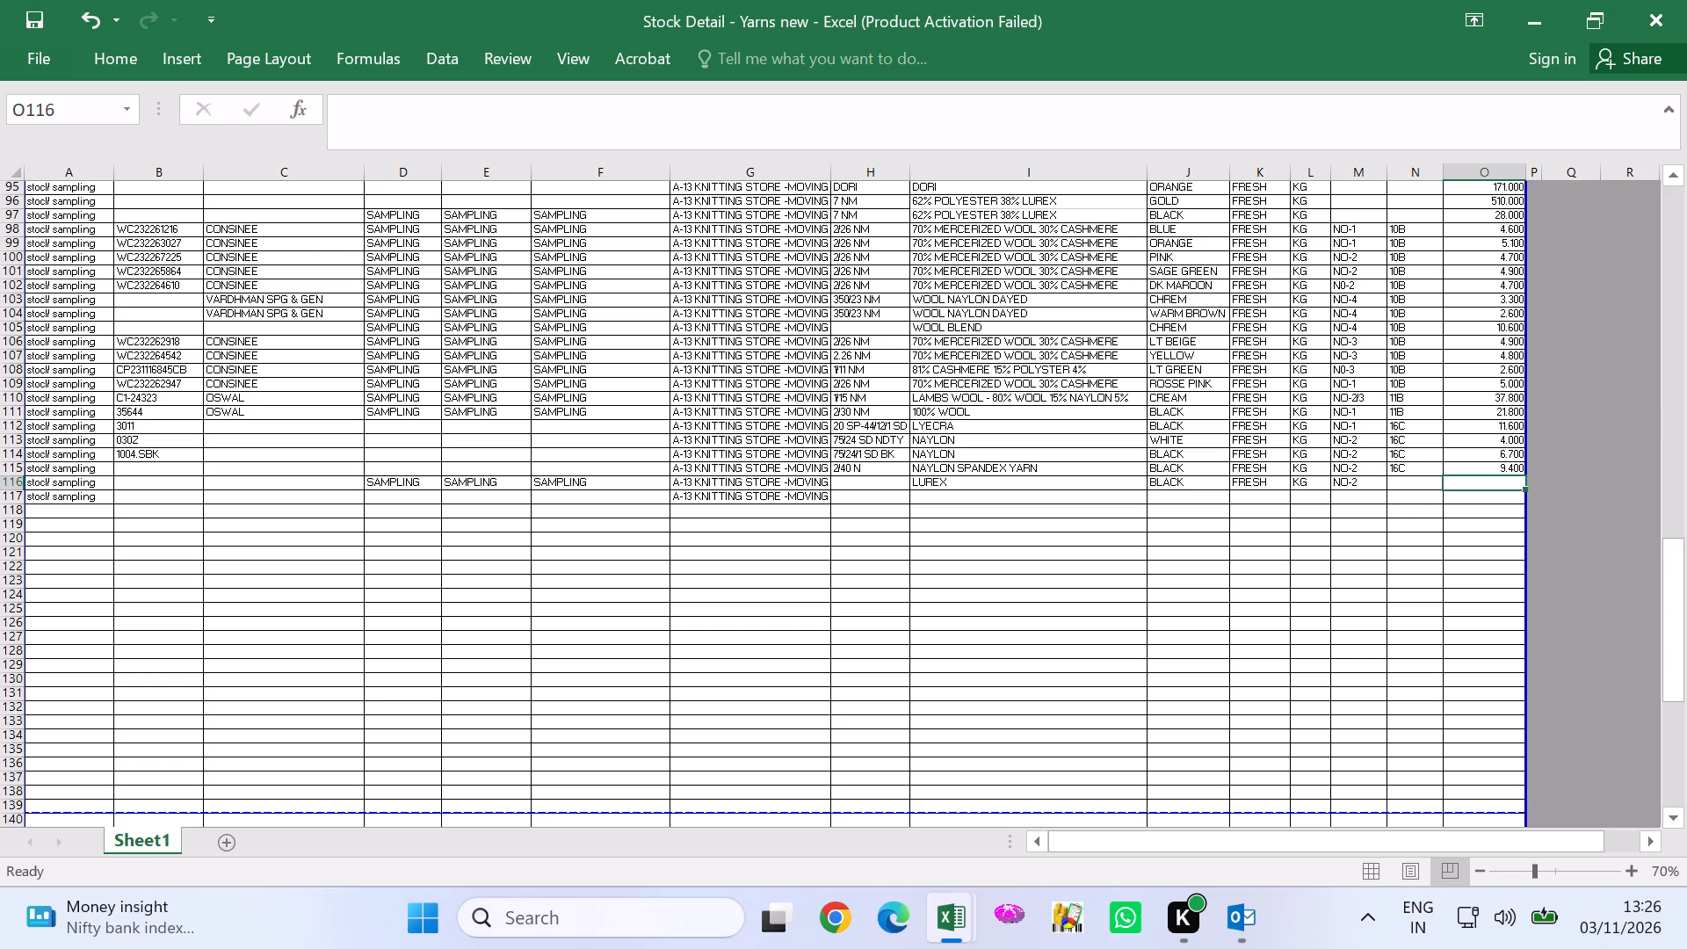
pyautogui.write('20')
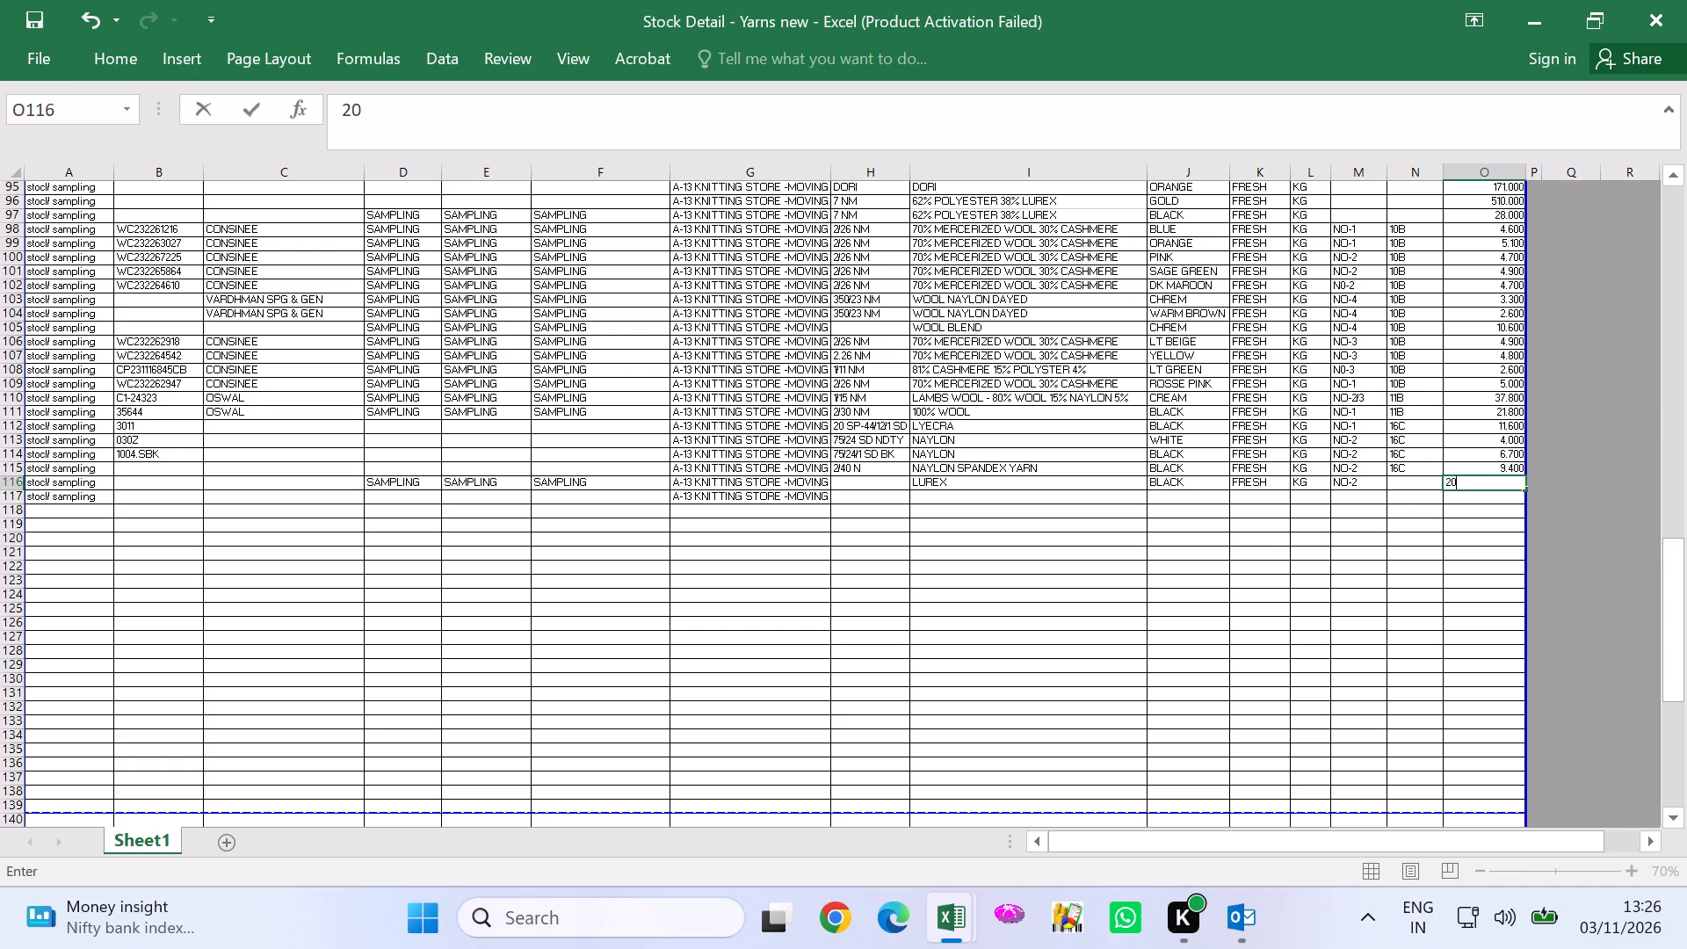
pyautogui.press('.')
pyautogui.press('7')
pyautogui.press('Tab')
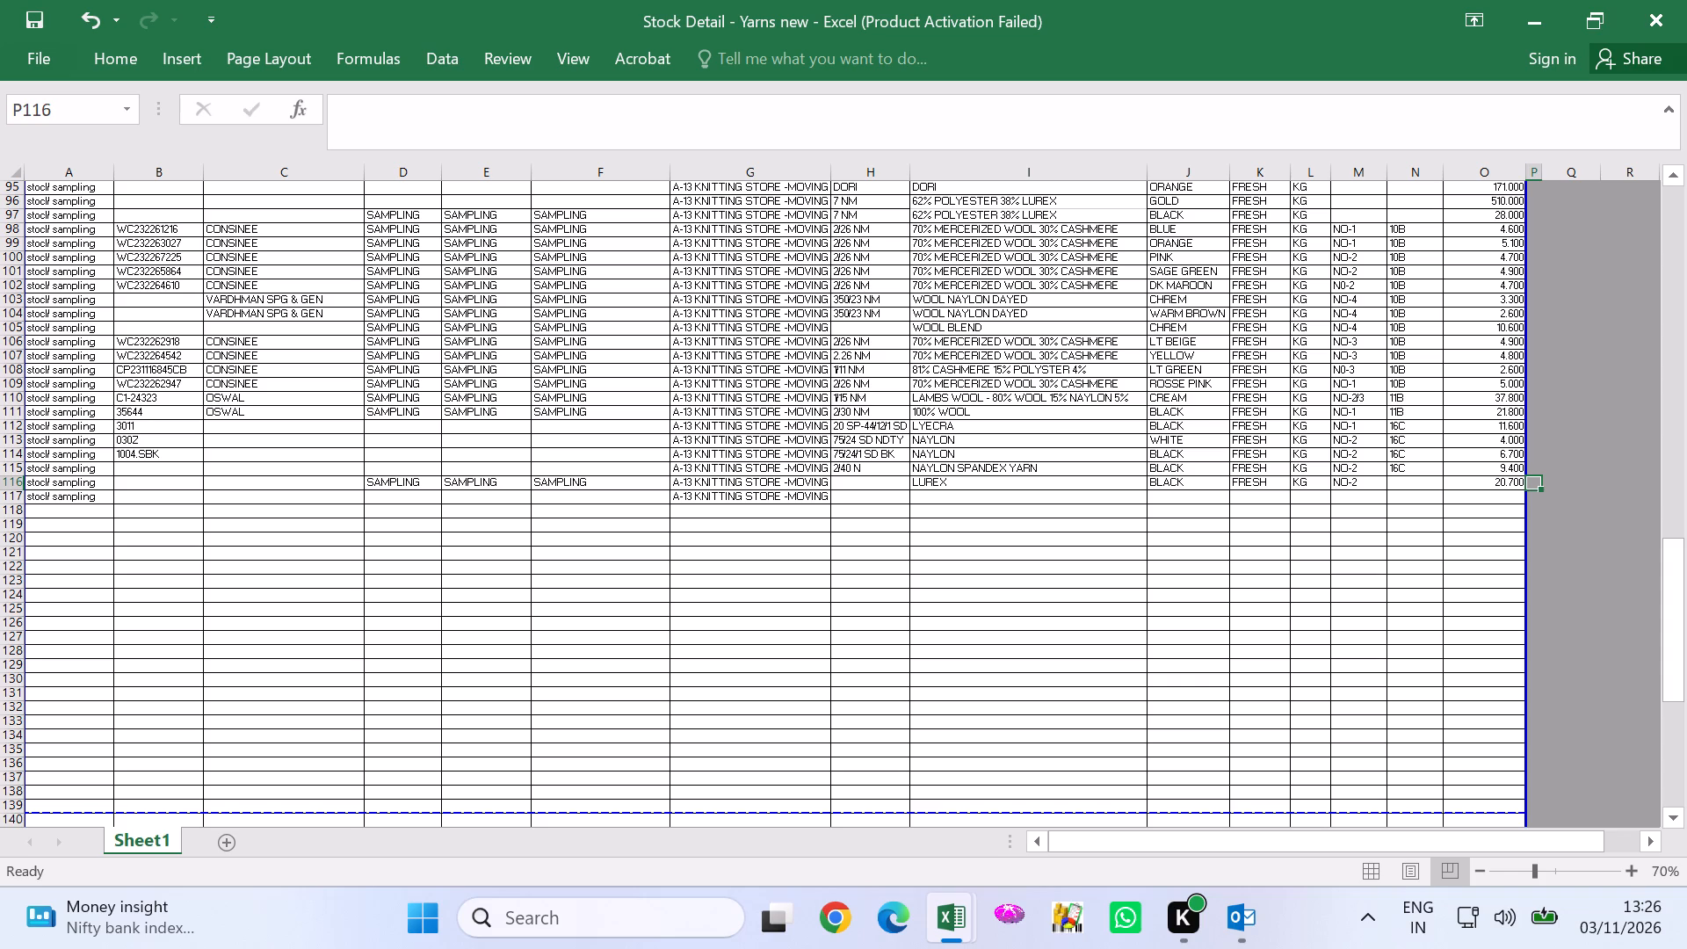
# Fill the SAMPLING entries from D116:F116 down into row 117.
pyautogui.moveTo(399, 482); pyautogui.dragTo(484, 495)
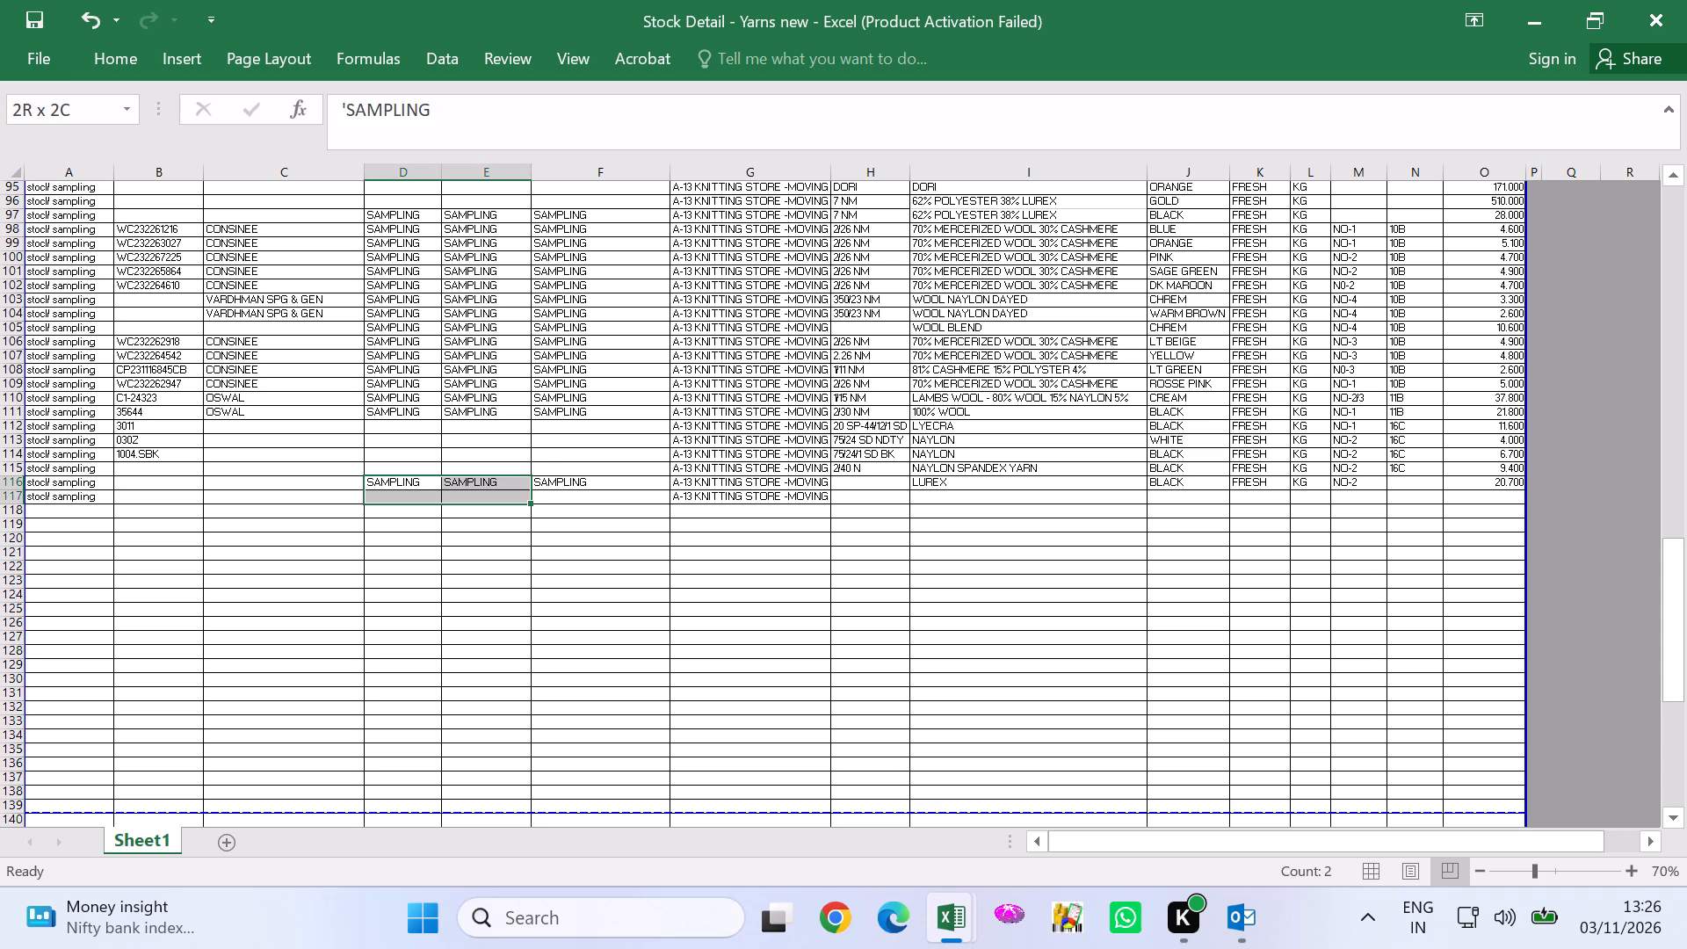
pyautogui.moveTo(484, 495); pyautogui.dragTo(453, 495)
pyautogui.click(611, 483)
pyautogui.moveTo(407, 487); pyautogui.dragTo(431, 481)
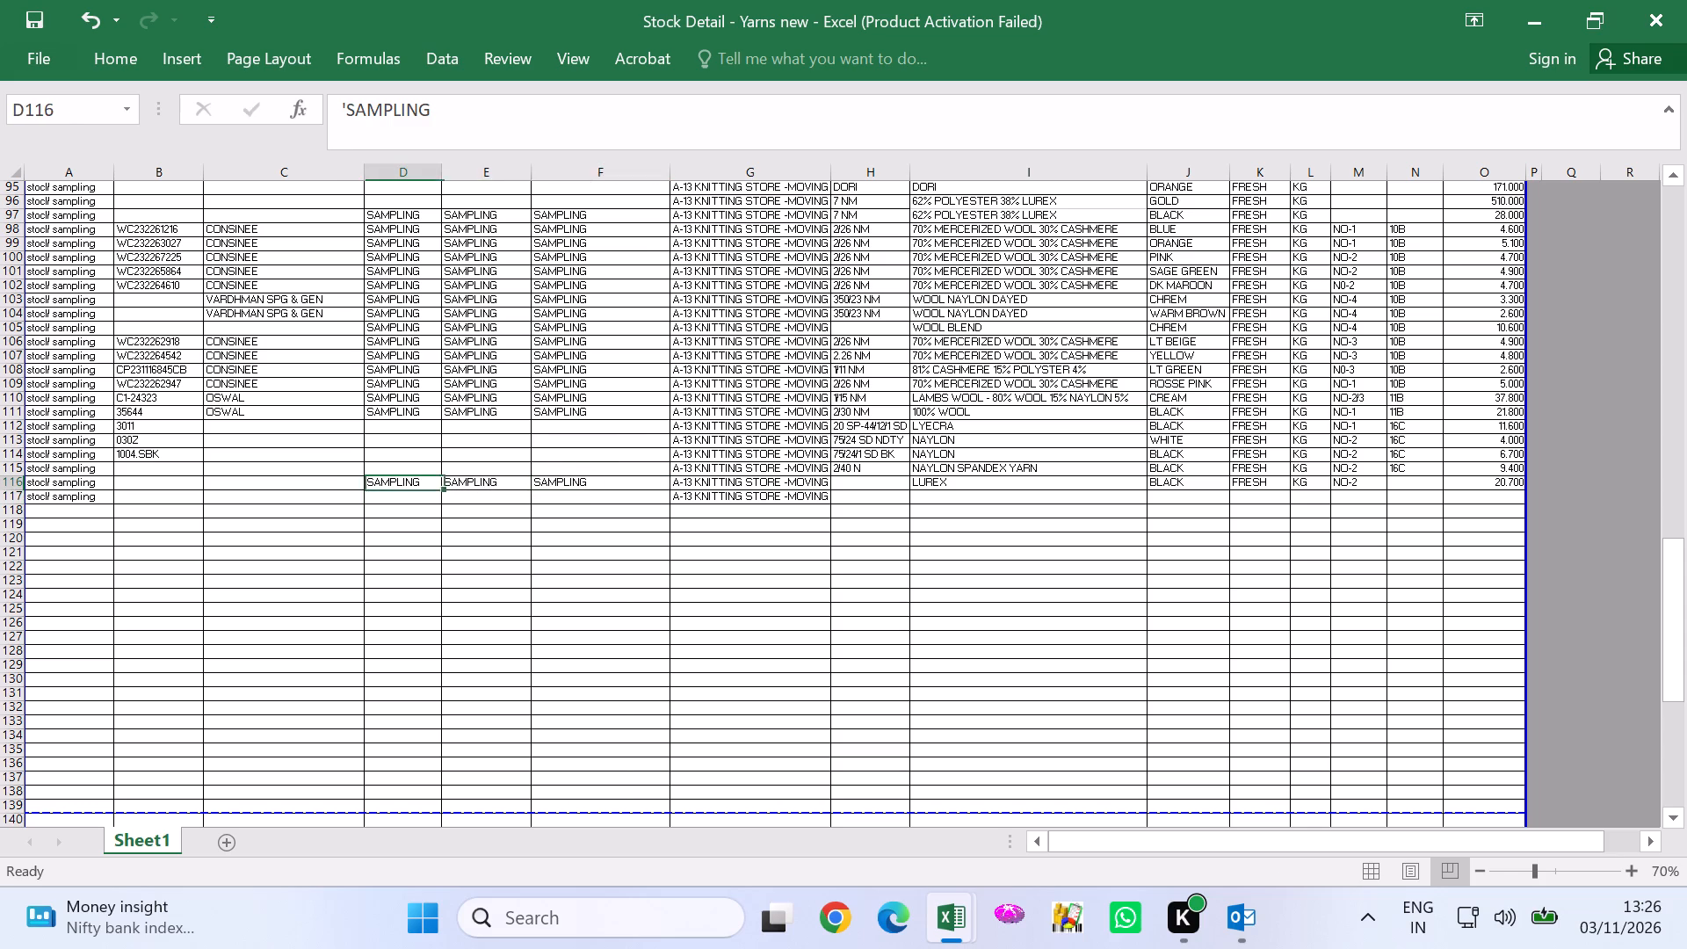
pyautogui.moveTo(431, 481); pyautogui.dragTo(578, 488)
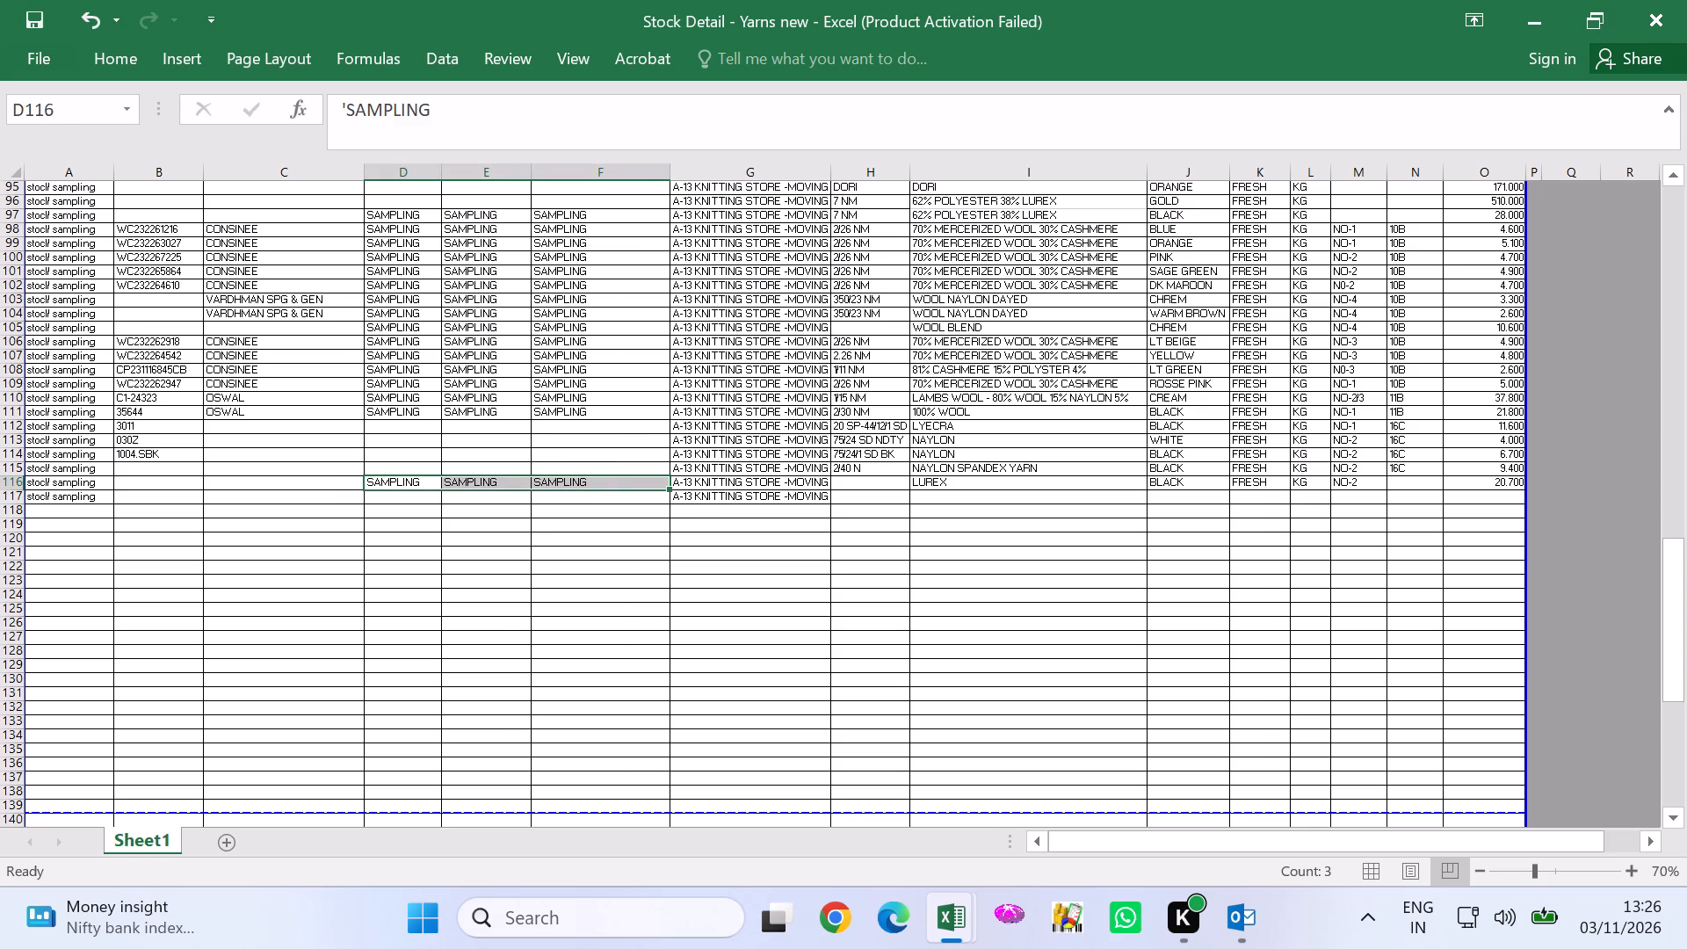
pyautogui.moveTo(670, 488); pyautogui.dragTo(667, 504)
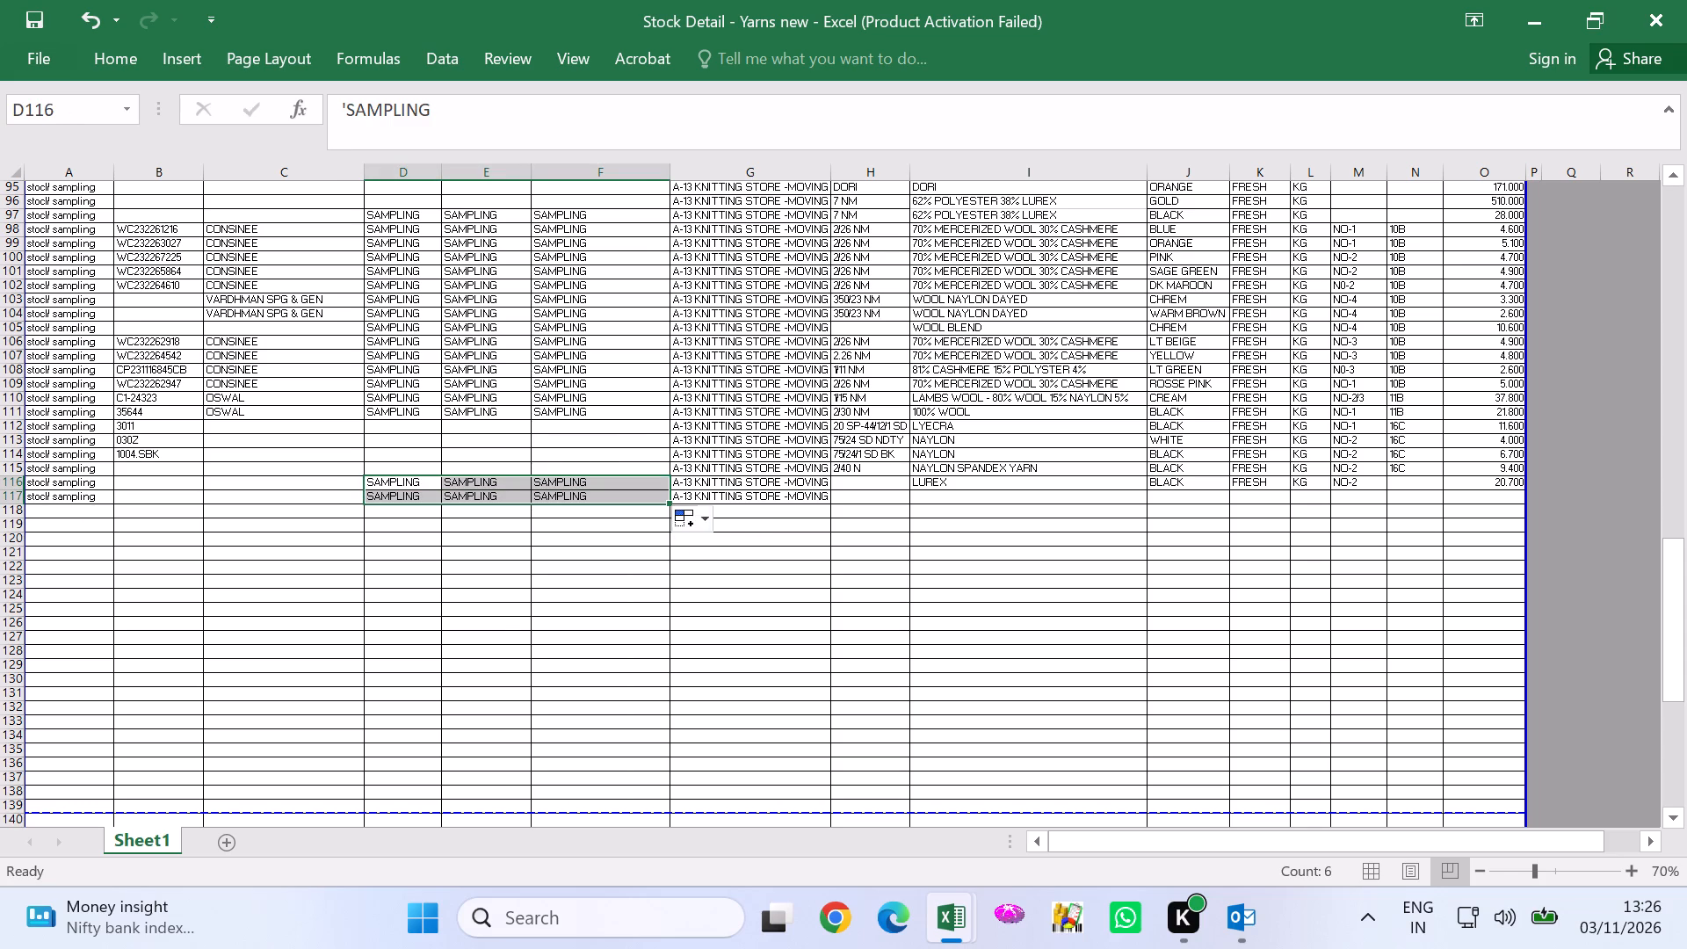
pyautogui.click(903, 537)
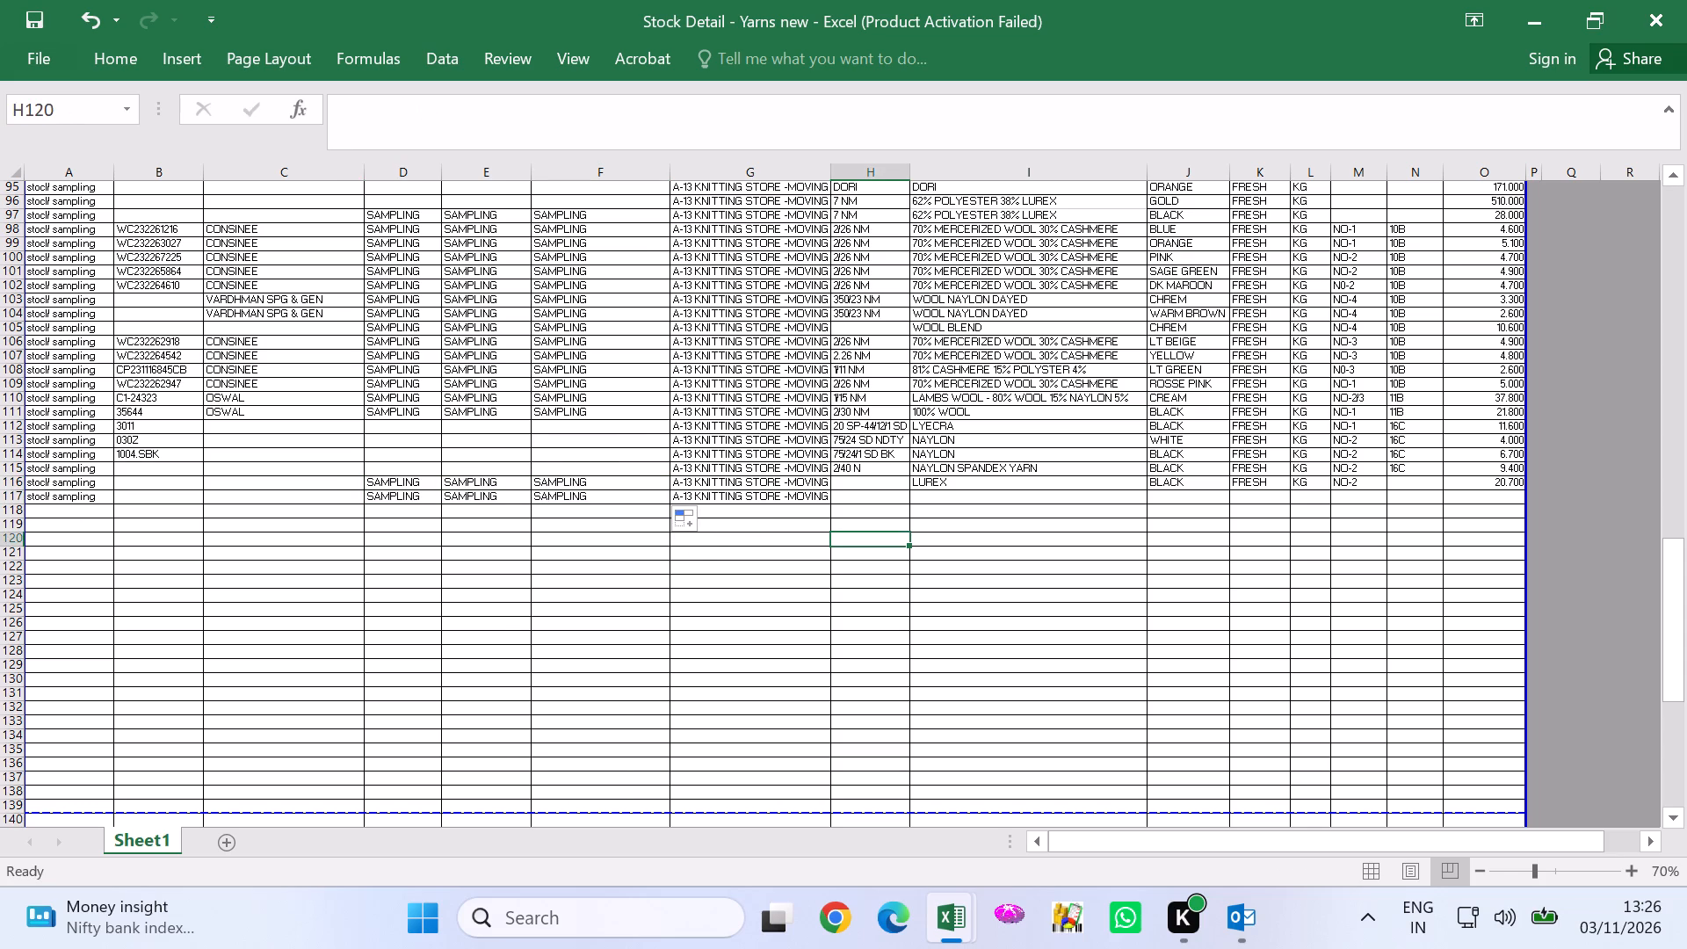
# Enter LUREX as the yarn description in cell I117.
pyautogui.click(964, 503)
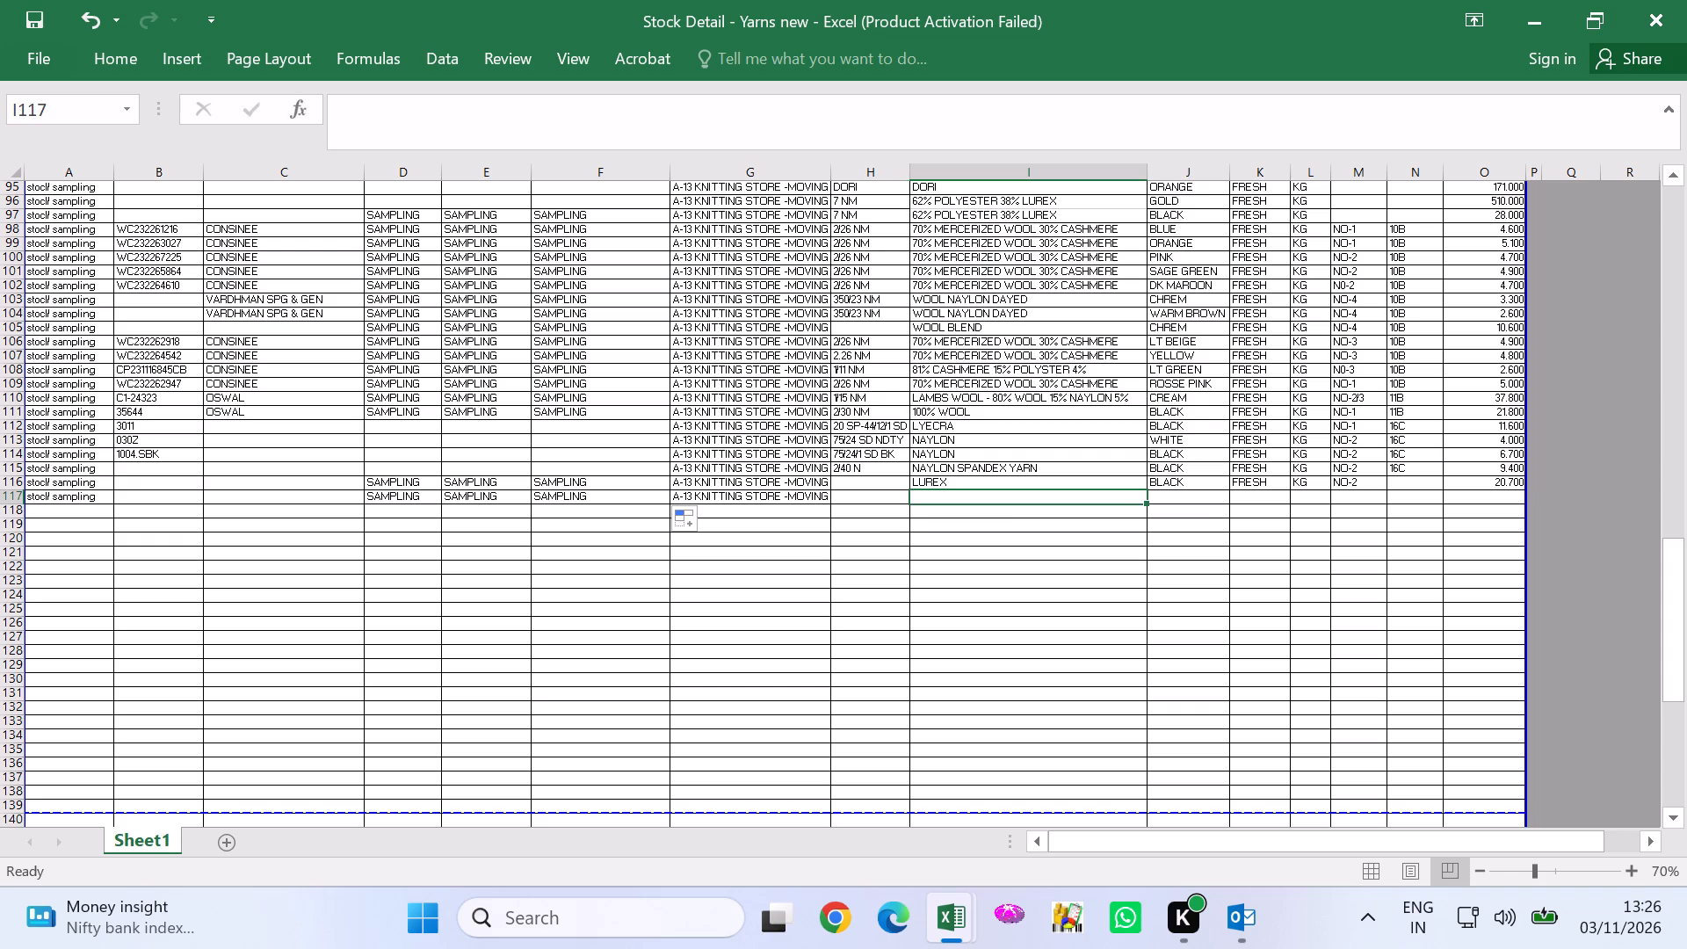
pyautogui.write('LU')
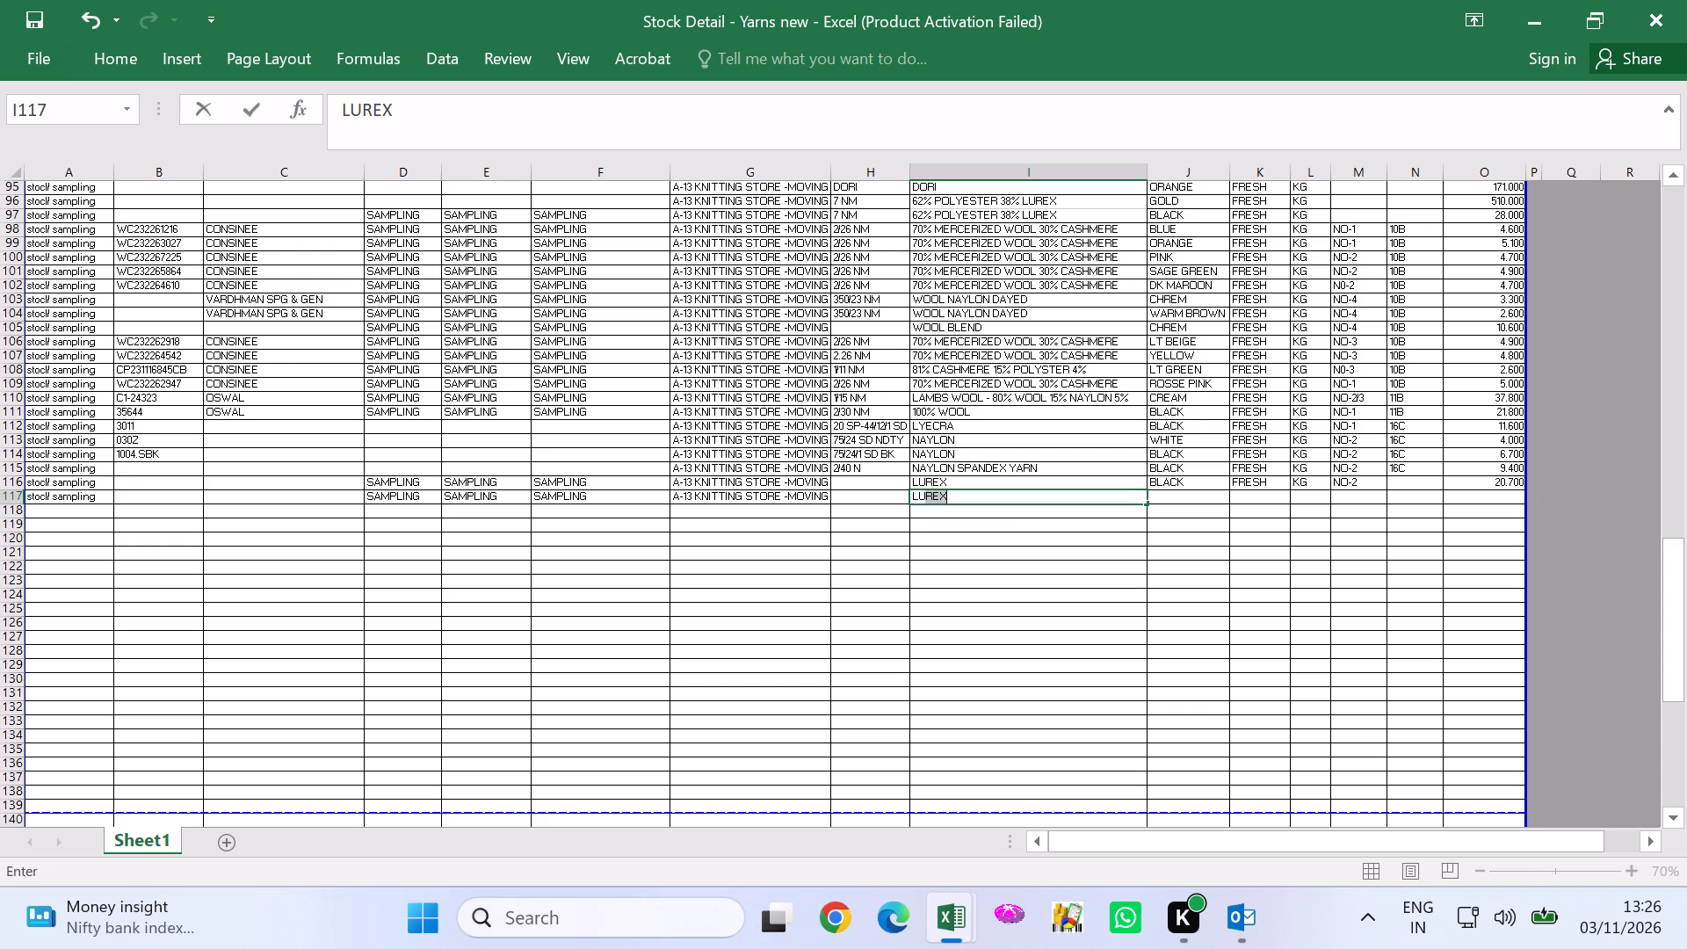
pyautogui.click(1184, 497)
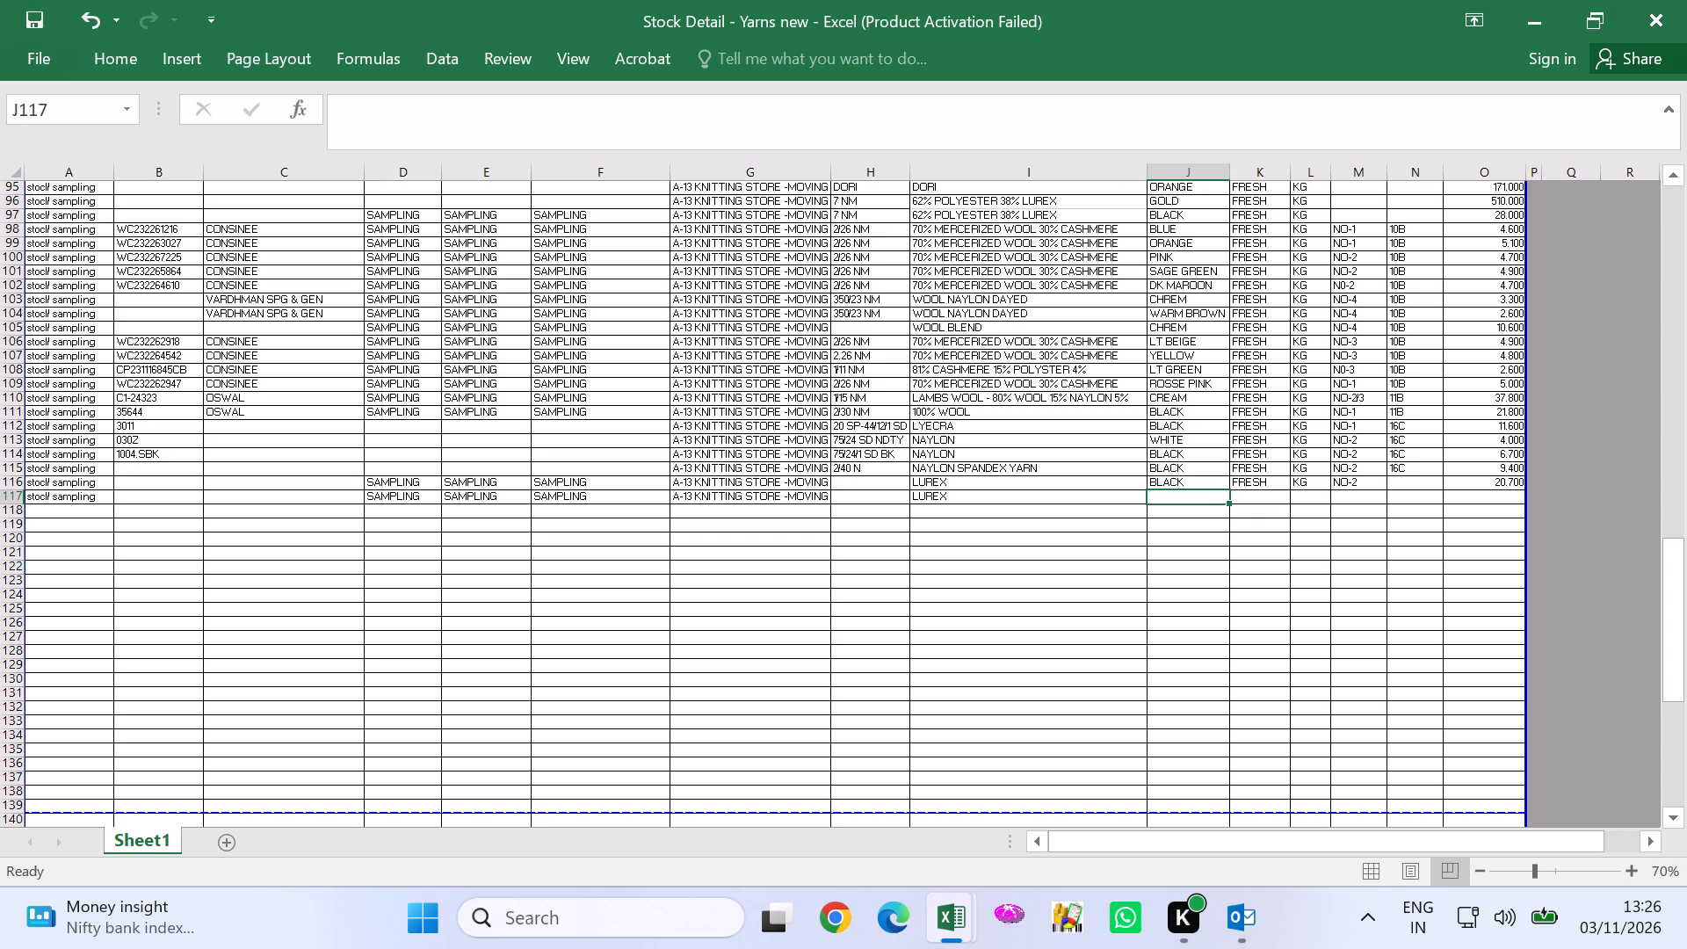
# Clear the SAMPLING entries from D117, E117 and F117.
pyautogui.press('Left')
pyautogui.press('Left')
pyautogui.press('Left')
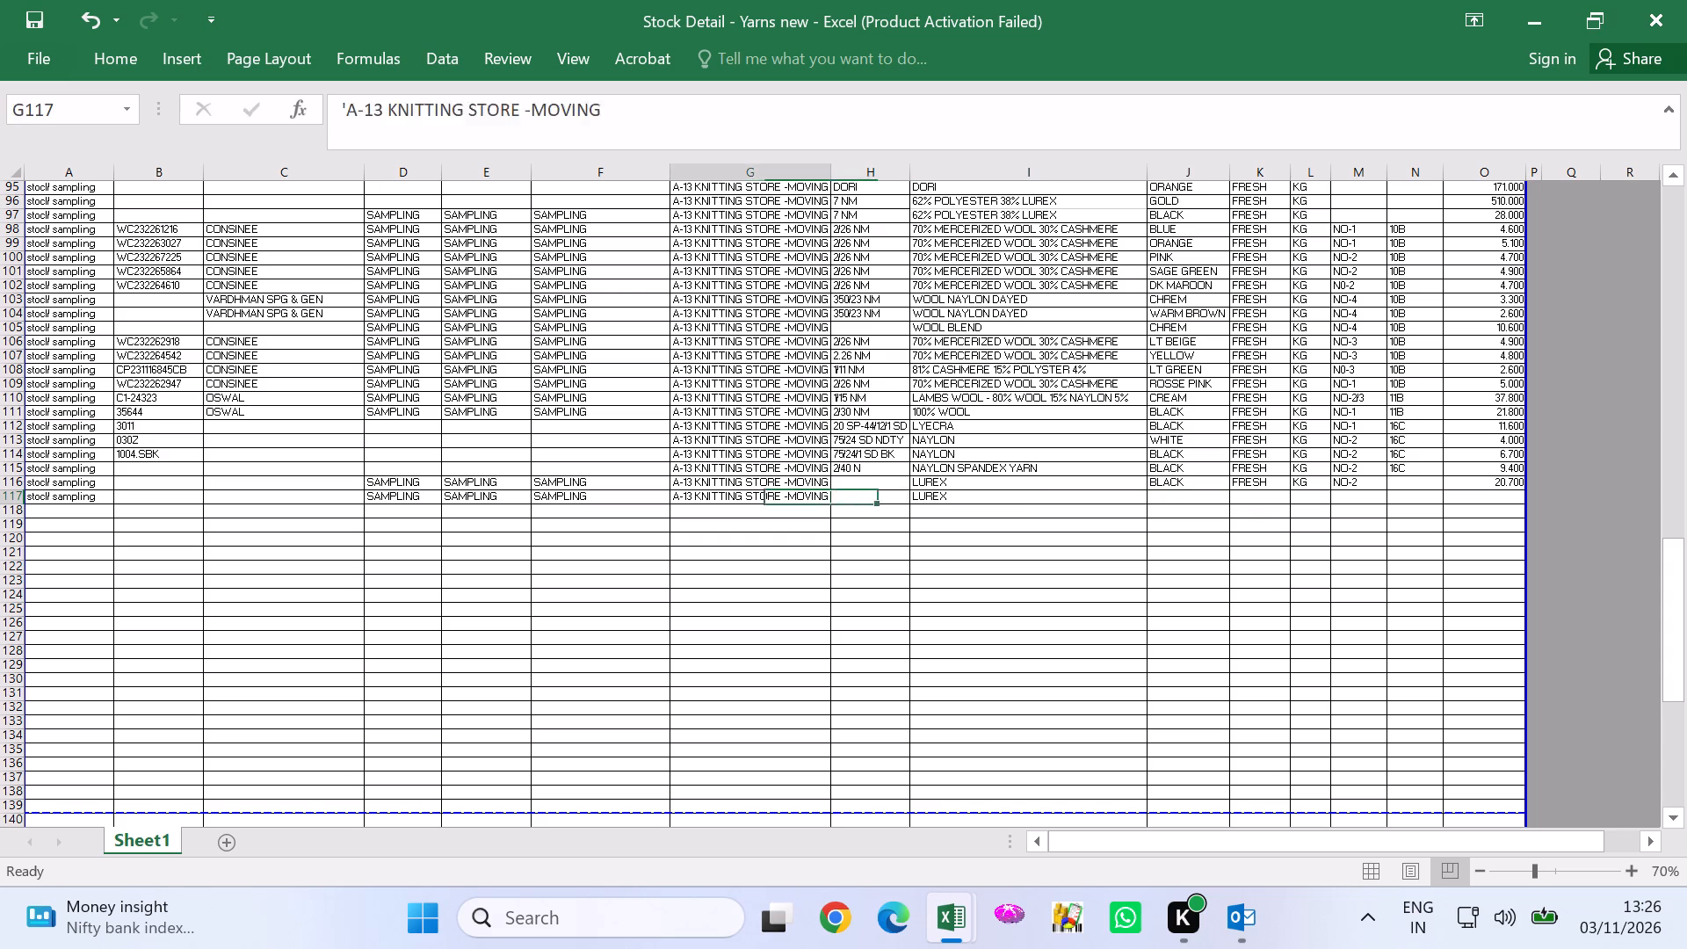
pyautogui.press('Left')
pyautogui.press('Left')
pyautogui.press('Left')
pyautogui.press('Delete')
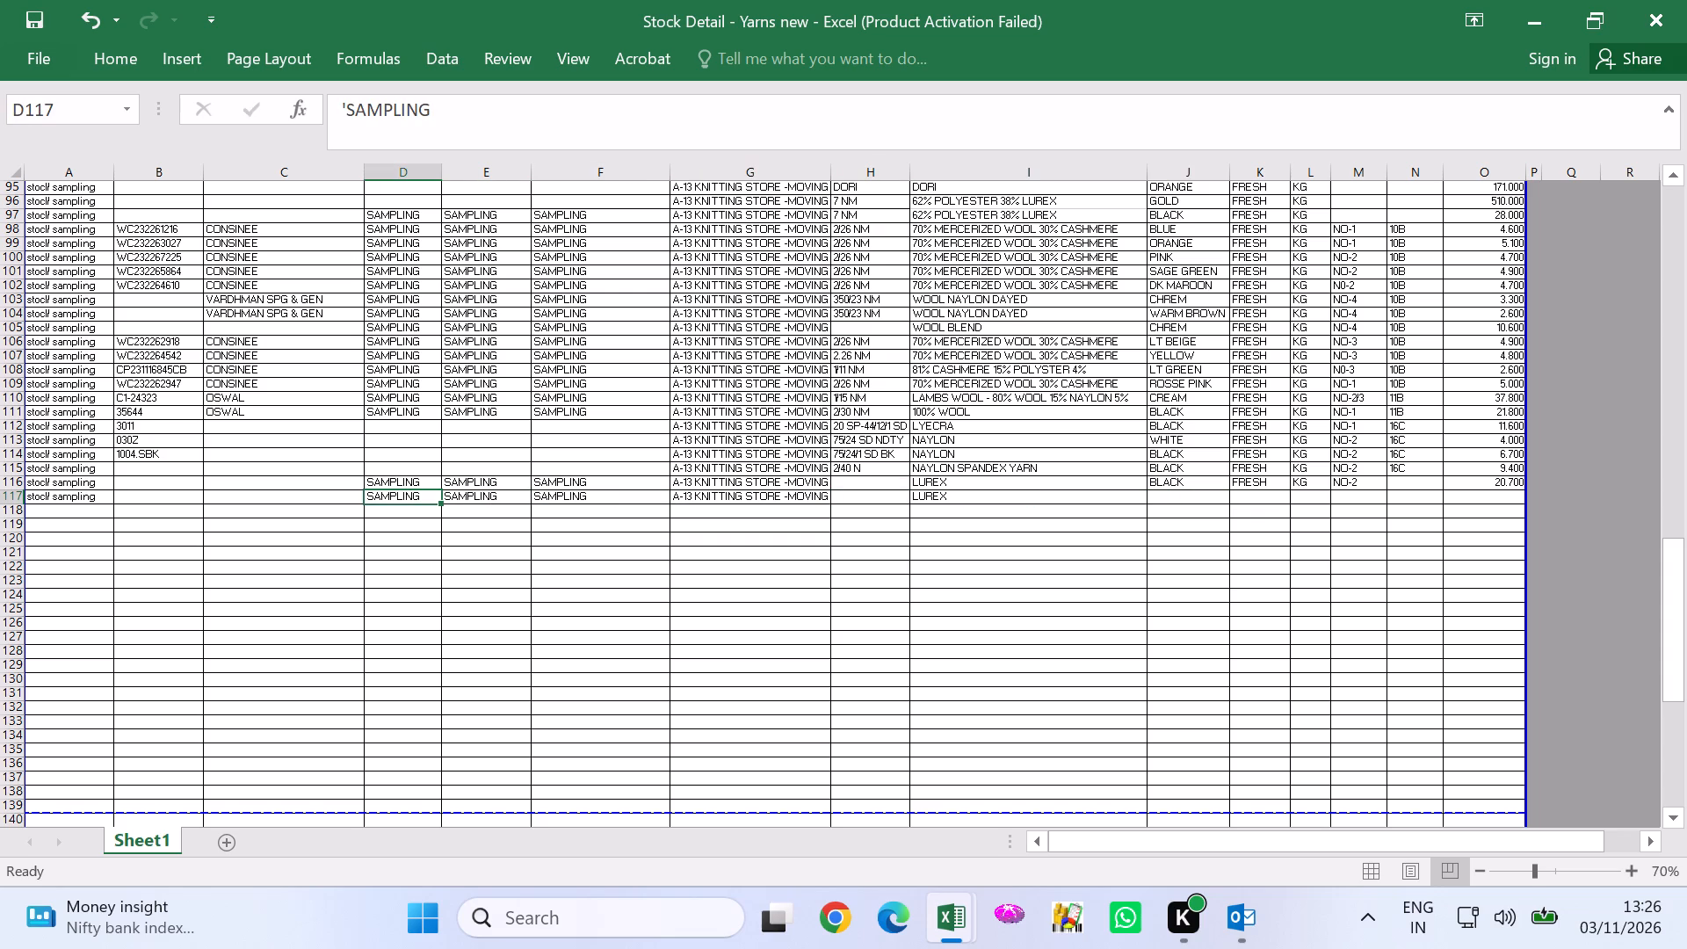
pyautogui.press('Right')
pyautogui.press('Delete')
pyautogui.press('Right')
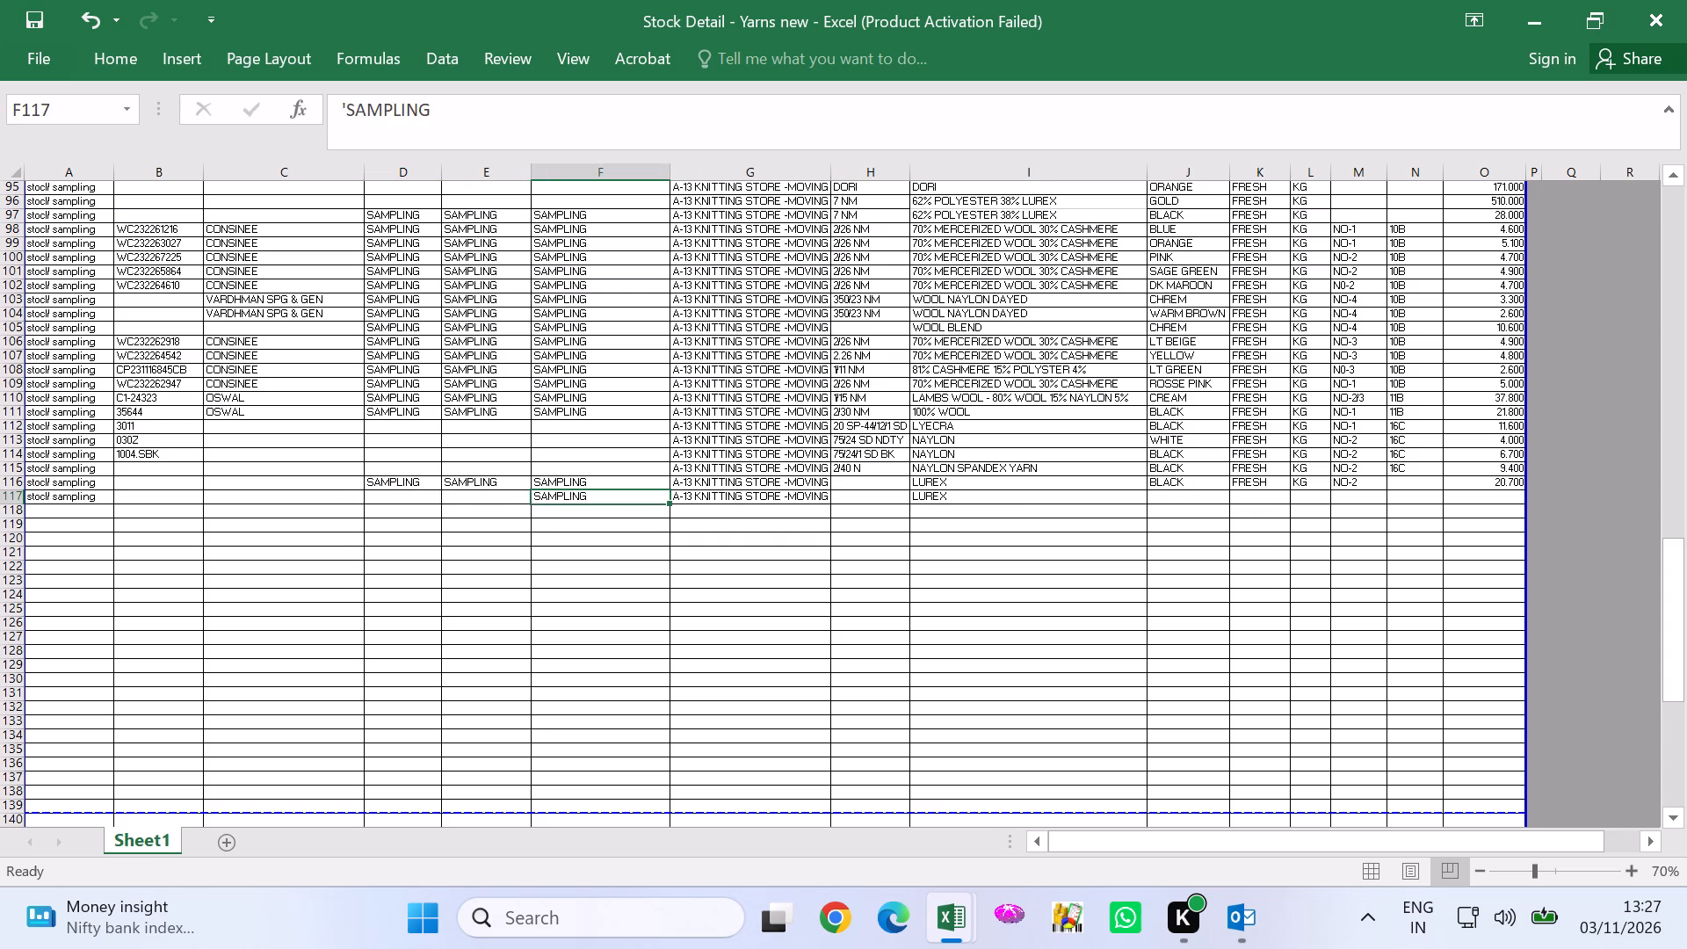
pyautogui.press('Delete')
# Enter GOLD as the colour of the LUREX yarn in cell J117.
pyautogui.press('Tab')
pyautogui.press('Tab')
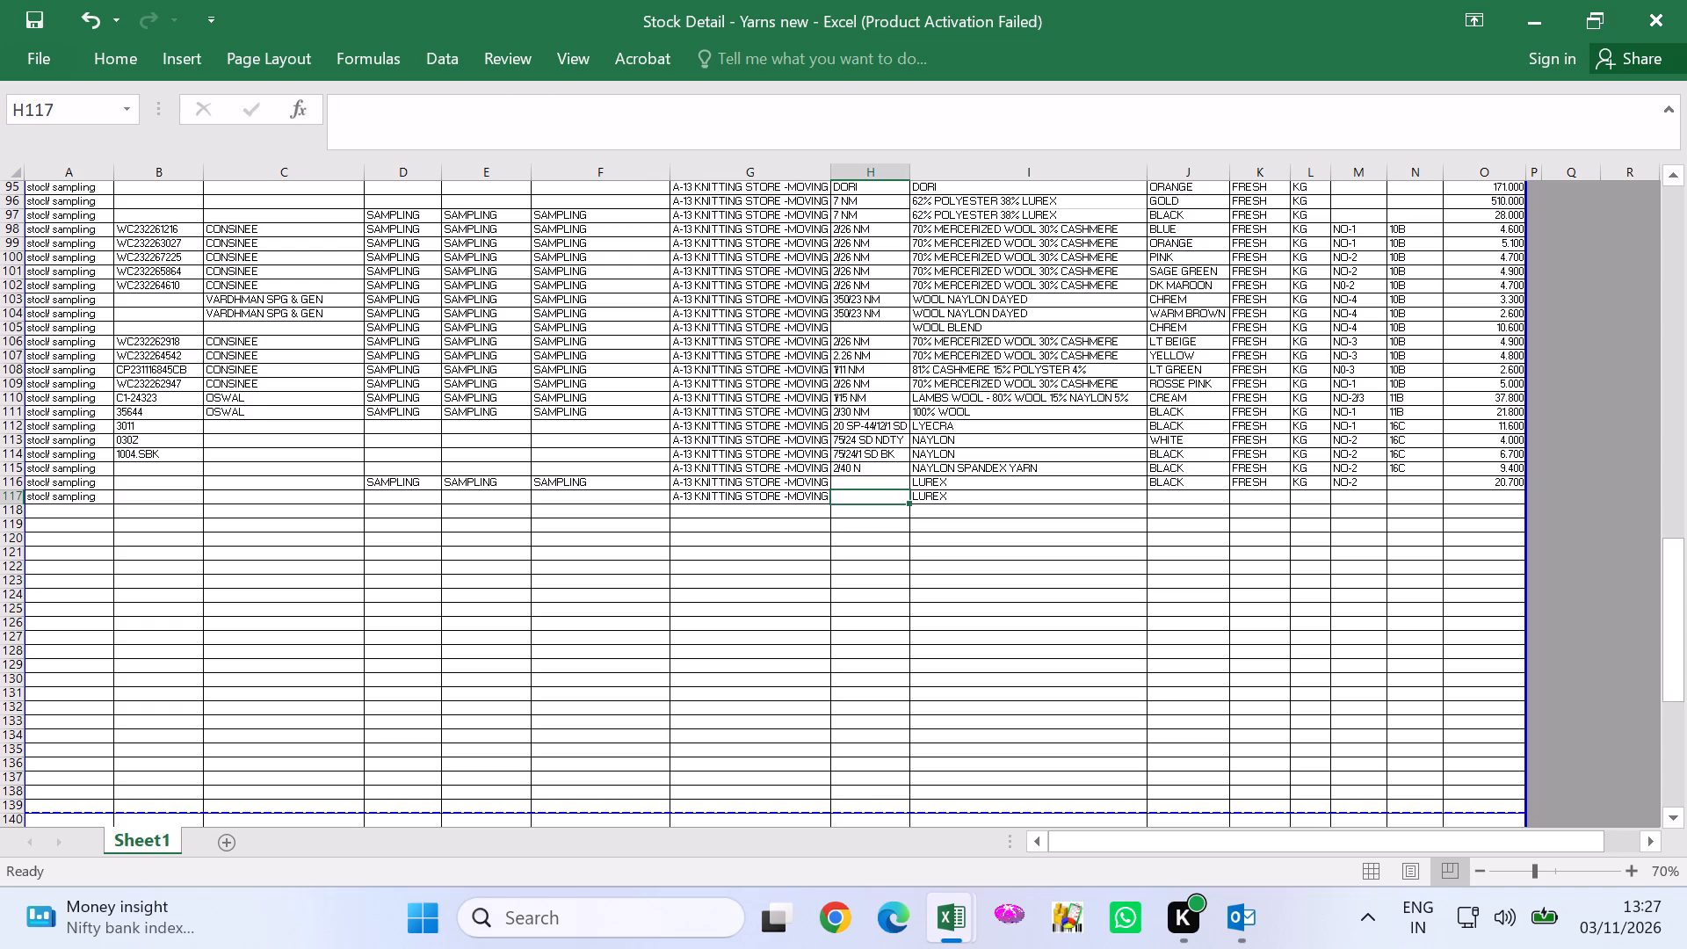
pyautogui.press('Tab')
pyautogui.press('Tab')
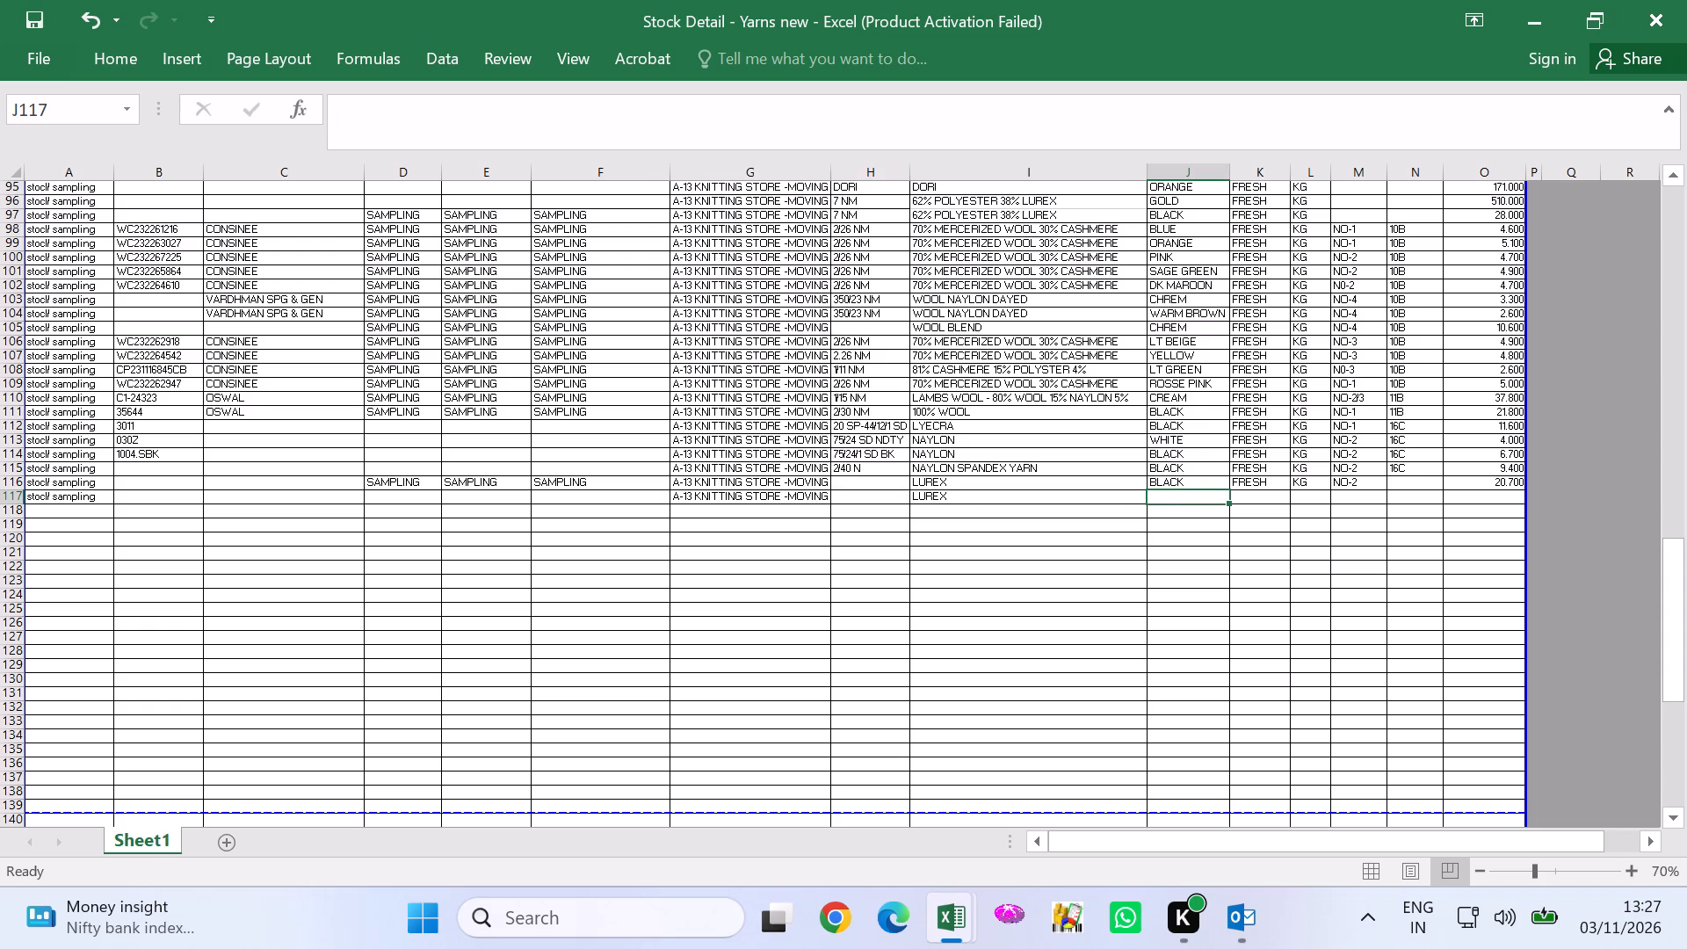
pyautogui.write('GO')
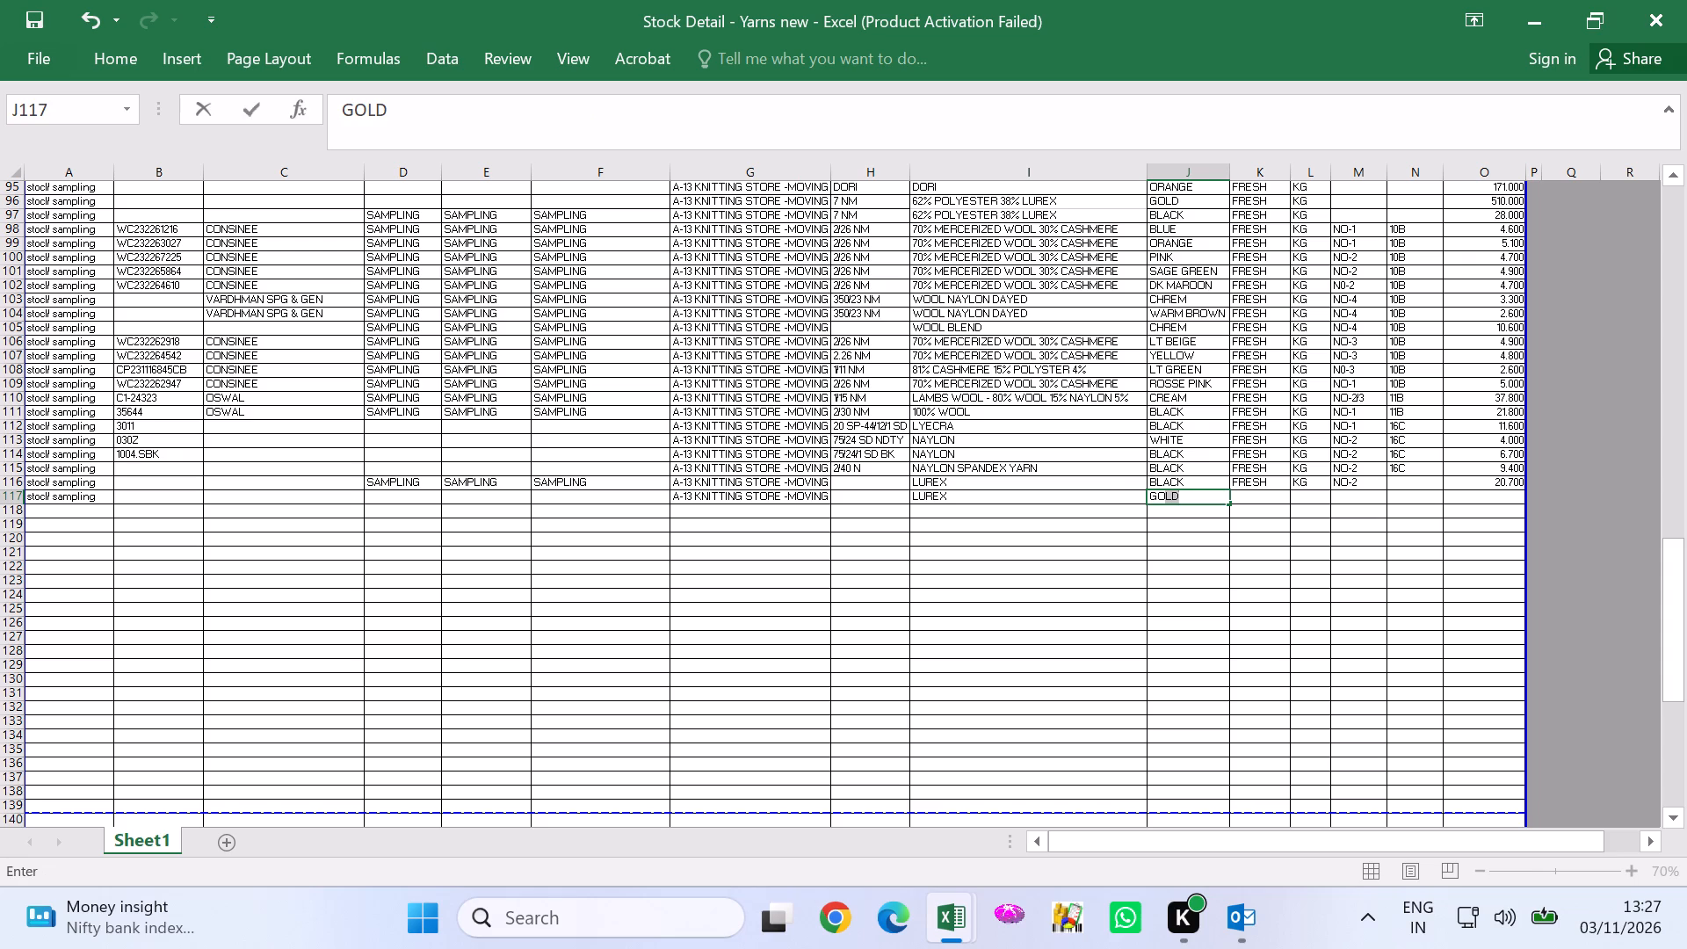
pyautogui.press('Tab')
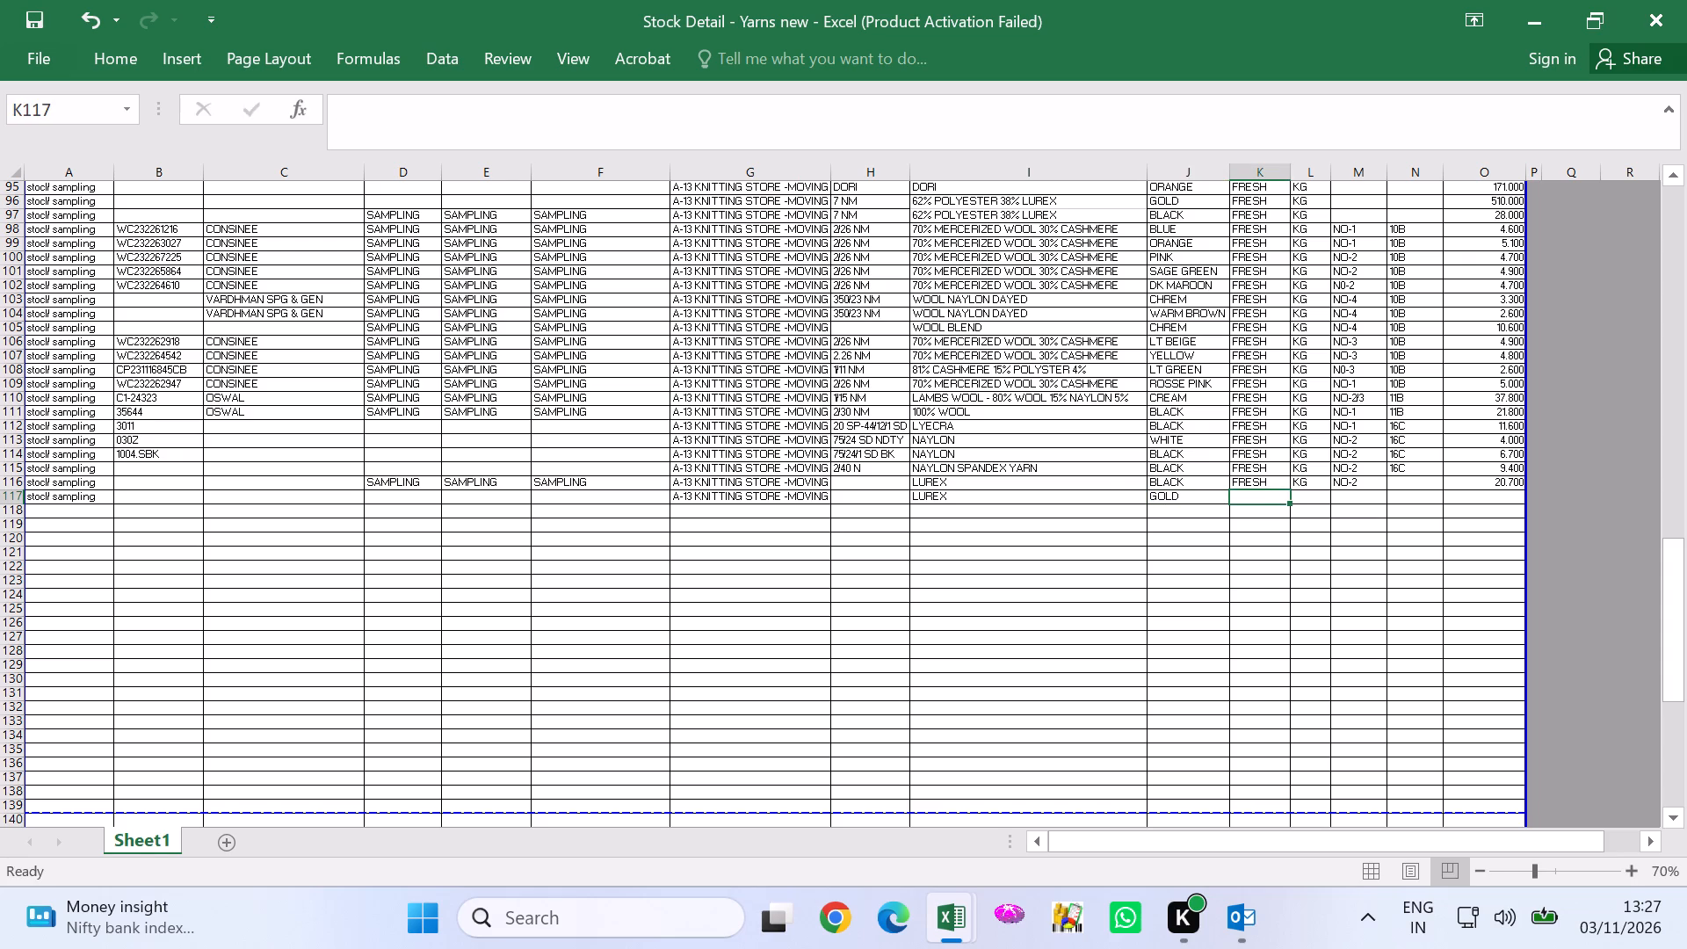
# Complete row 117 for the gold LUREX with FRESH in K, KG in L, NO-1 in M and quantity 5.700 in O, leaving N blank.
pyautogui.press('f')
pyautogui.press('Tab')
pyautogui.press('k')
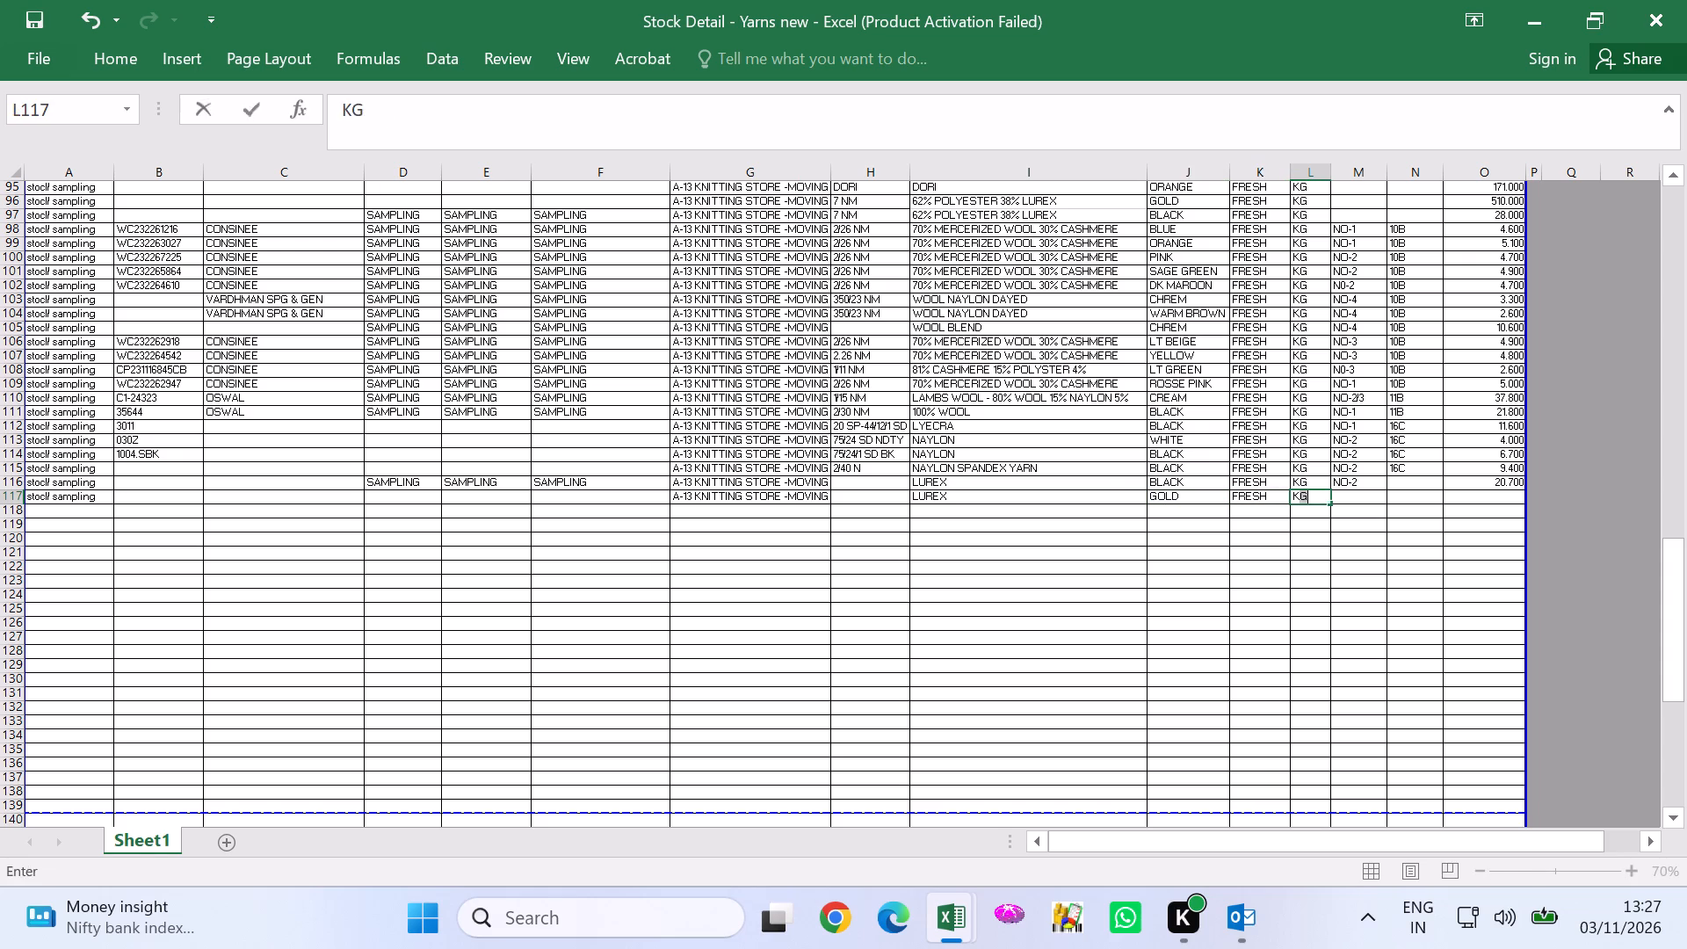
pyautogui.press('Tab')
pyautogui.write('NO')
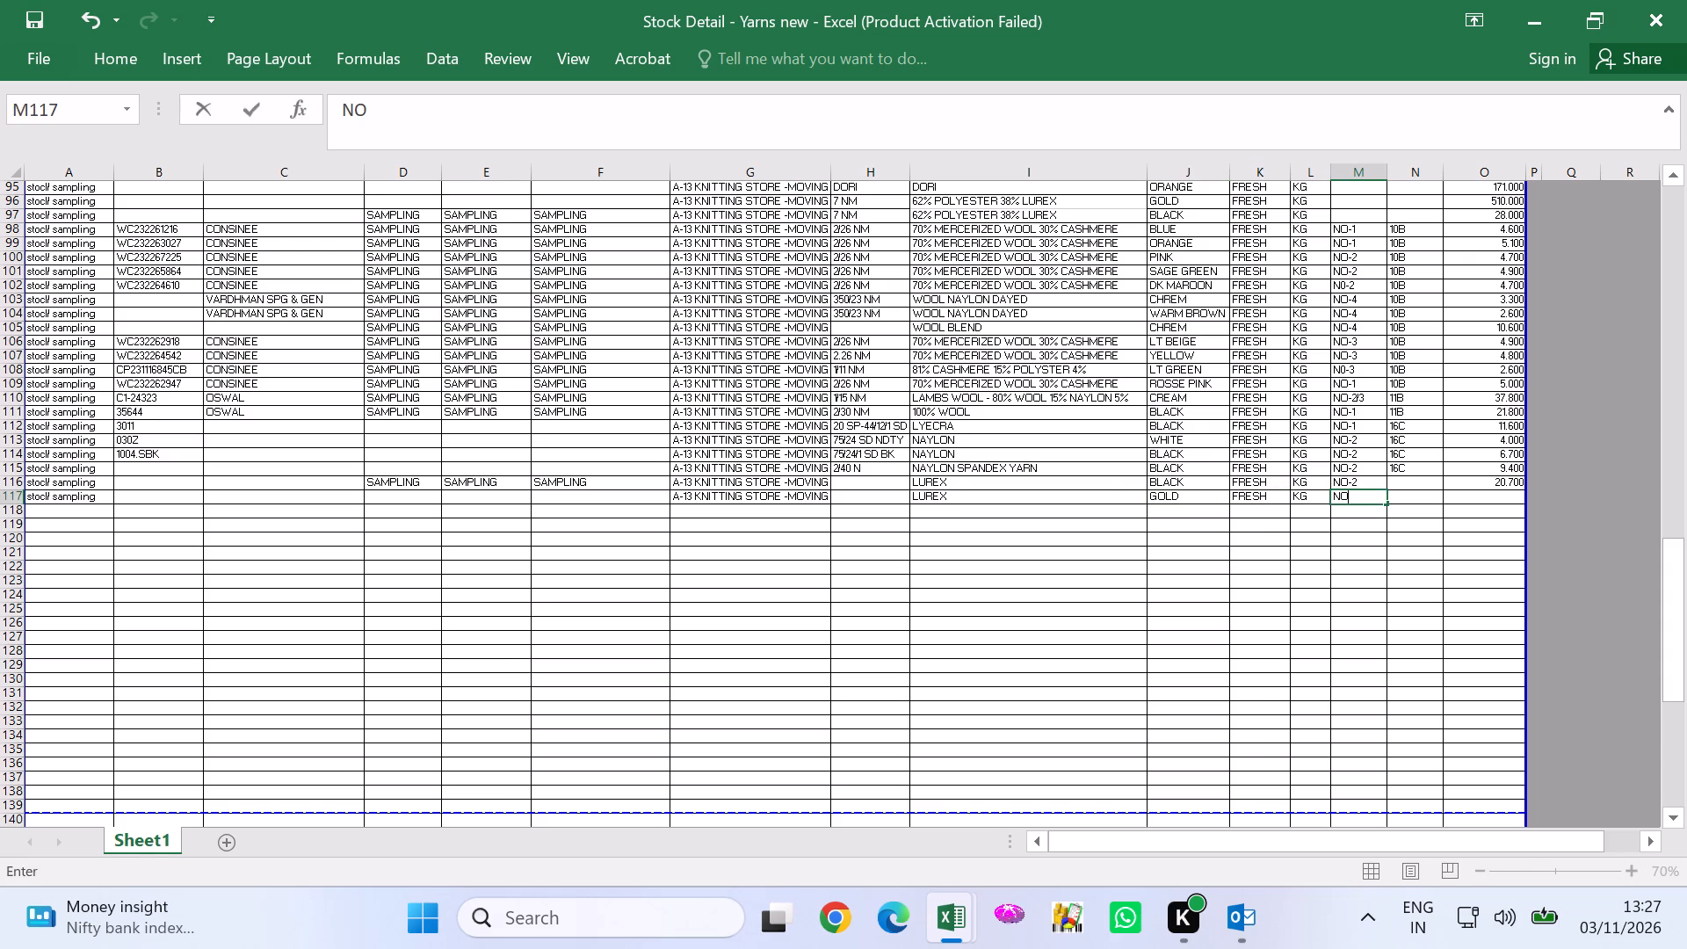
pyautogui.press('-')
pyautogui.press('1')
pyautogui.press('Tab')
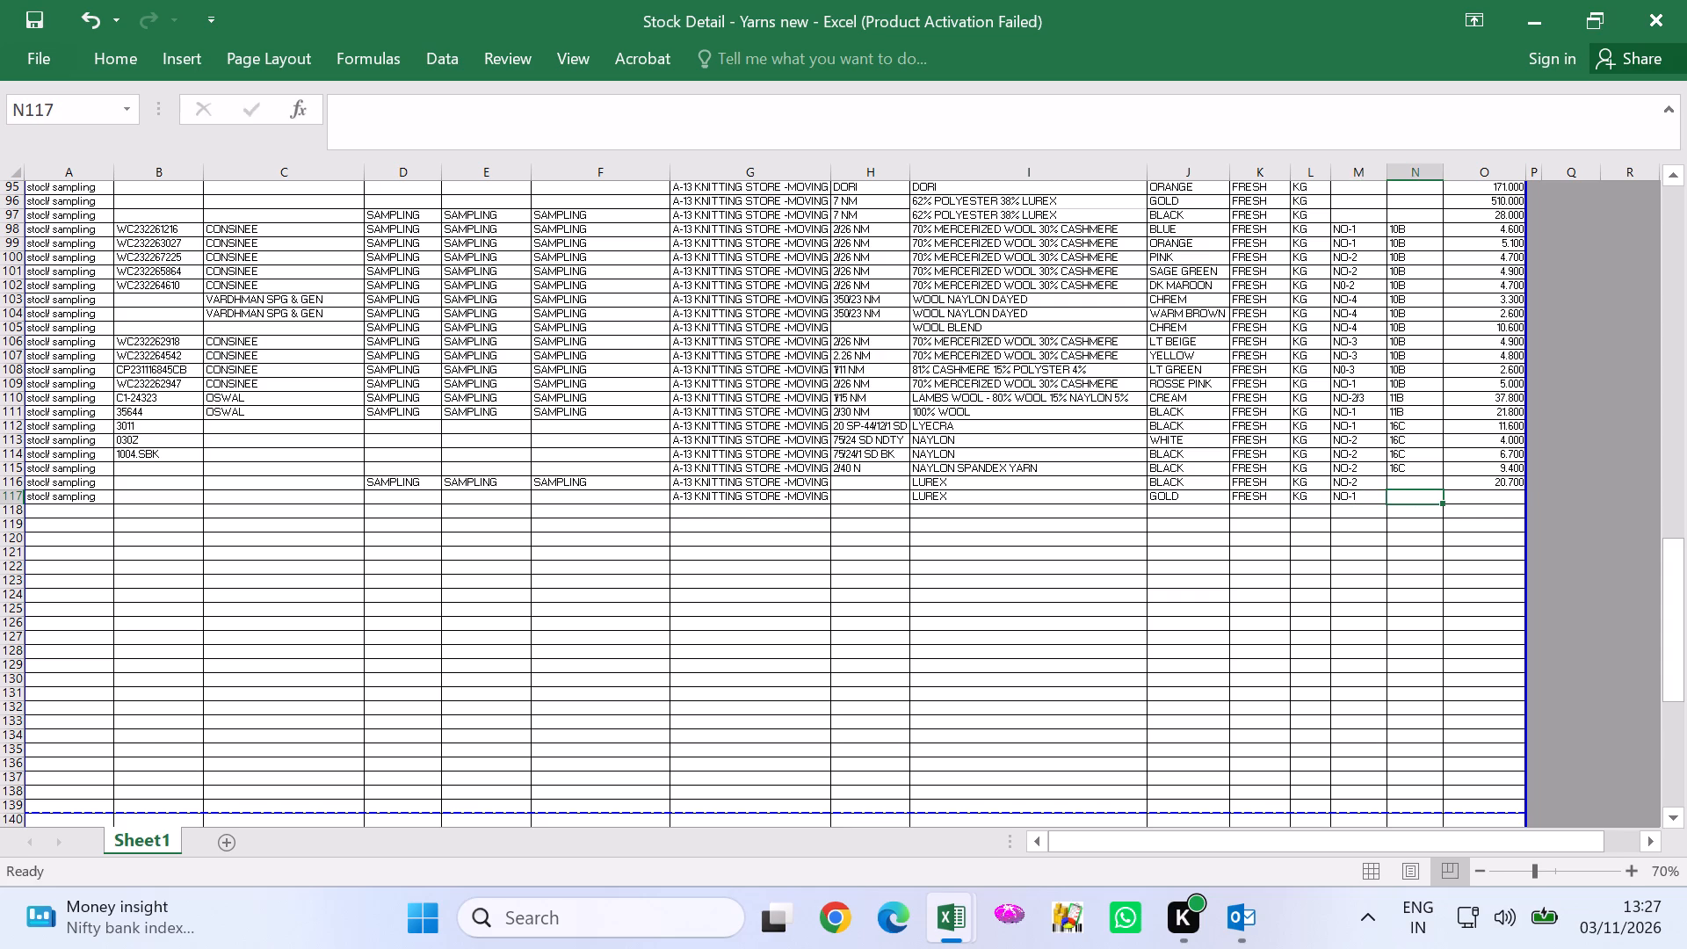
pyautogui.press('Tab')
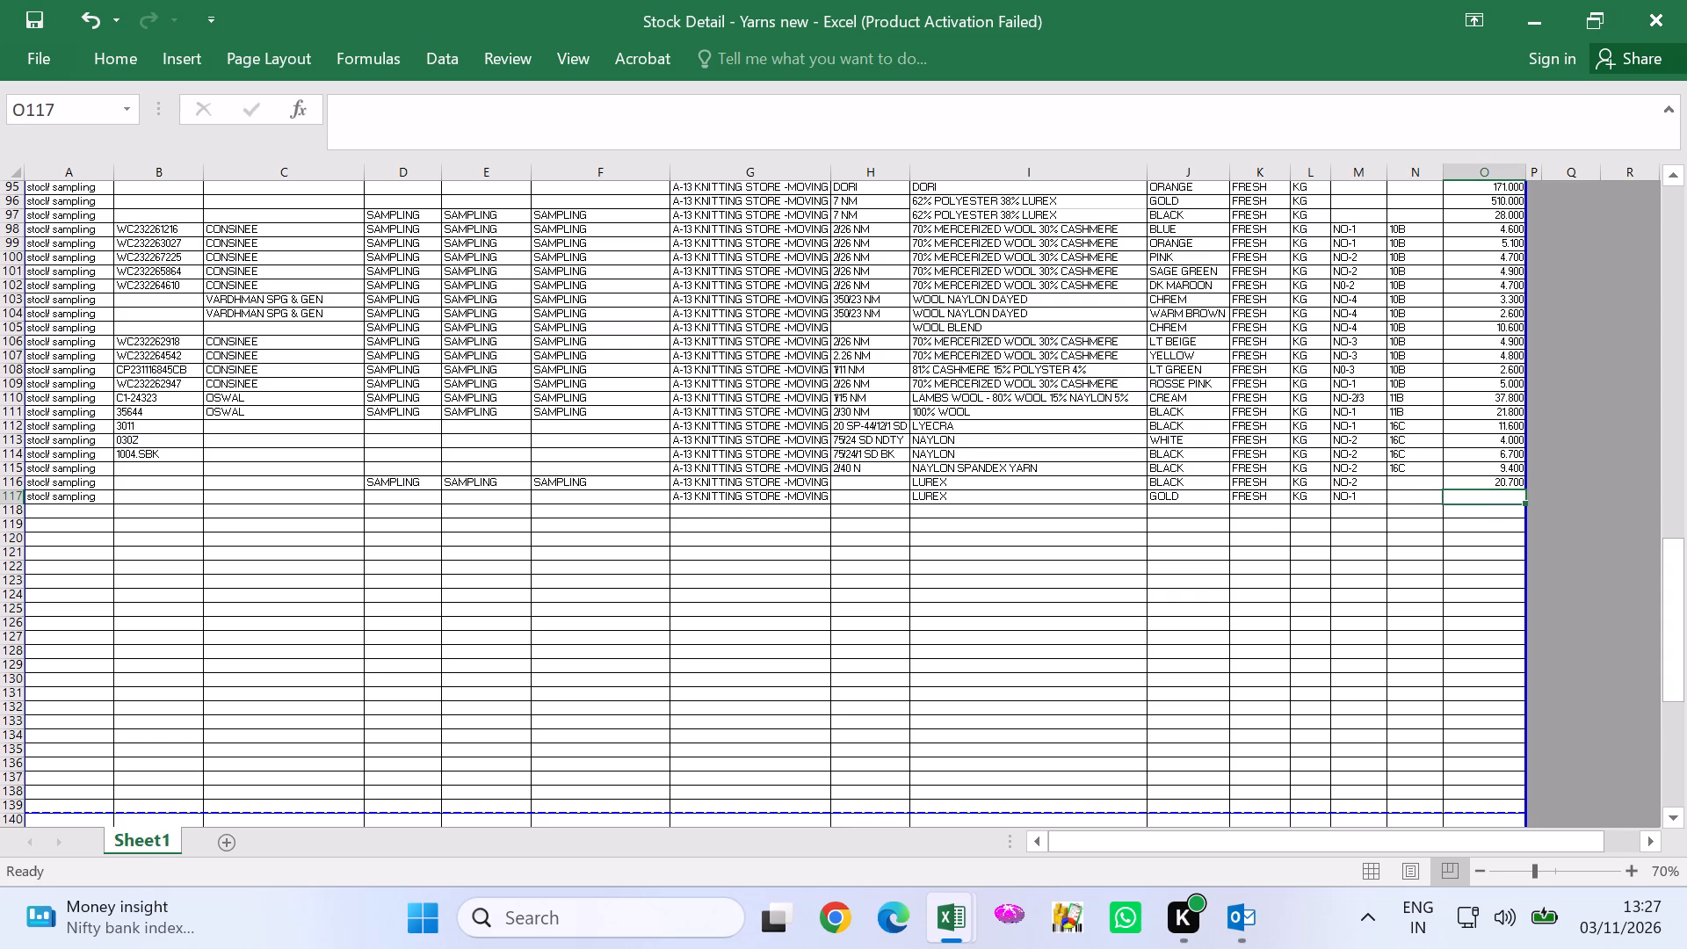
pyautogui.press('5')
pyautogui.press('.')
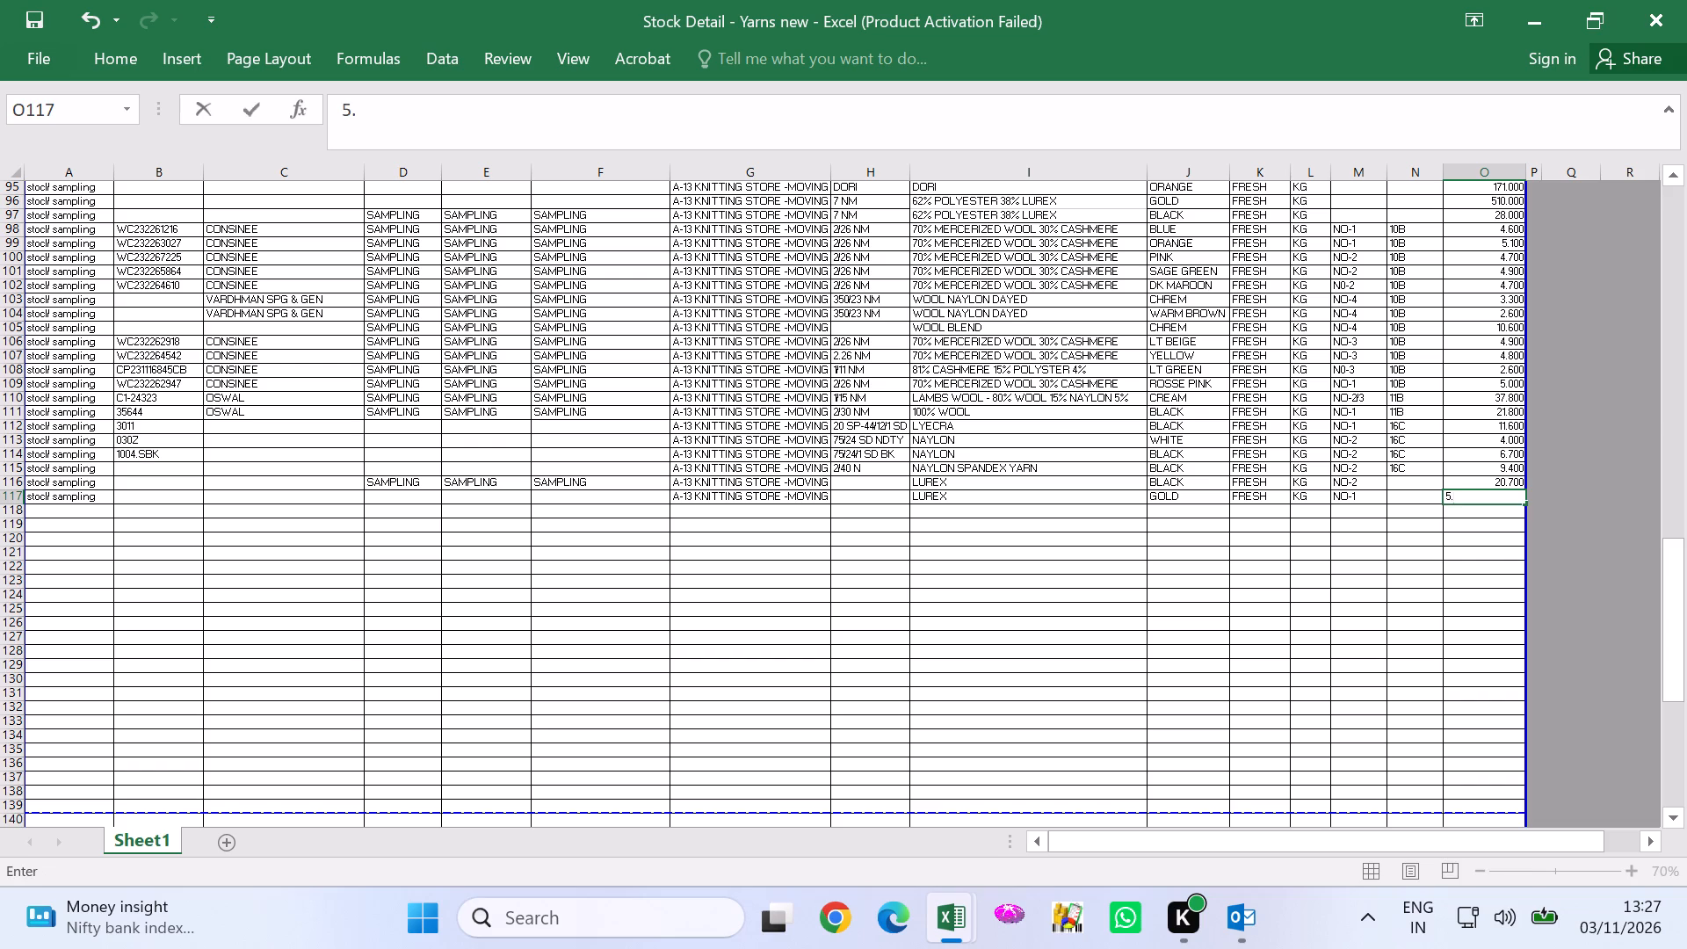
pyautogui.write('700')
pyautogui.press('Tab')
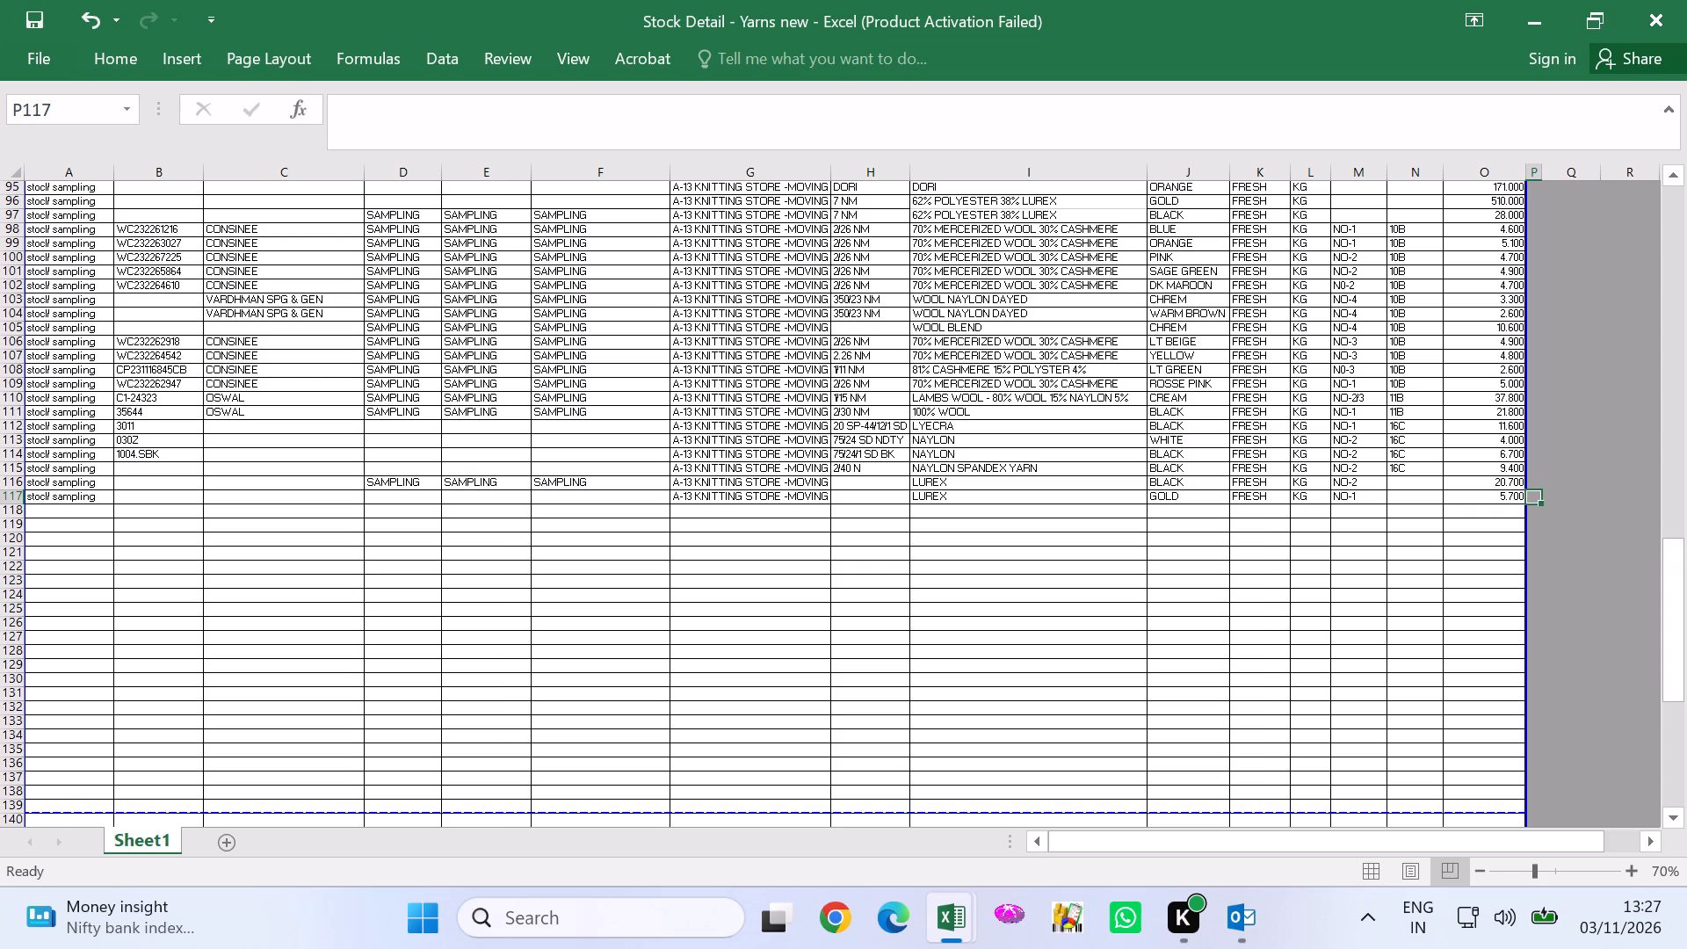
# Fill the stocl/ sampling entry from A117 down through A119.
pyautogui.click(73, 500)
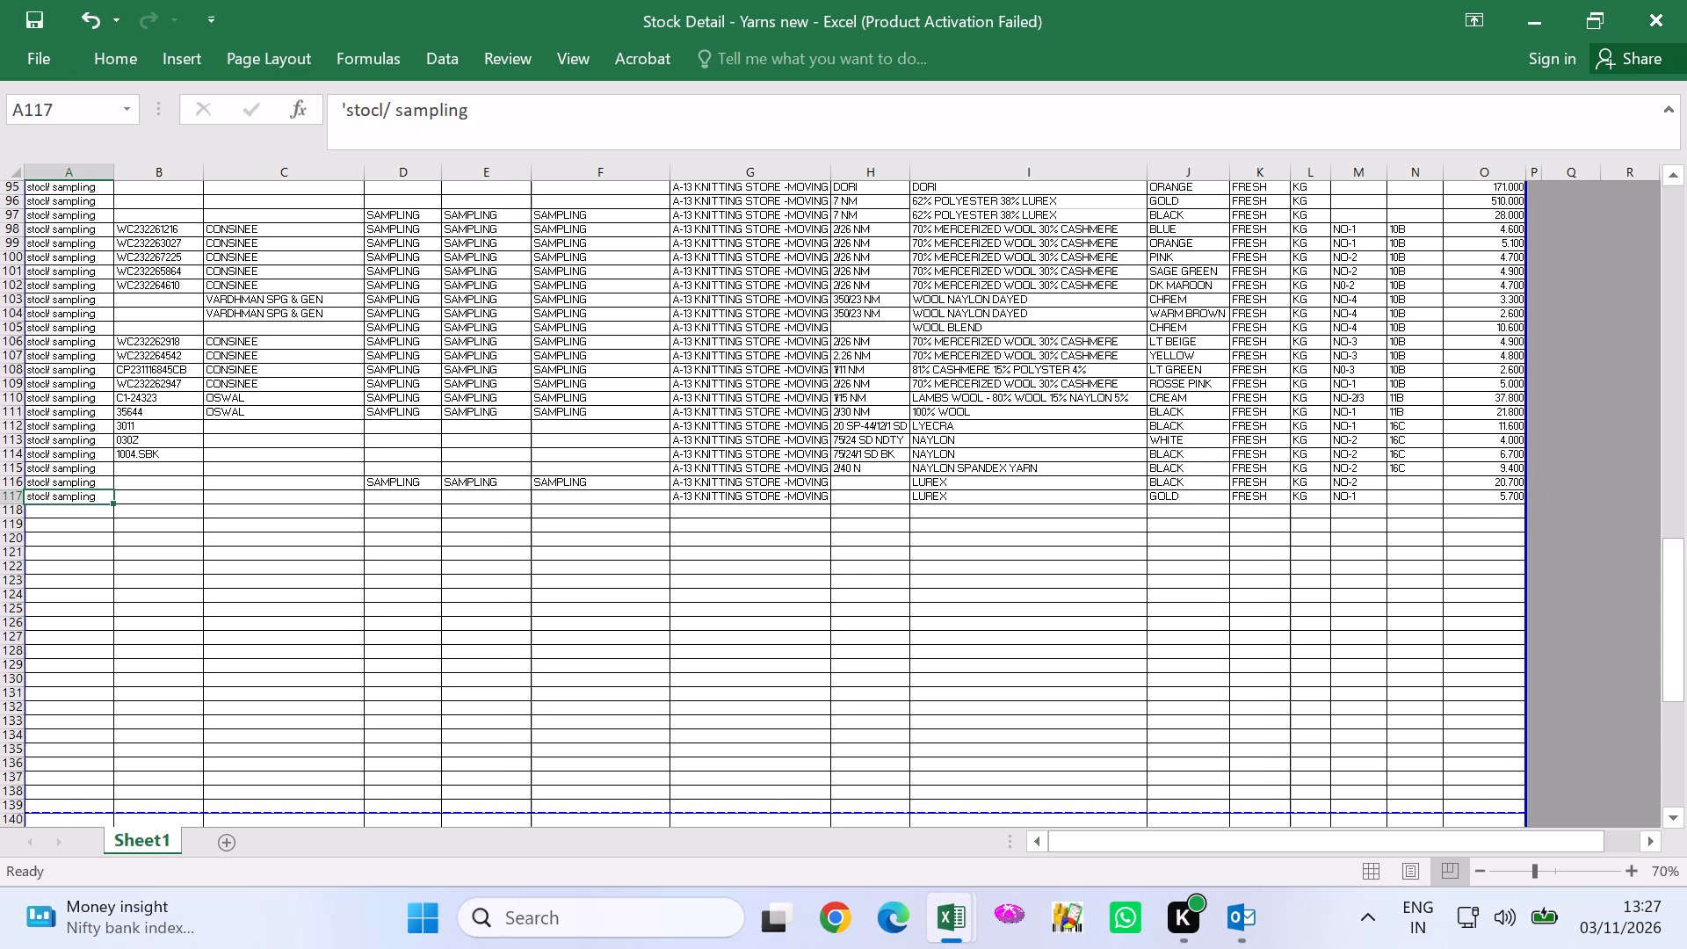
pyautogui.moveTo(112, 506); pyautogui.dragTo(112, 523)
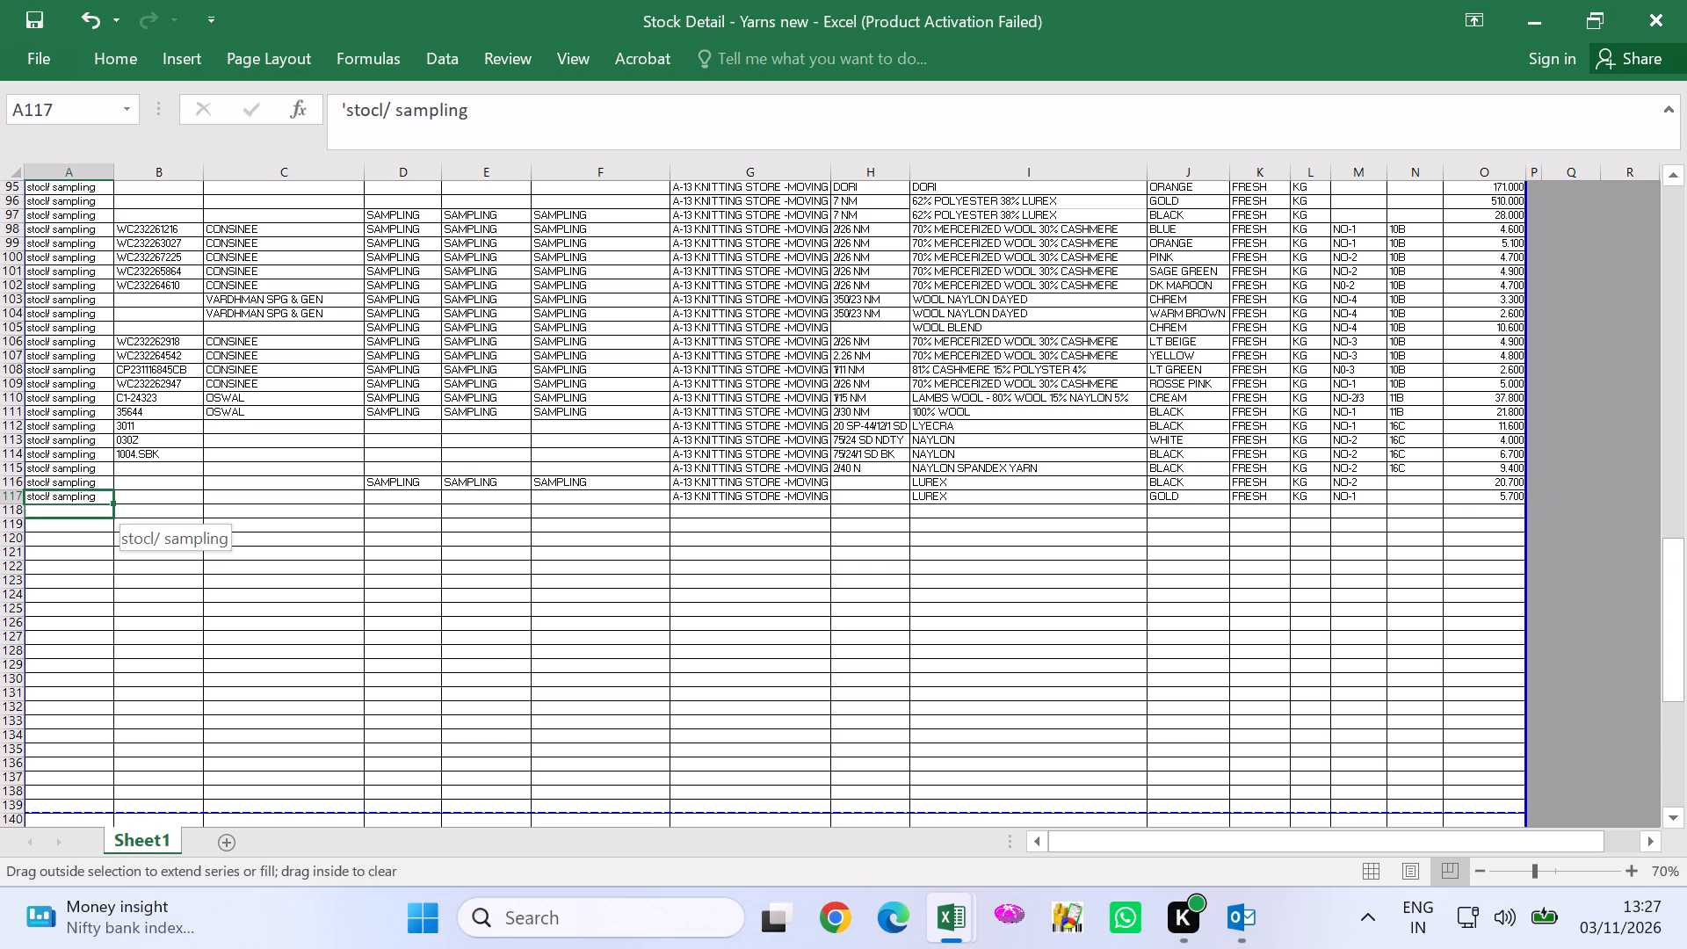
pyautogui.moveTo(112, 523); pyautogui.dragTo(112, 531)
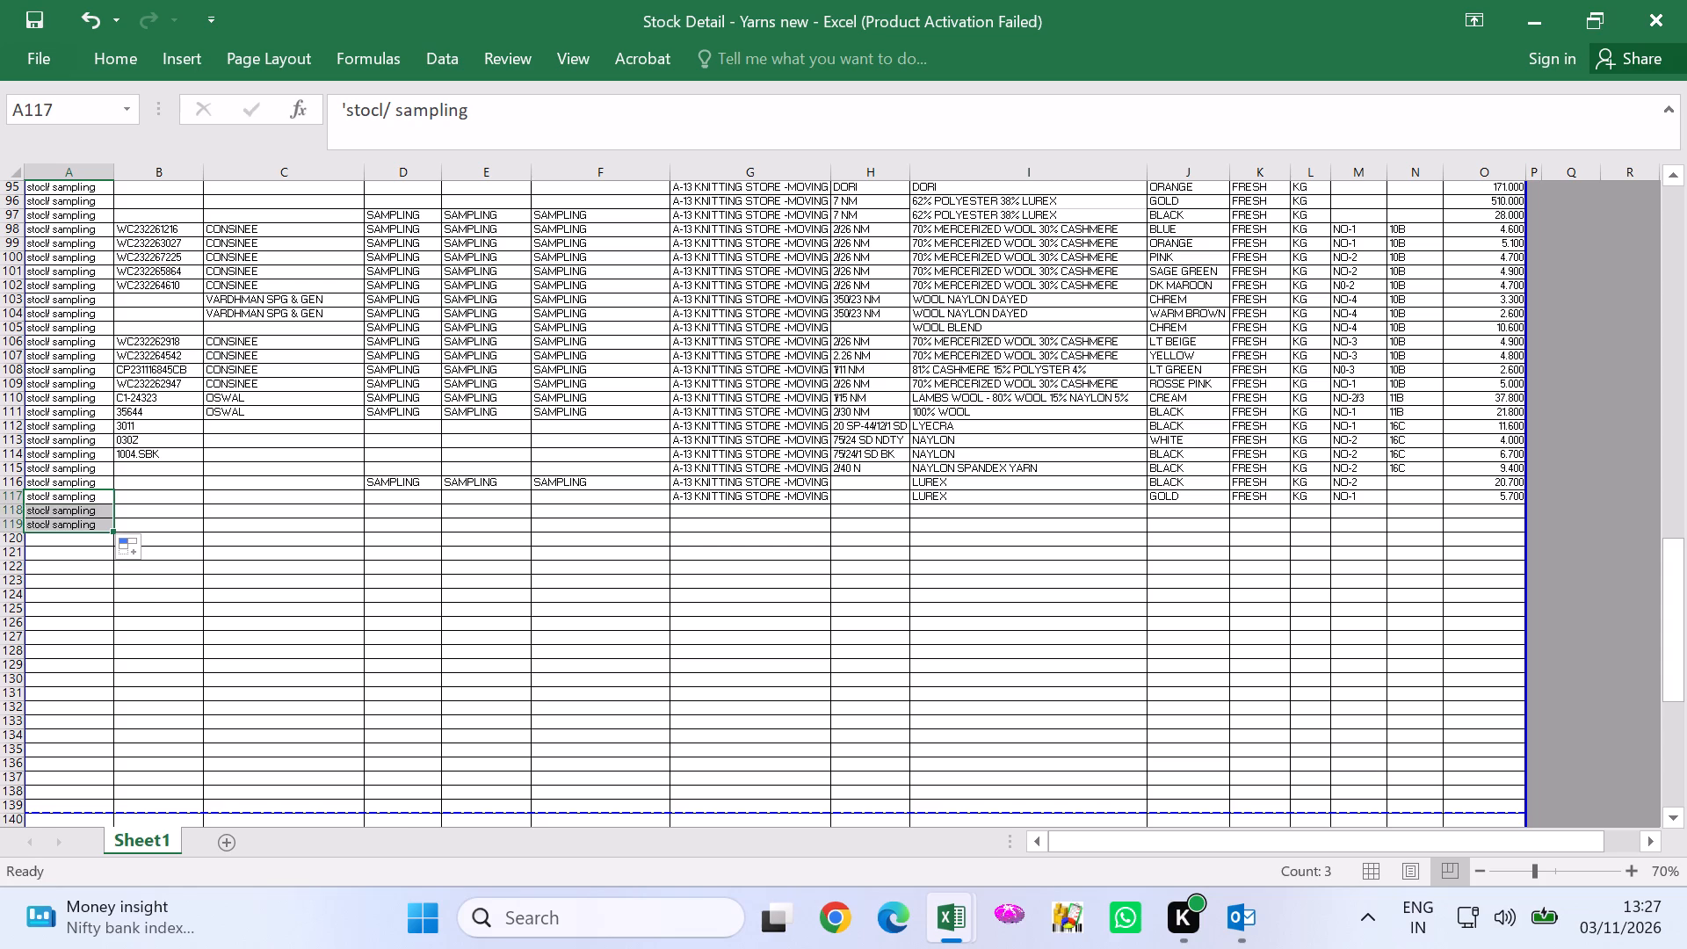
pyautogui.click(232, 528)
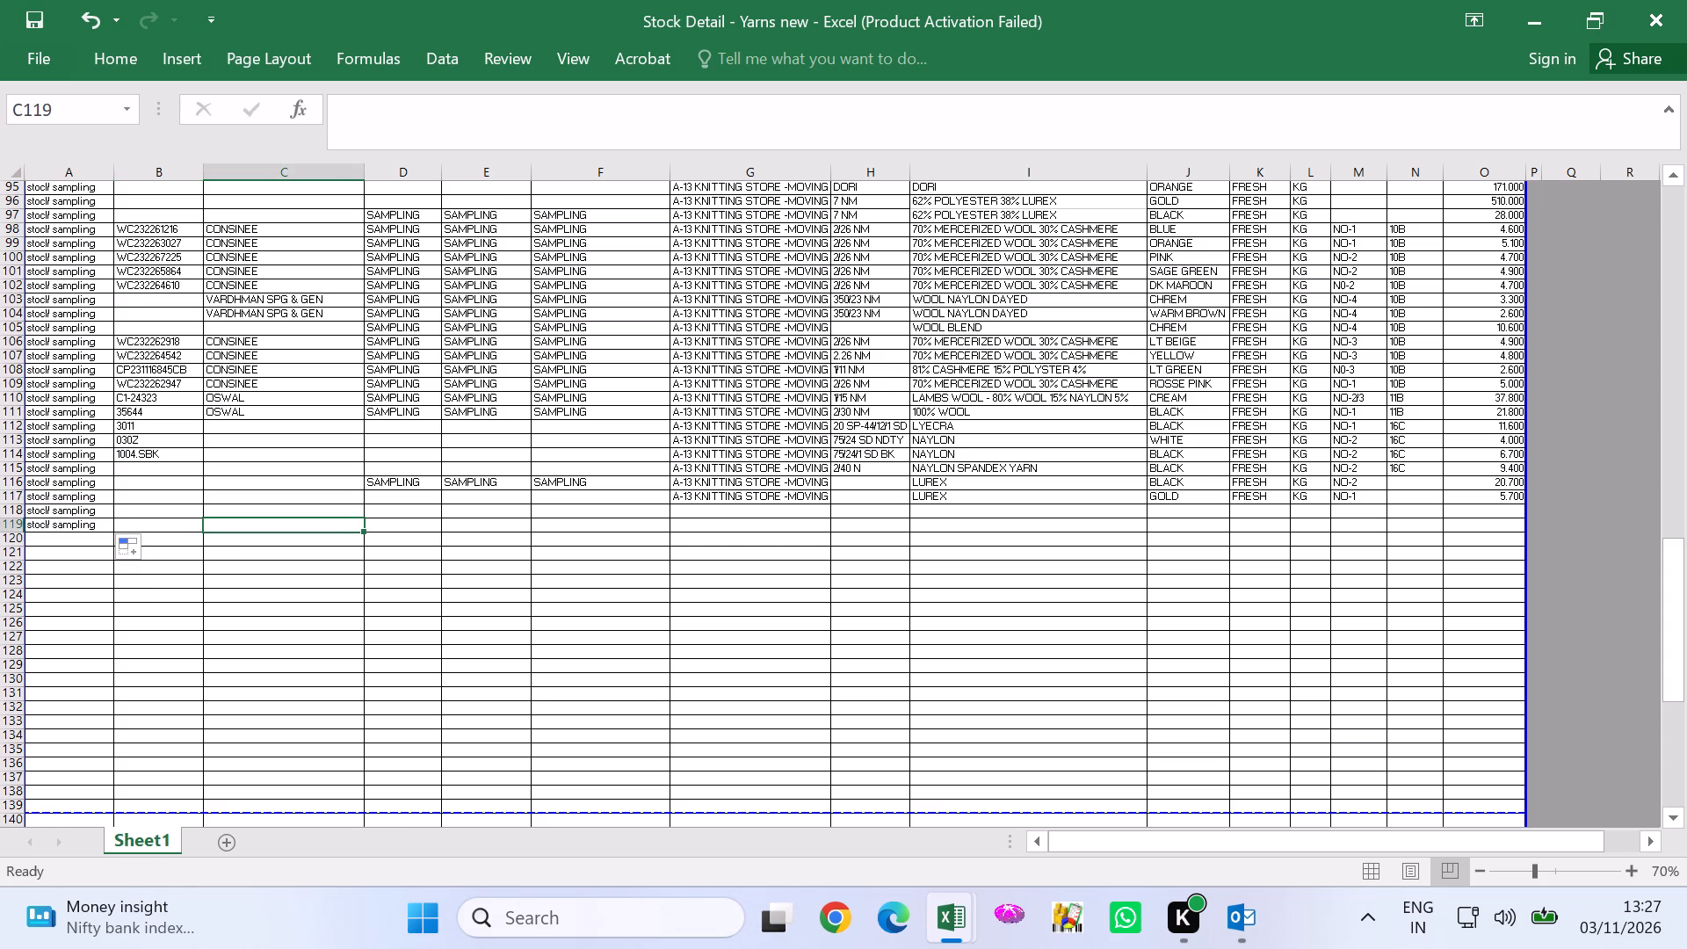
# Fill the A-13 KNITTING STORE -MOVING entry from G117 down through G119.
pyautogui.click(786, 496)
pyautogui.moveTo(829, 502); pyautogui.dragTo(829, 513)
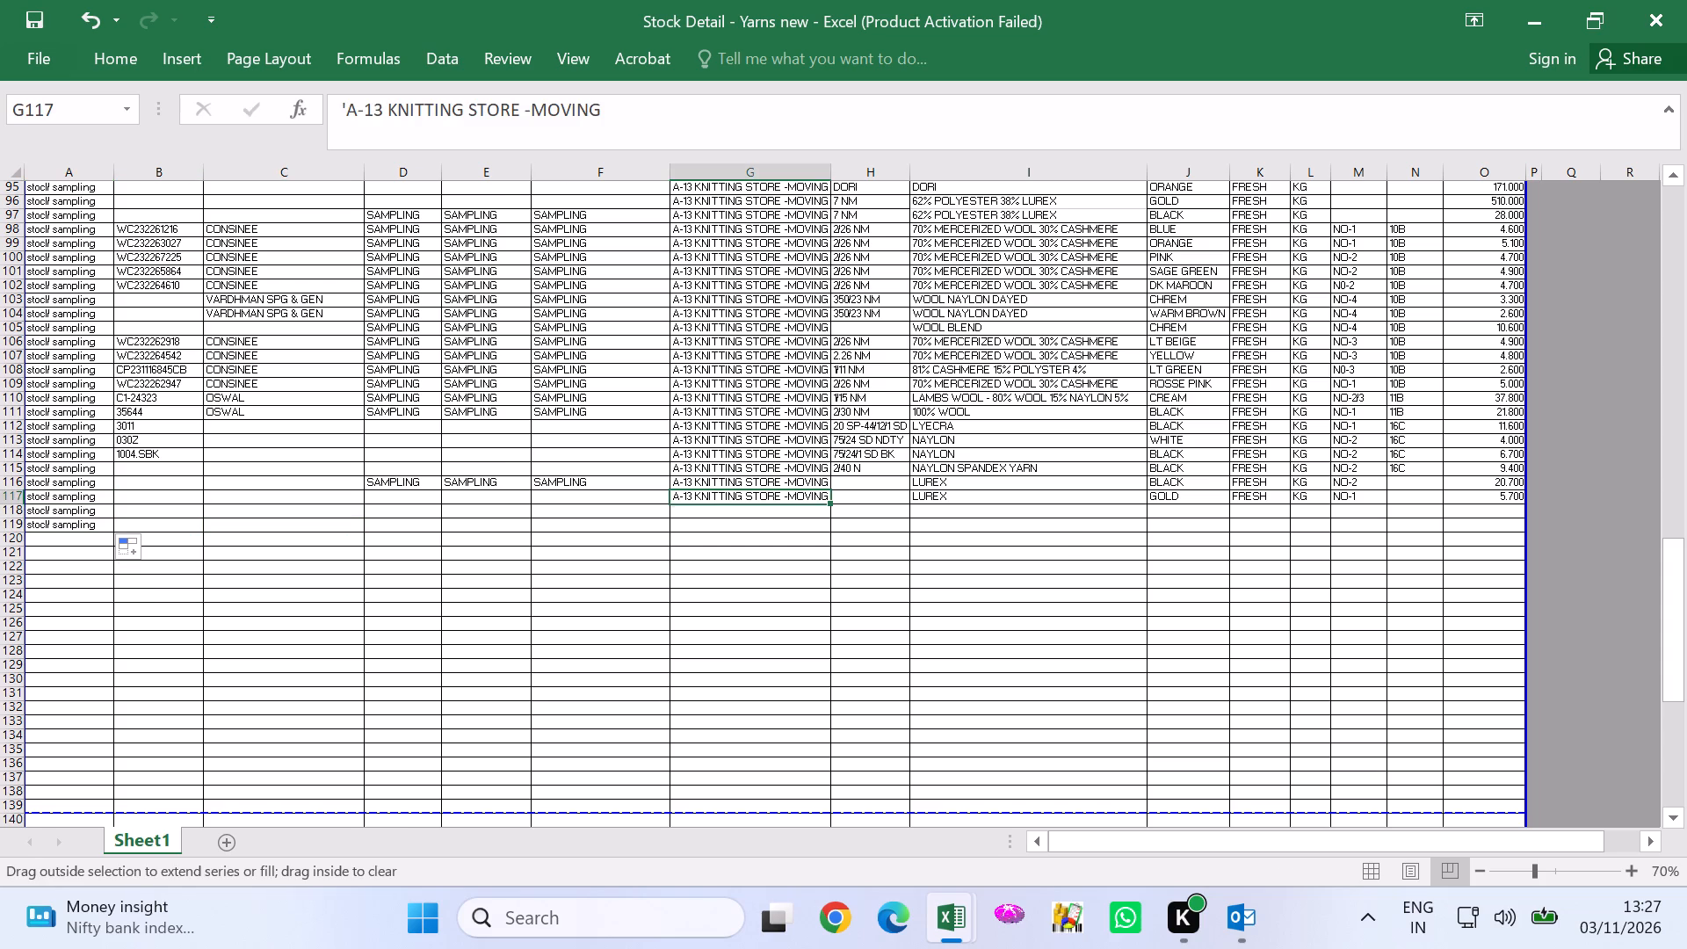
pyautogui.moveTo(829, 513); pyautogui.dragTo(829, 527)
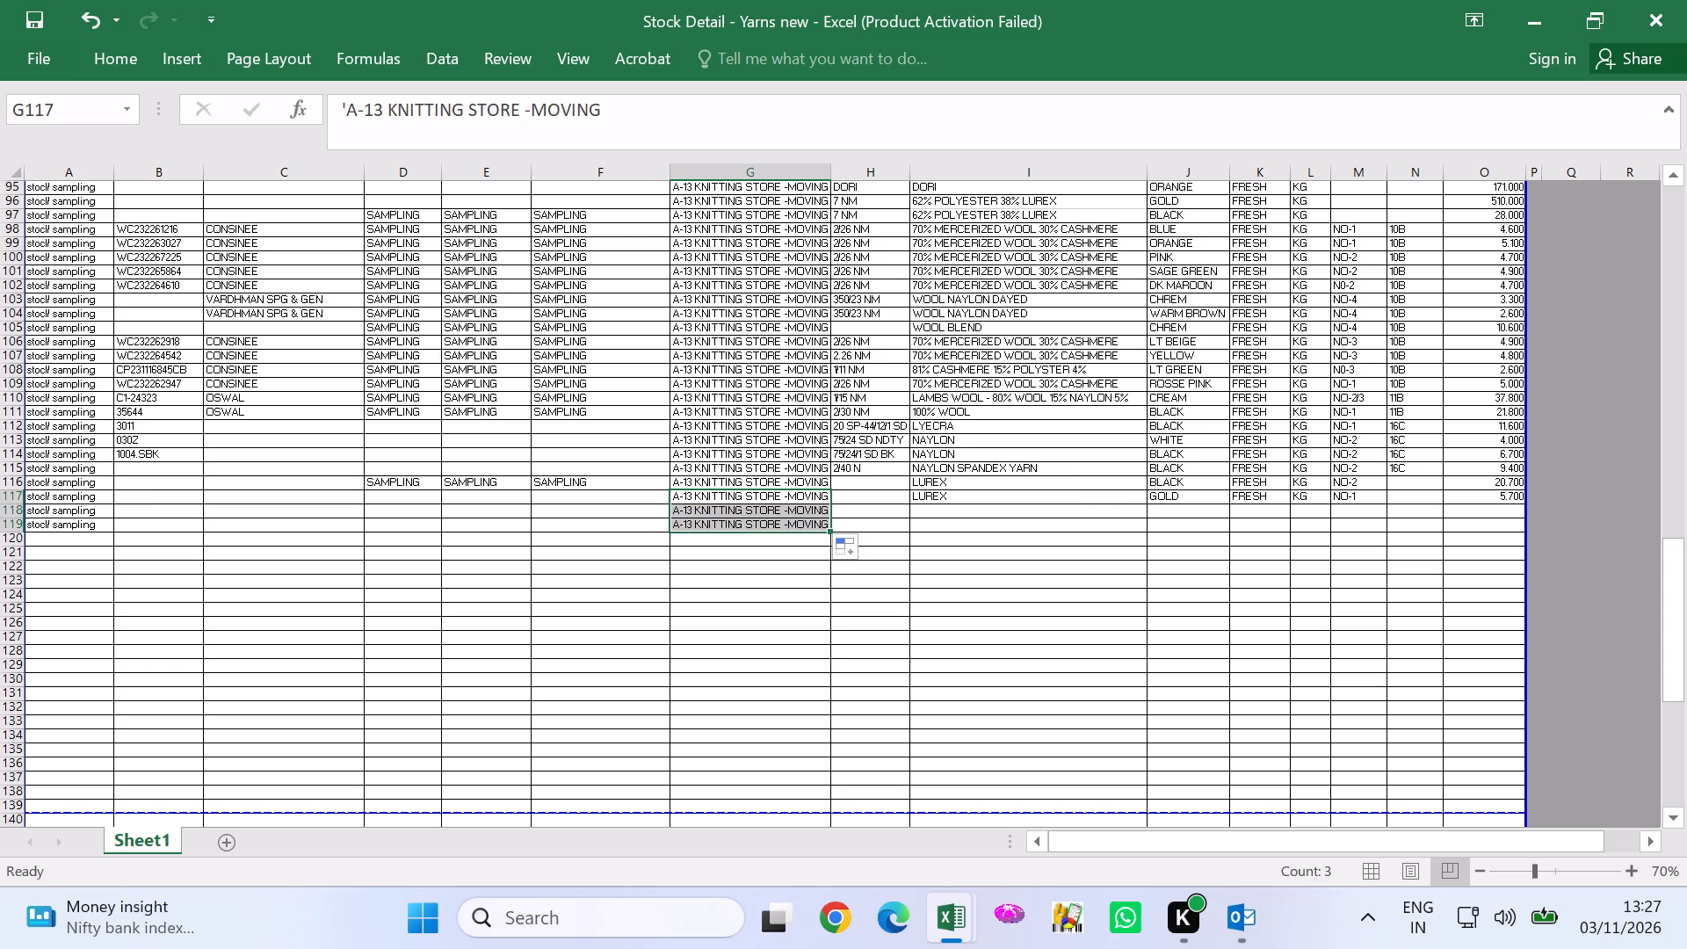
pyautogui.click(1378, 533)
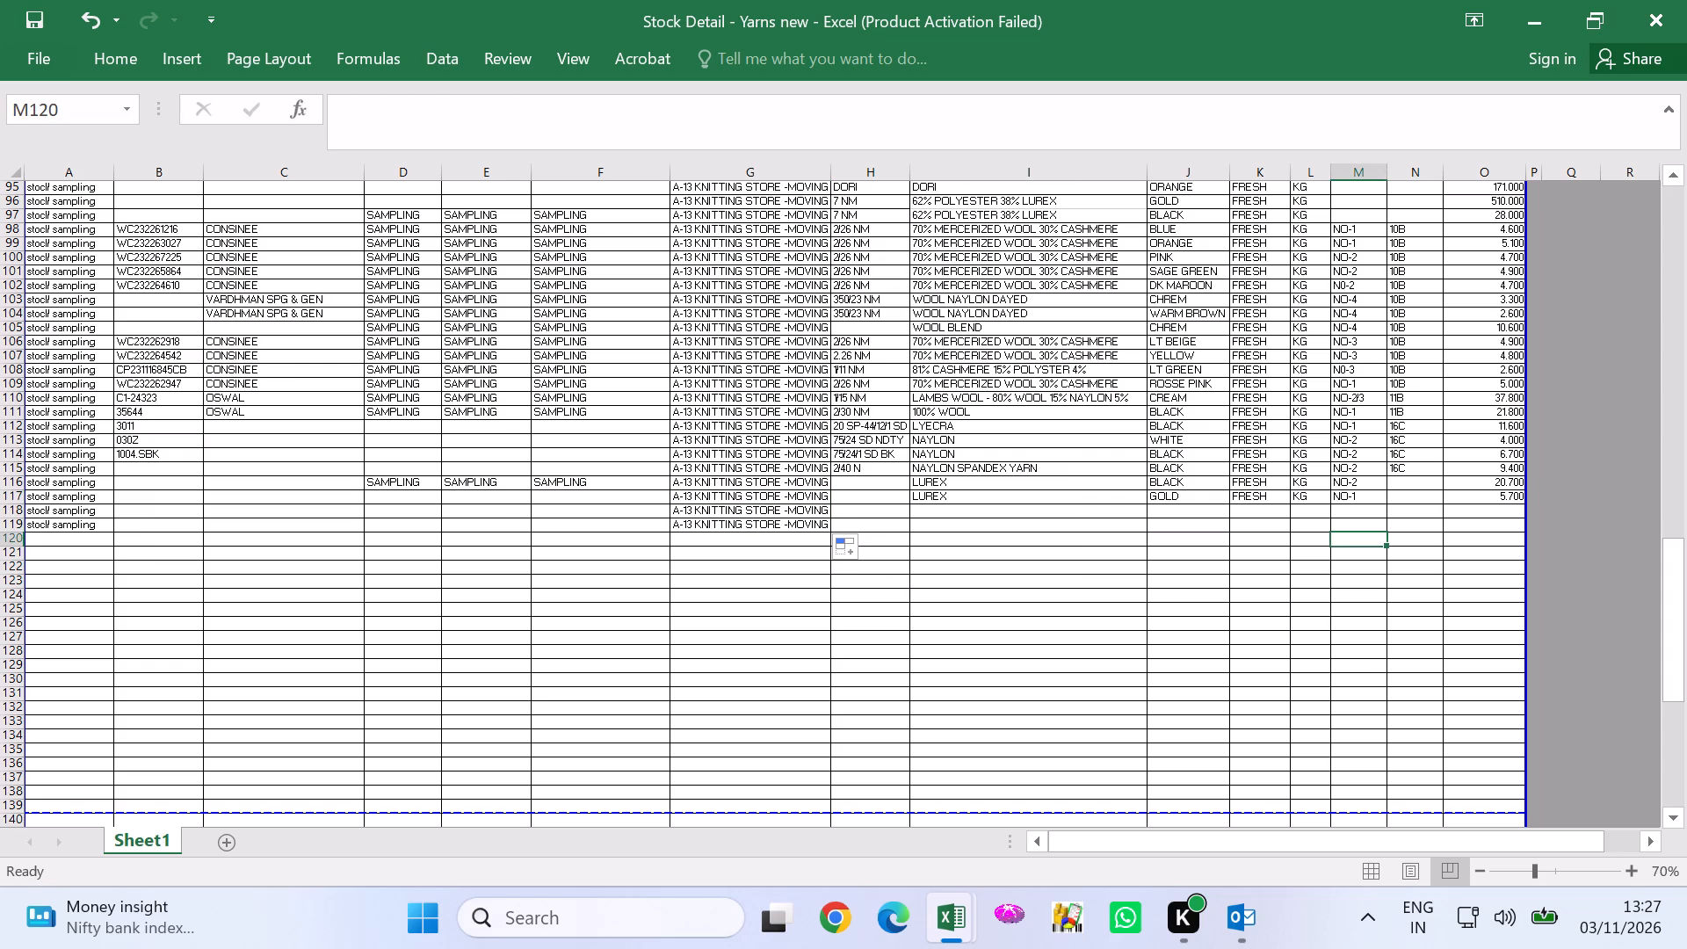
# Select cell I118 in the yarn description column.
pyautogui.click(956, 511)
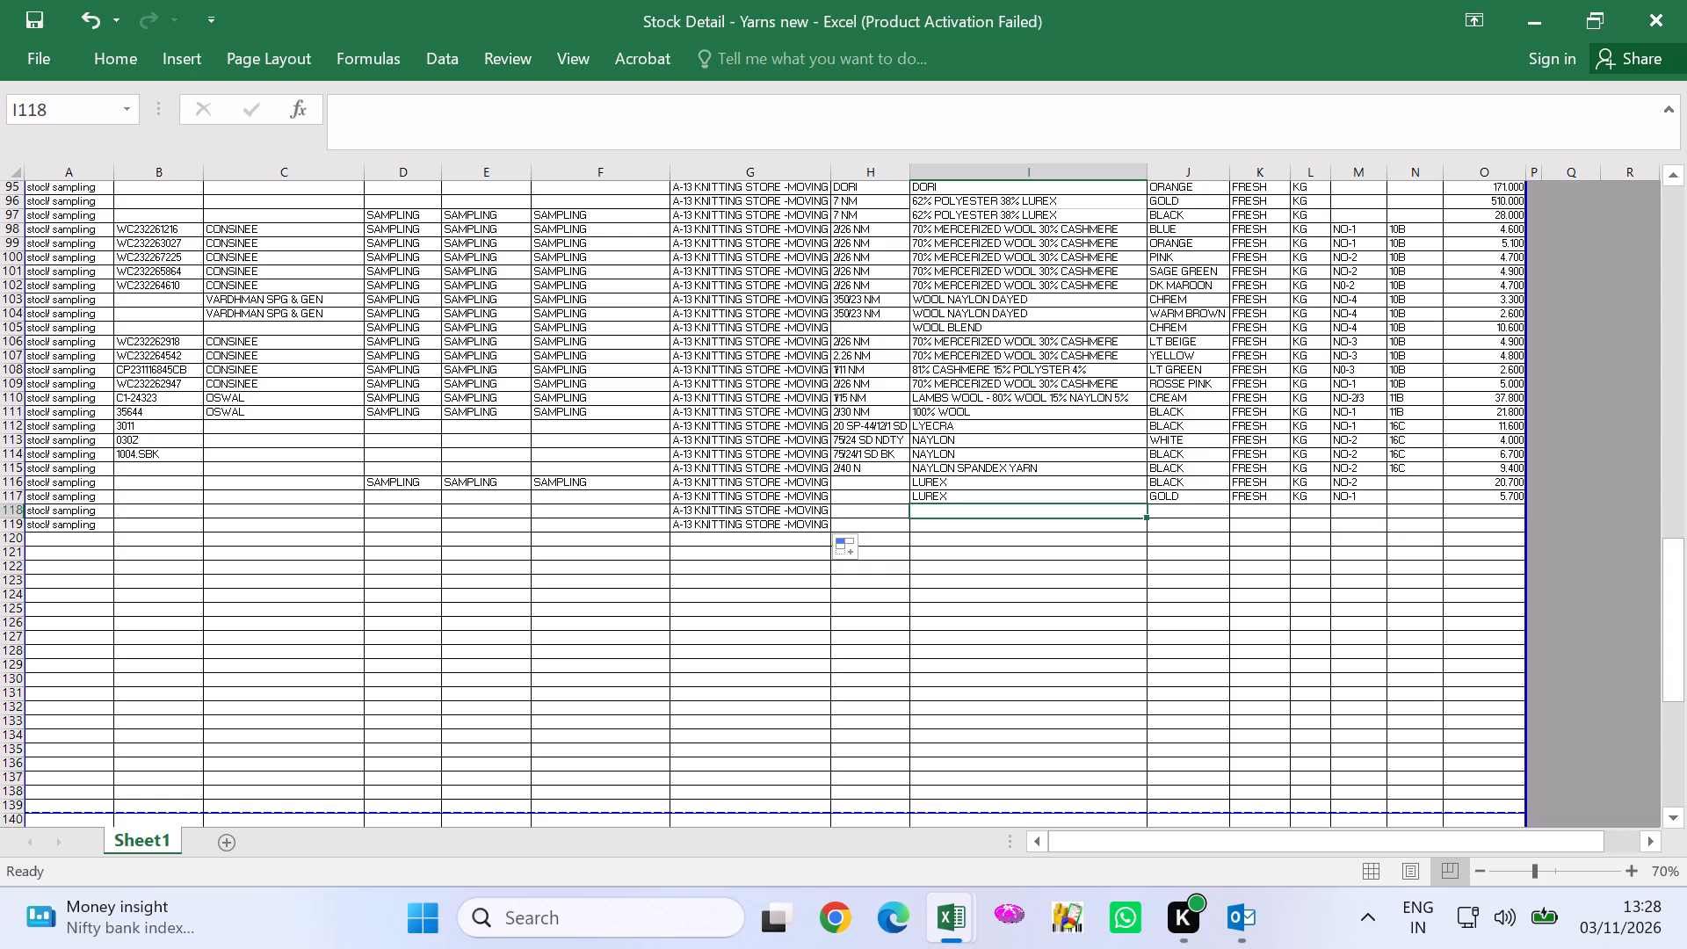
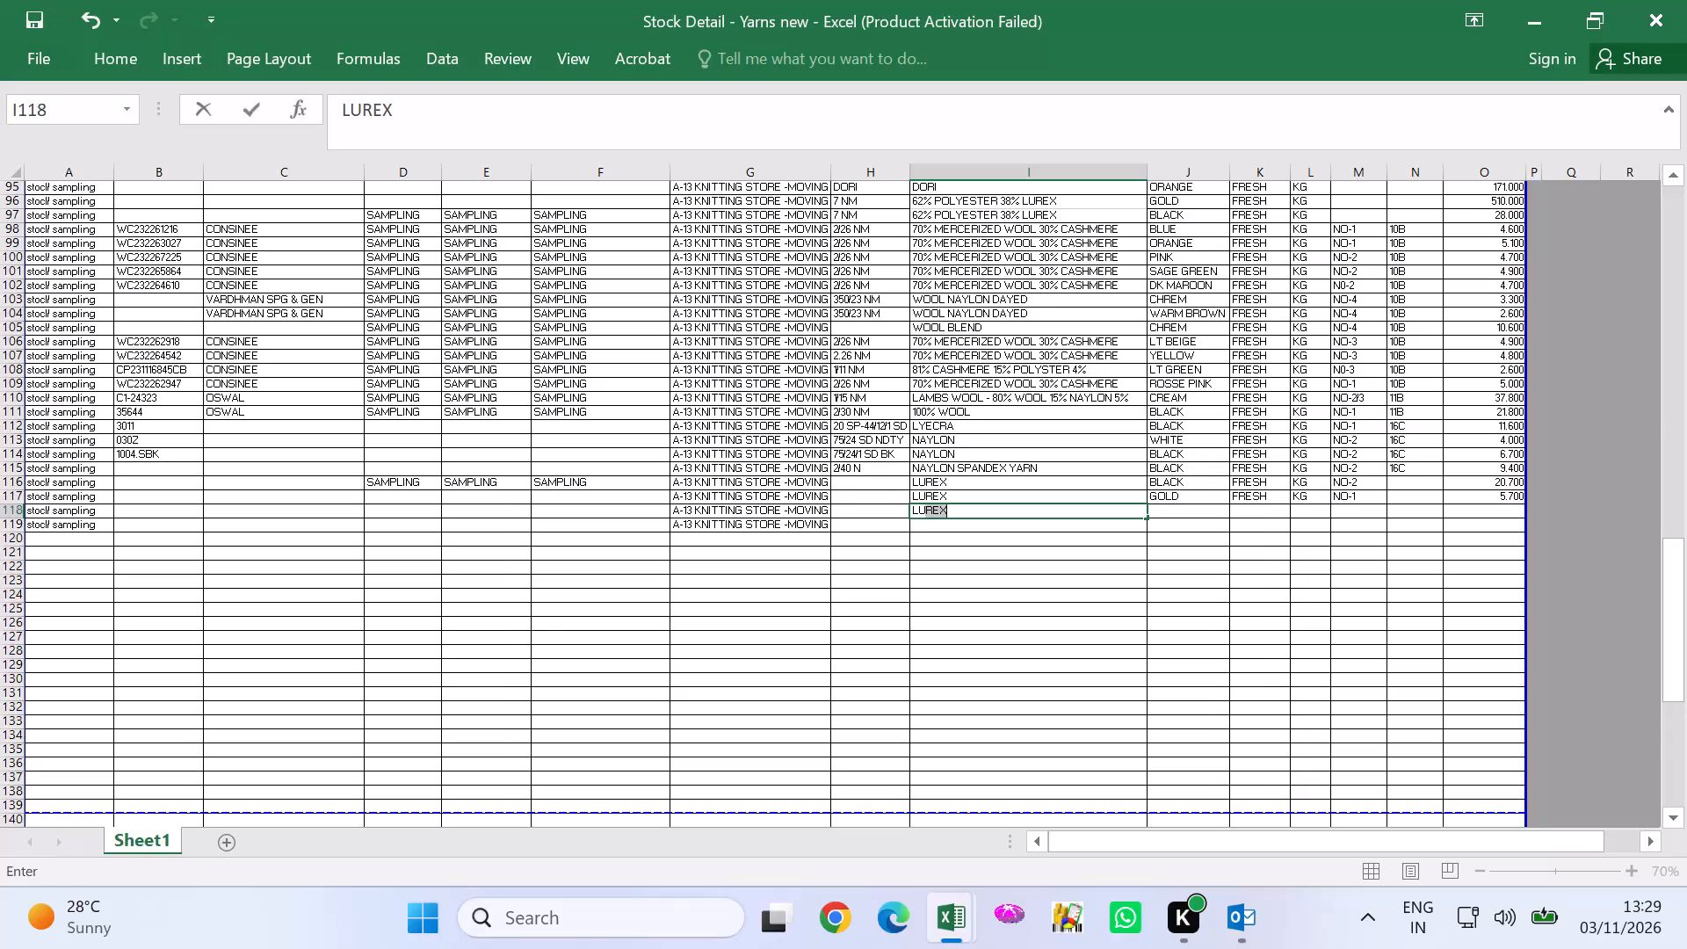
# Enter LUREX as the yarn description in I118 and LT GOLD as its colour in J118.
pyautogui.press('Tab')
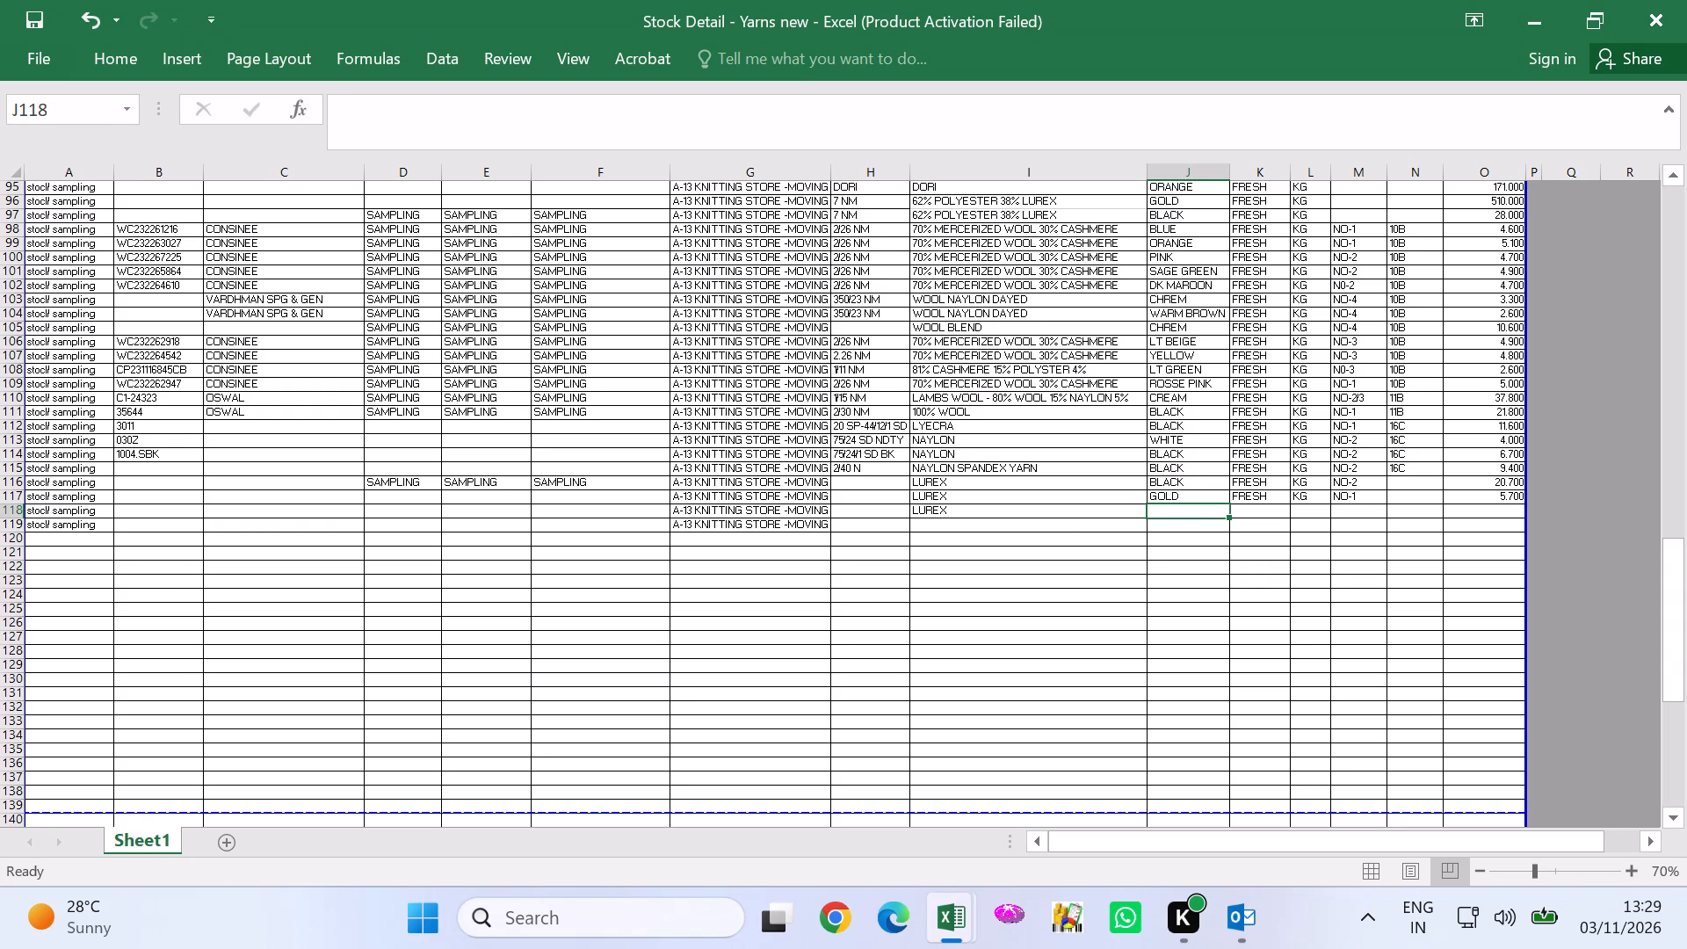
pyautogui.press('t')
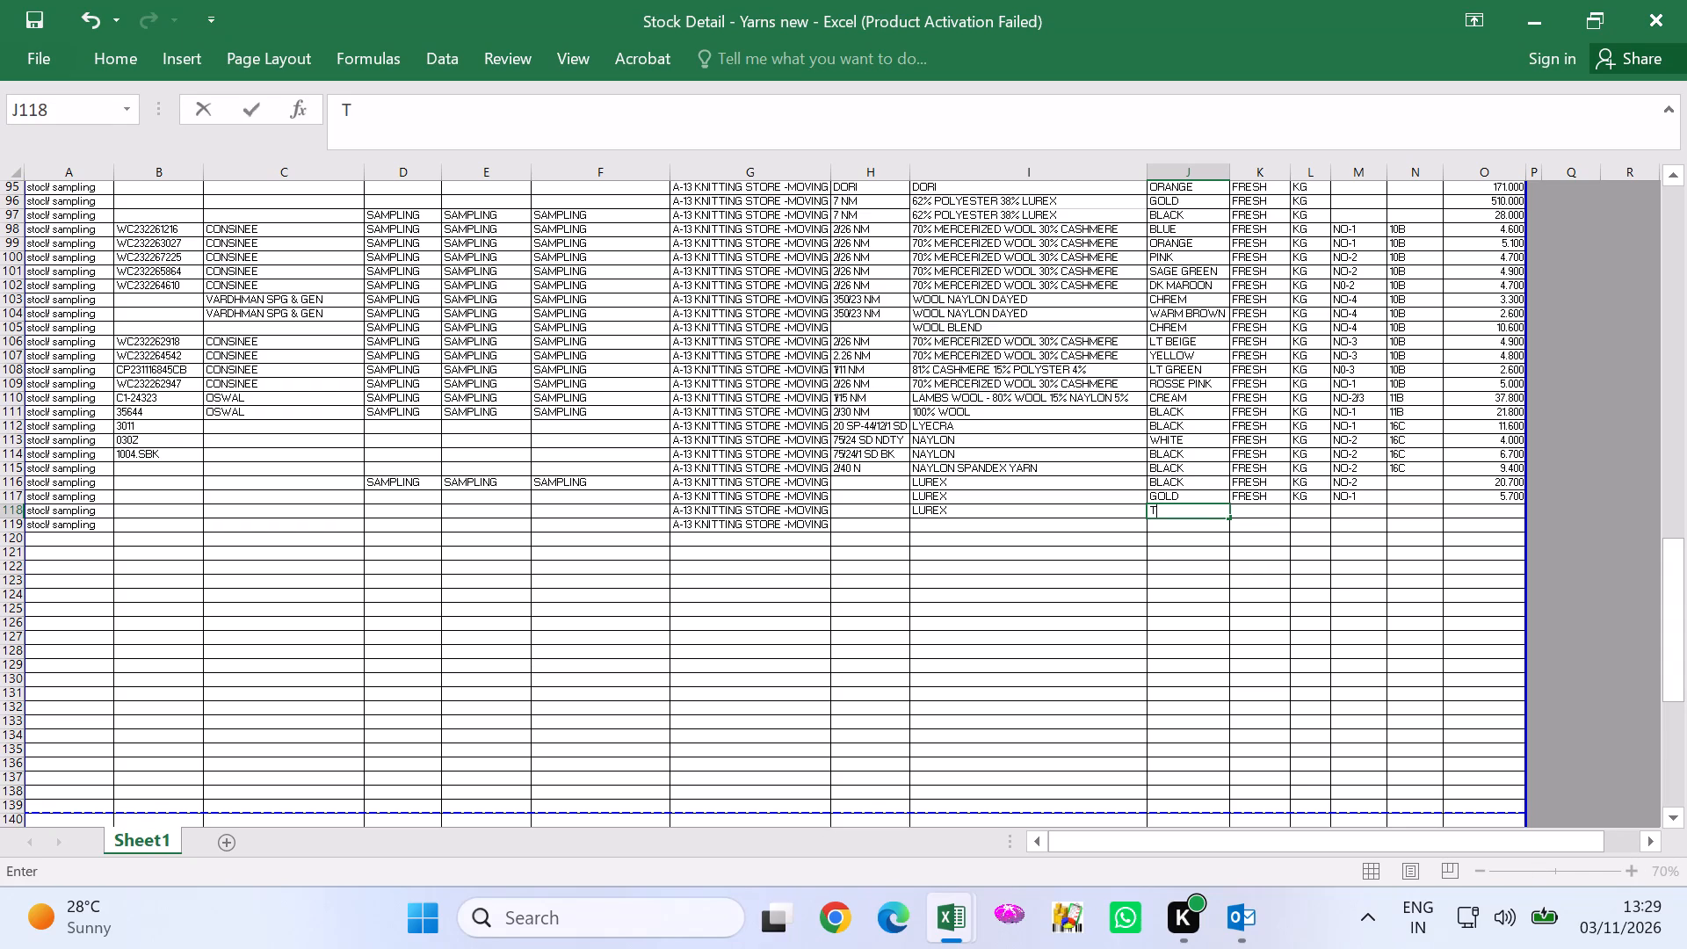
pyautogui.press('BackSpace')
pyautogui.write('LT')
pyautogui.press('space')
pyautogui.write('GOLD')
pyautogui.press('Tab')
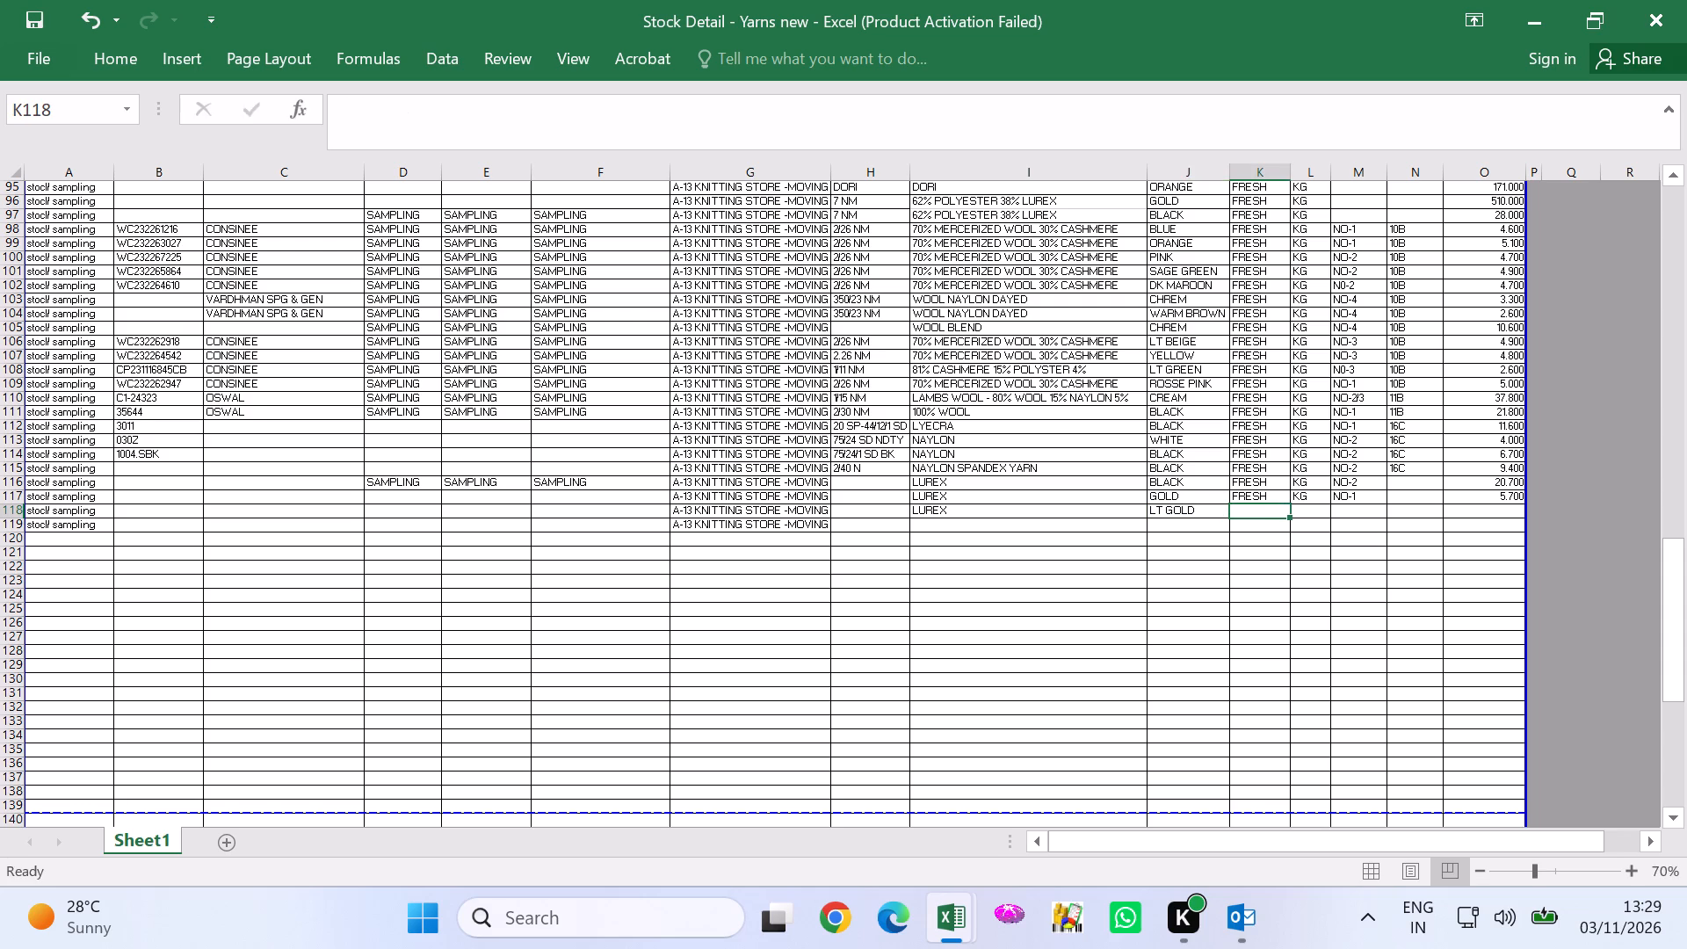
# Complete row 118 with FRESH in K, KG in L, NO-1 in M and quantity 1.900 in O, leaving N blank.
pyautogui.press('f')
pyautogui.press('Tab')
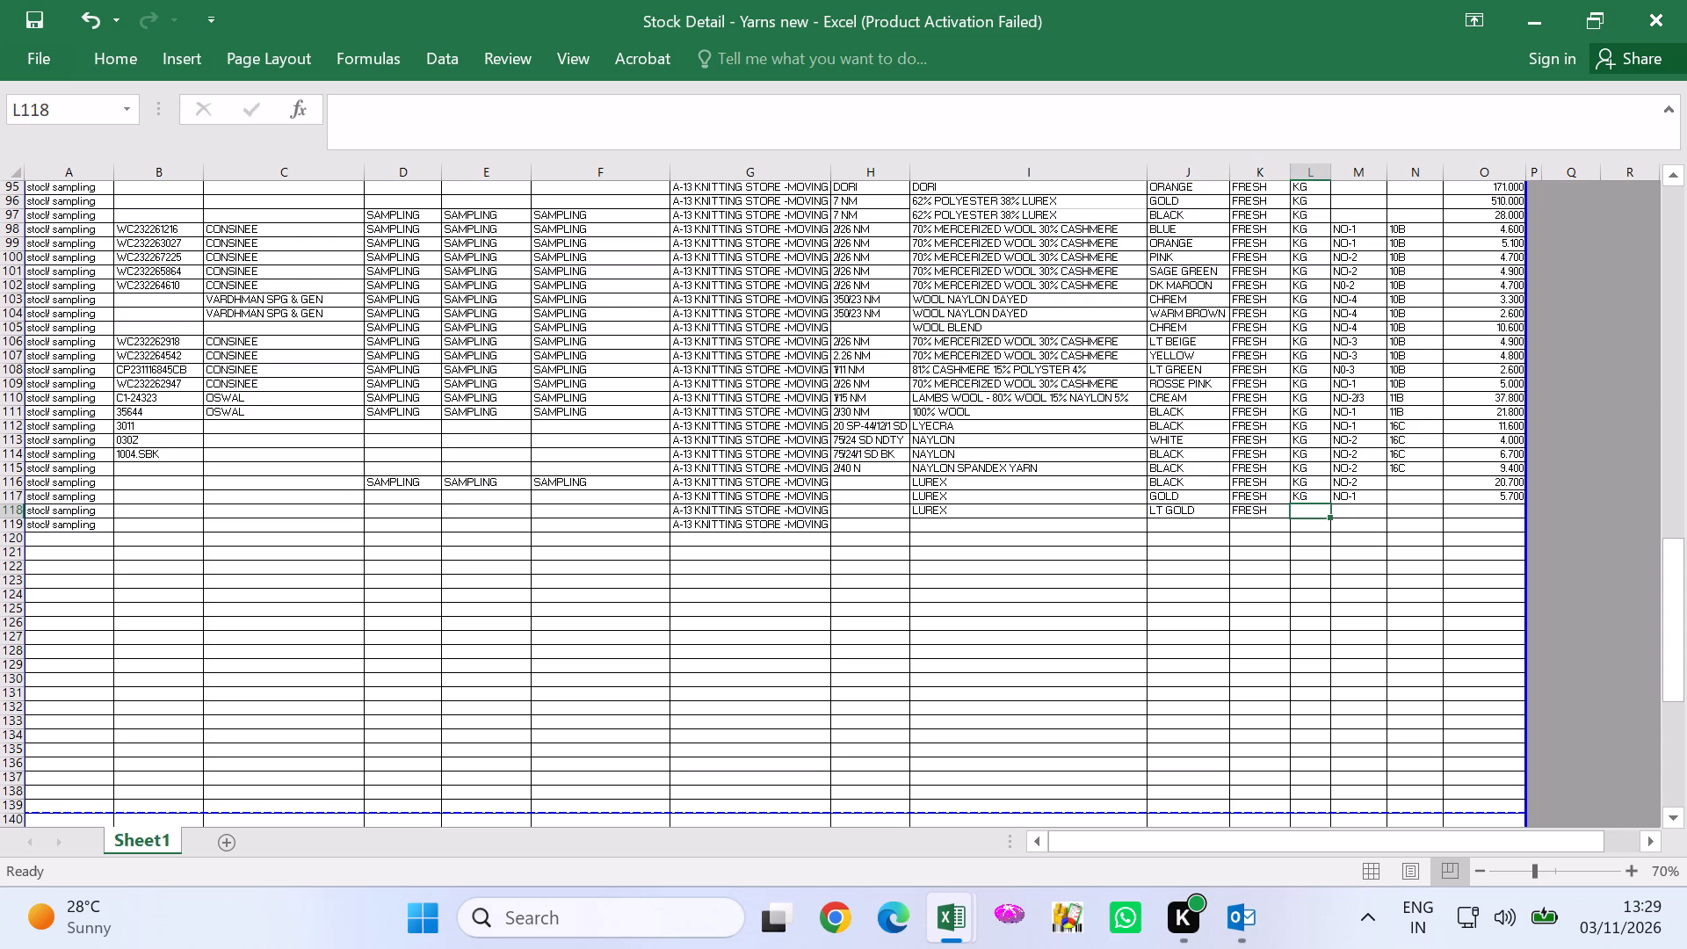
pyautogui.press('k')
pyautogui.press('Tab')
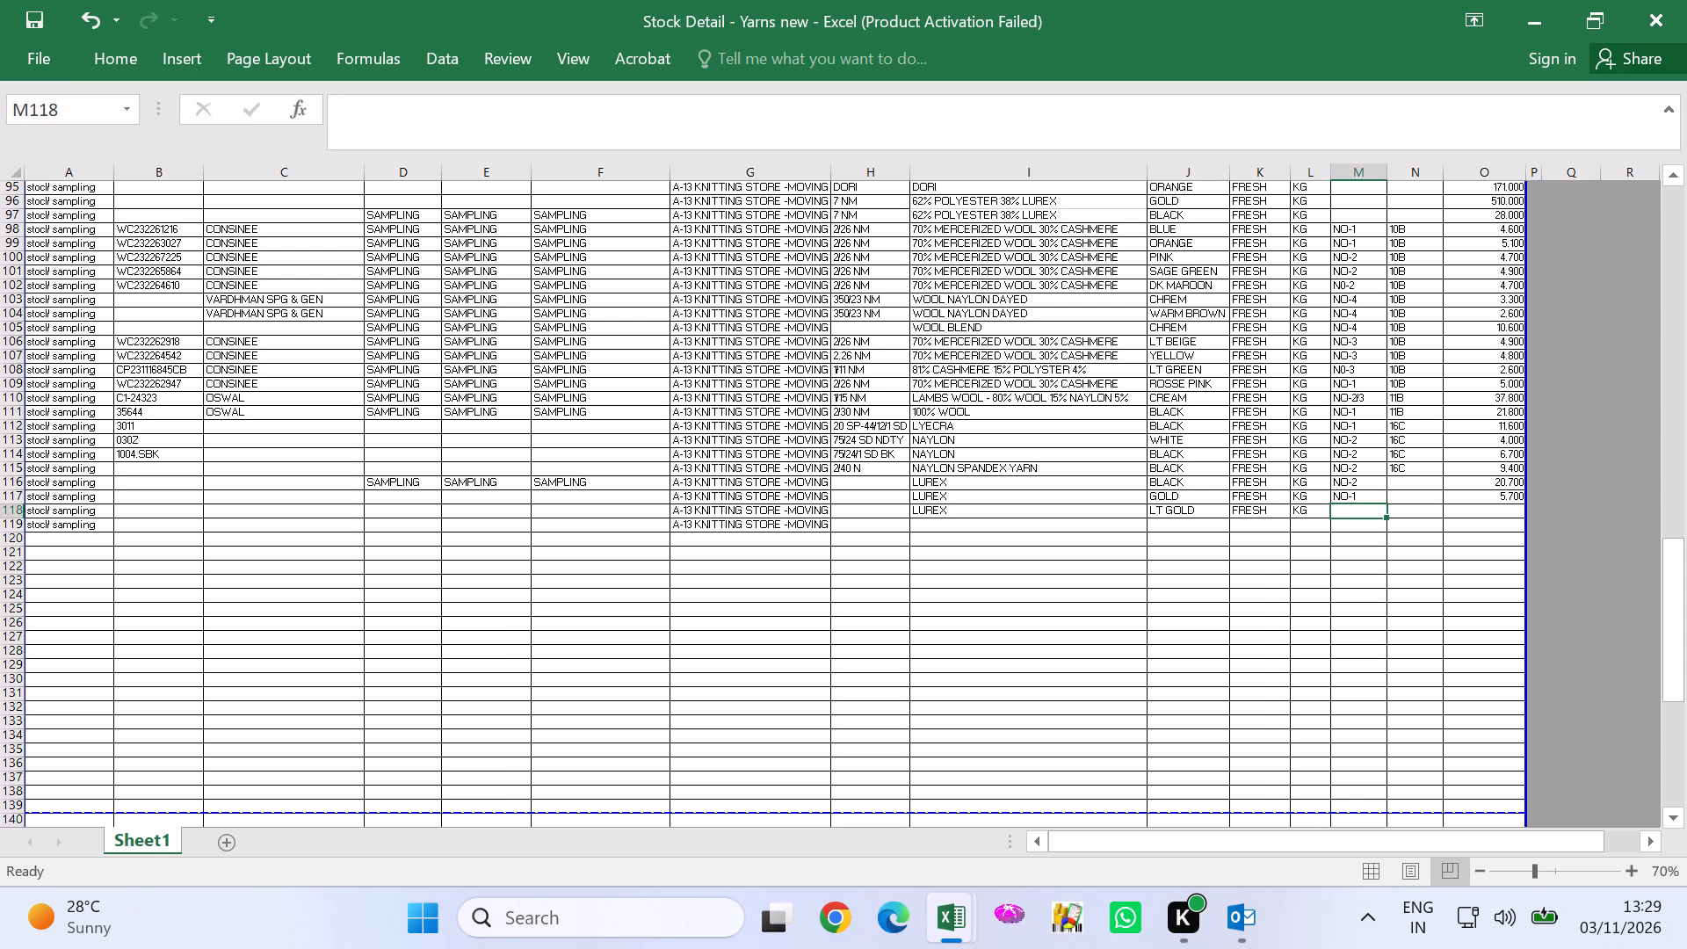
pyautogui.write('NO-')
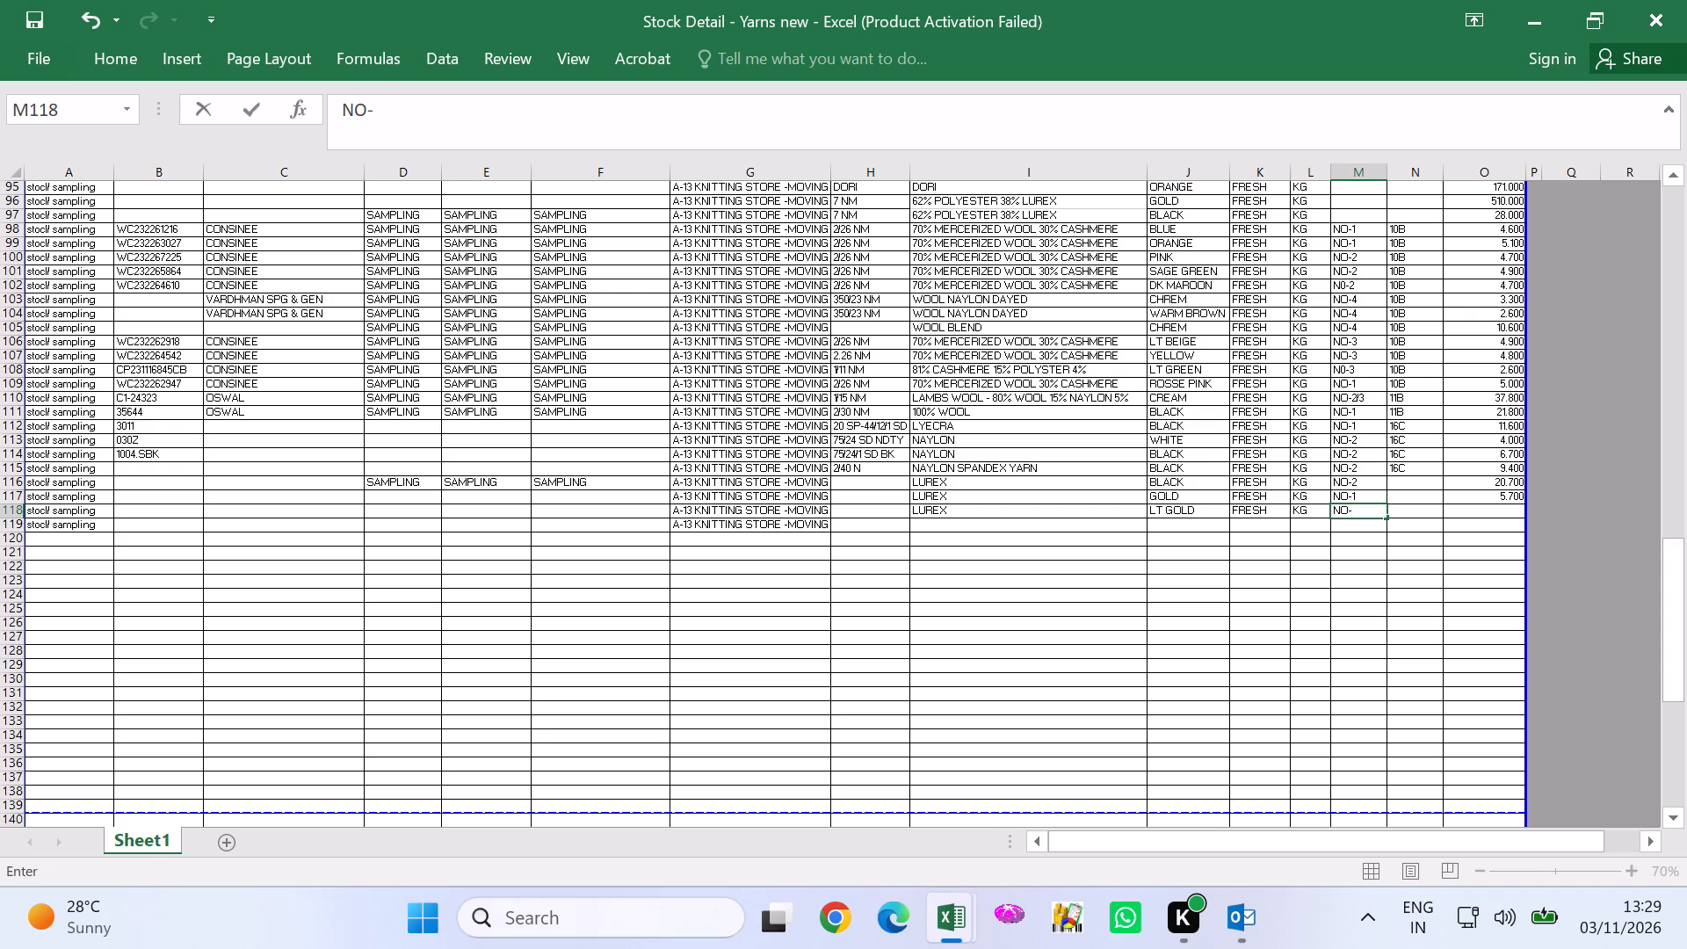
pyautogui.press('1')
pyautogui.press('Tab')
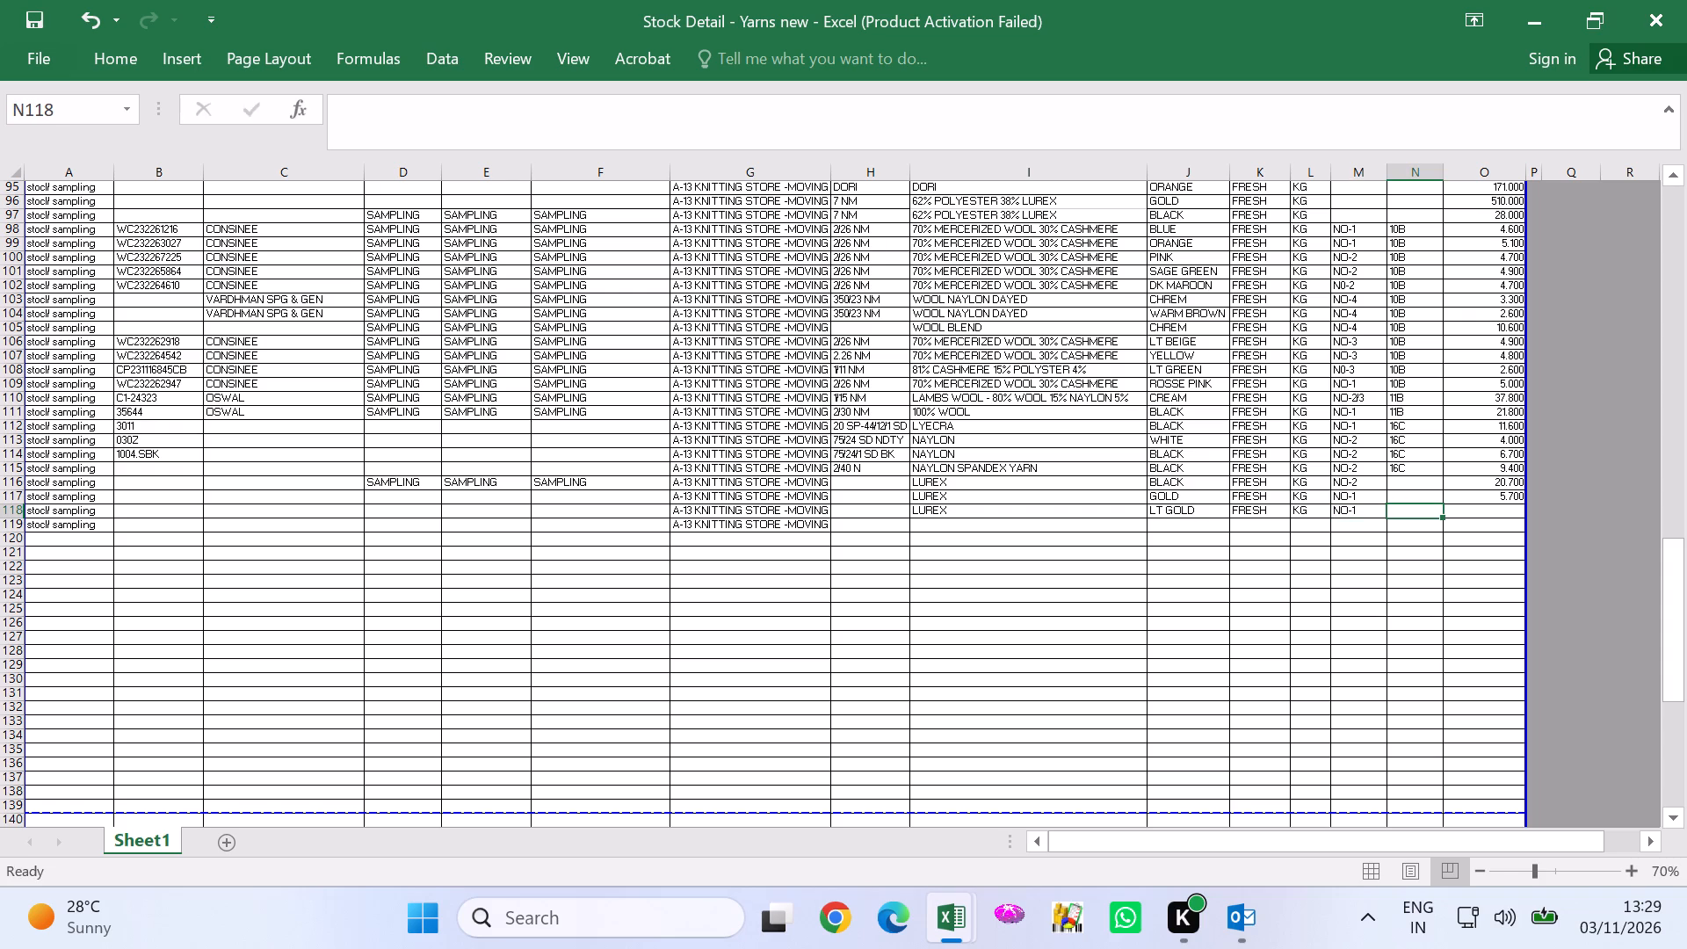
pyautogui.press('Tab')
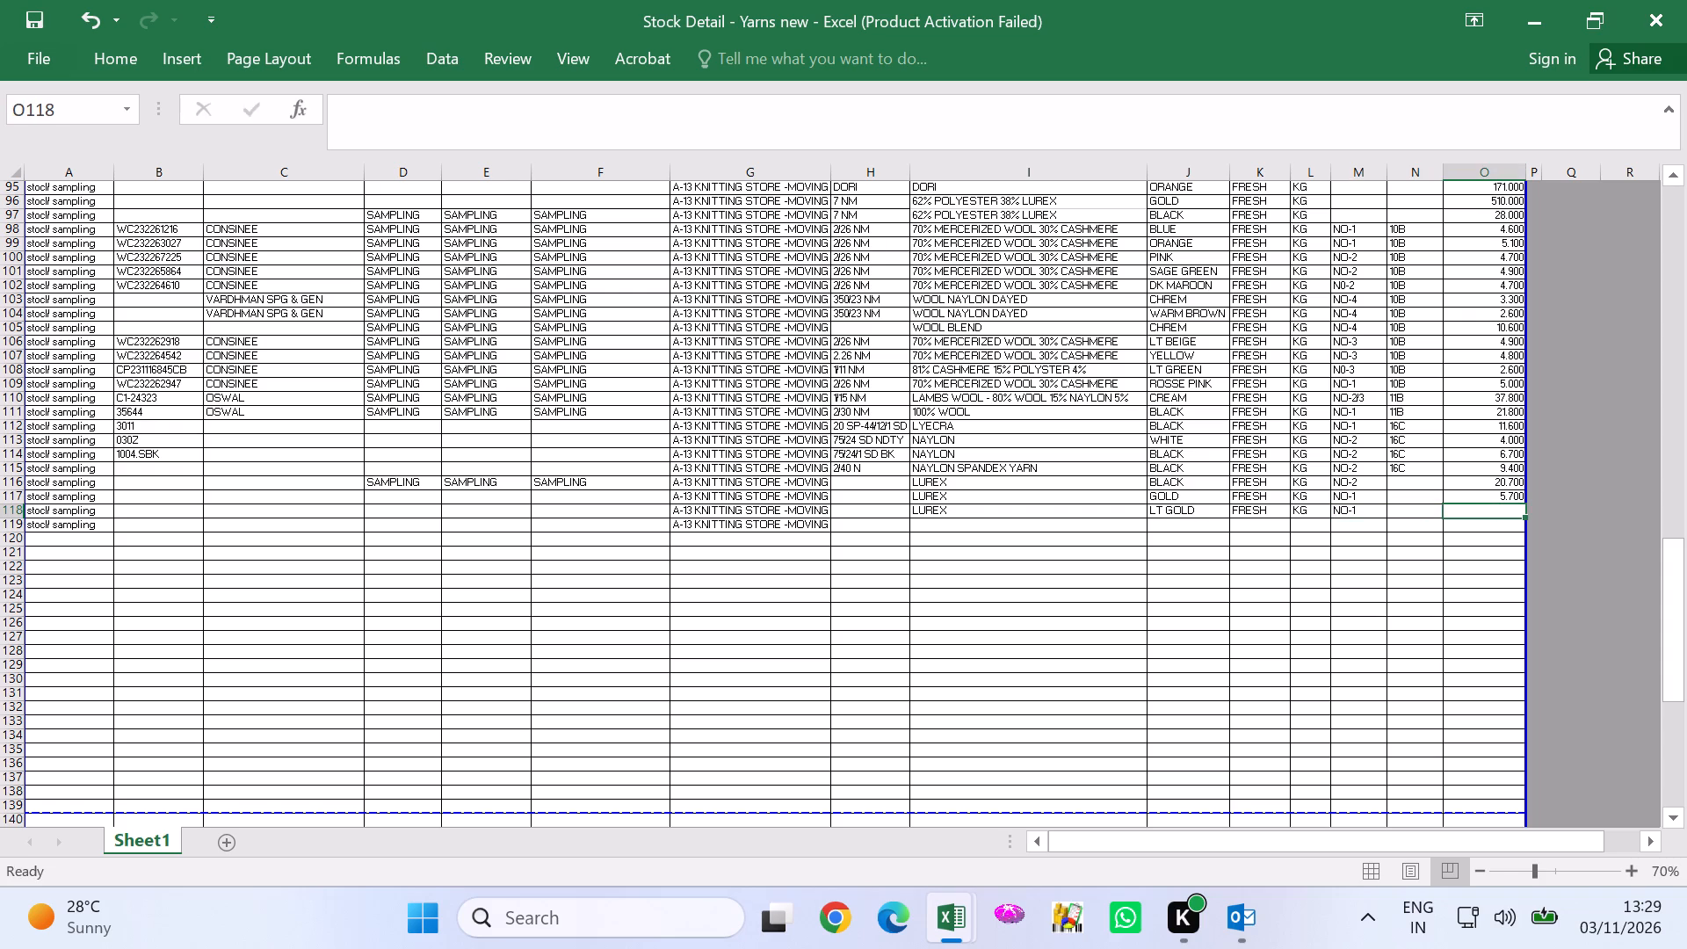
pyautogui.press('1')
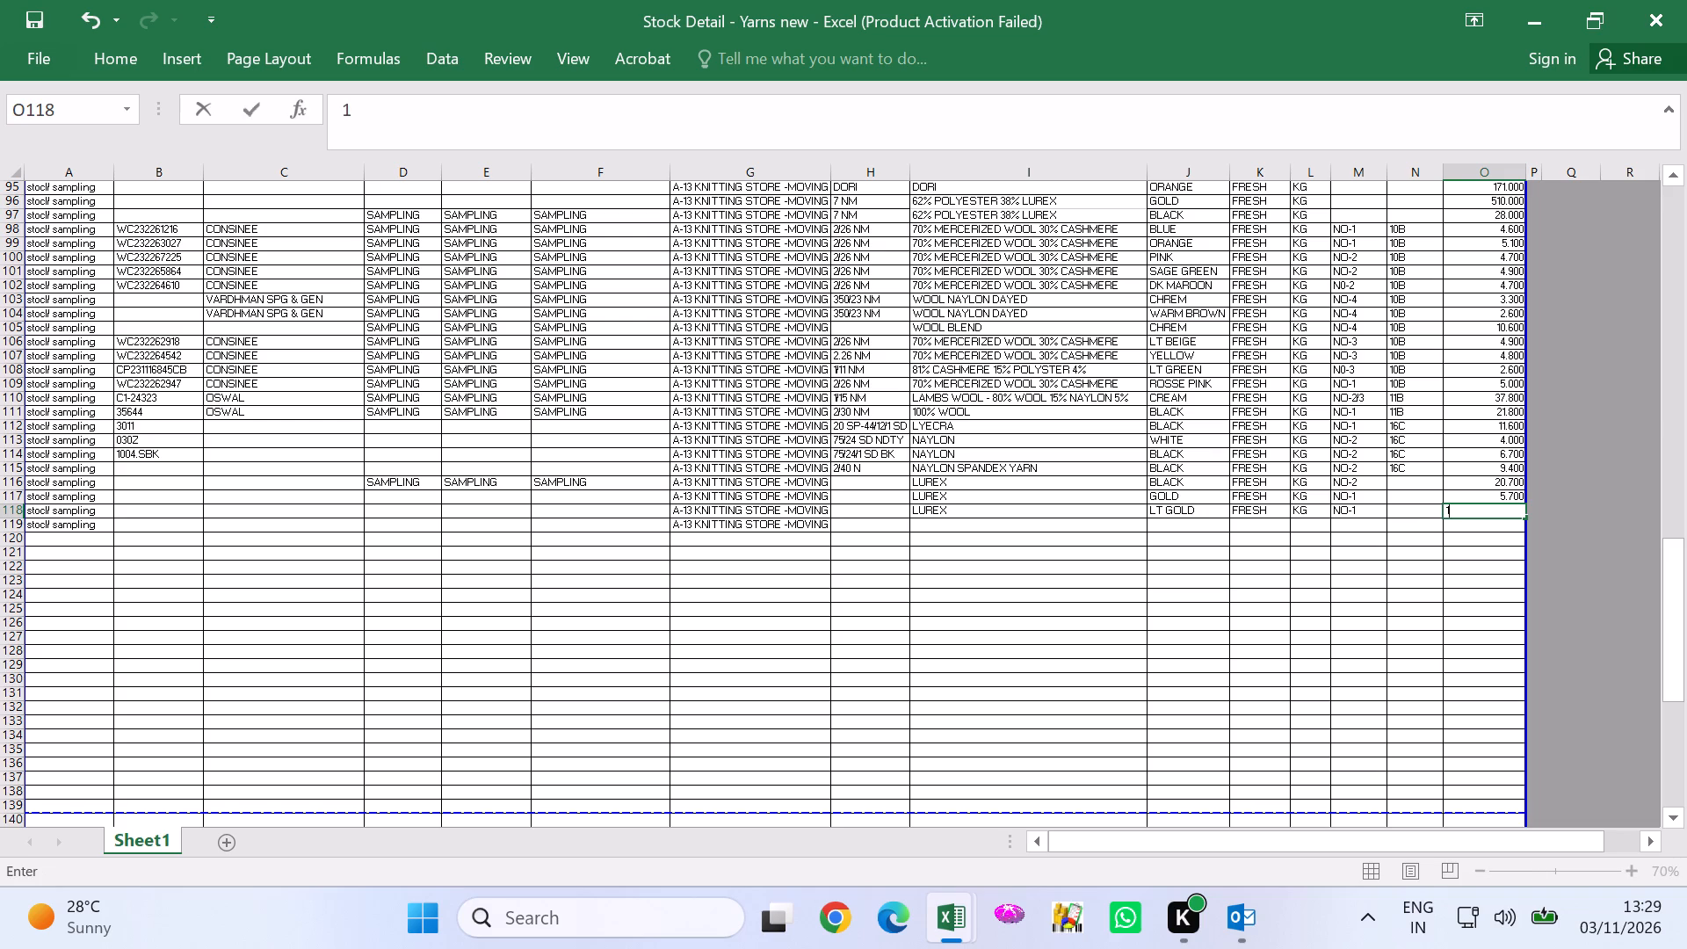
pyautogui.press('.')
pyautogui.write('900')
pyautogui.press('Tab')
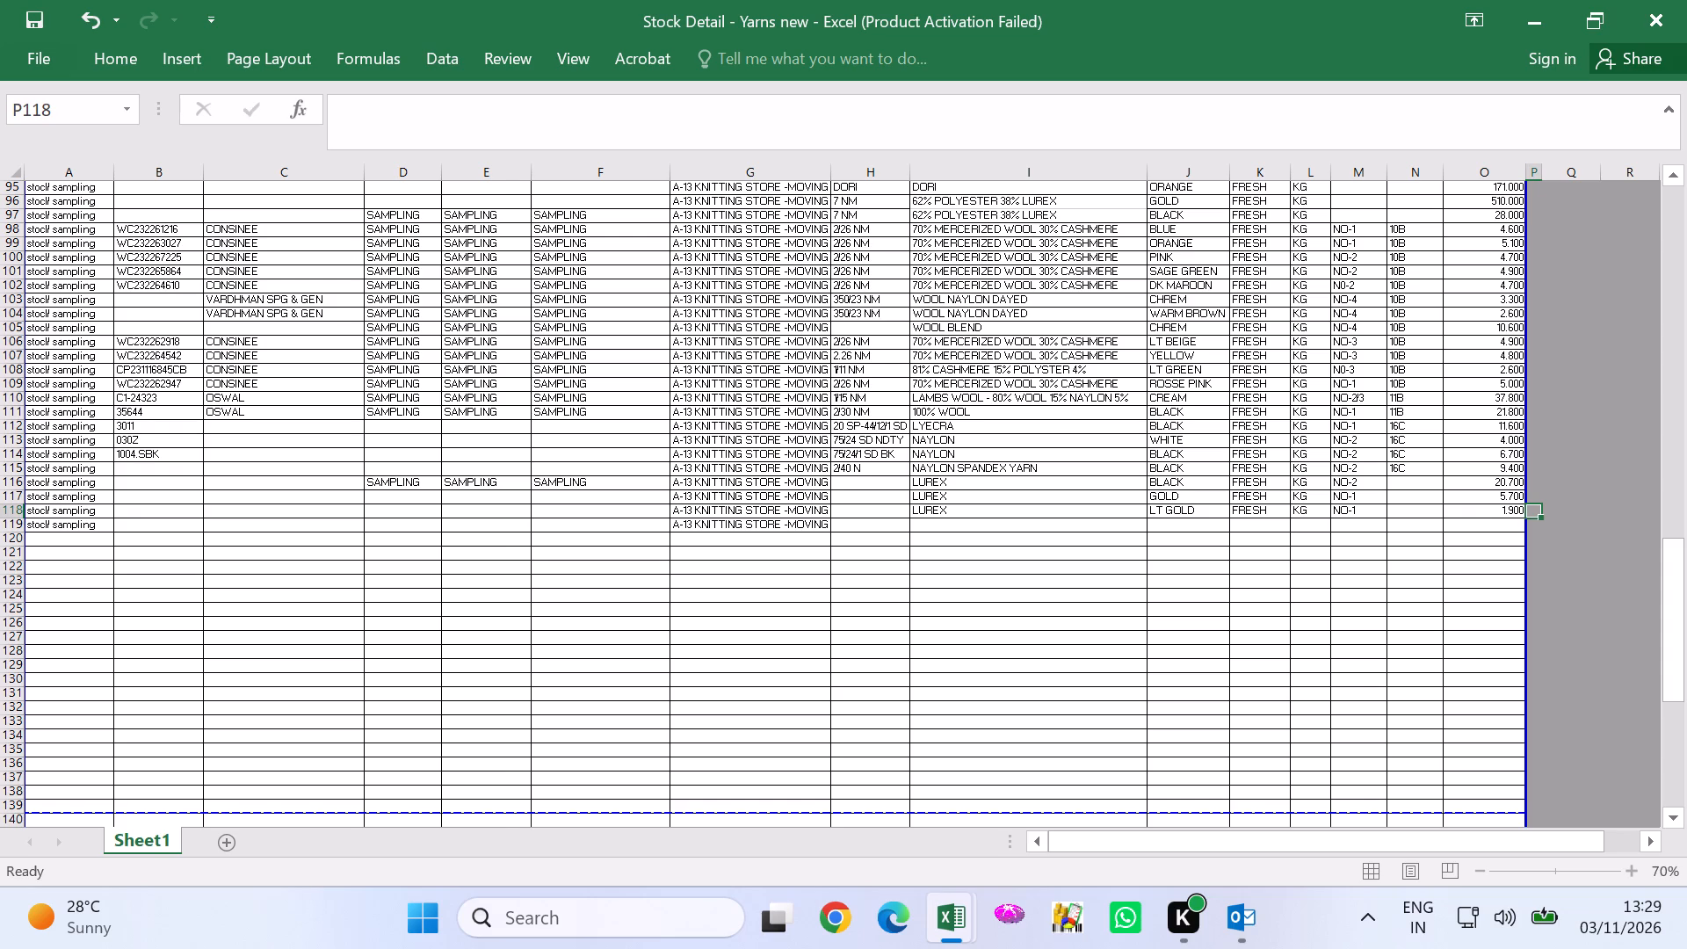
# Enter LUREX as the yarn description in I119 and SILVER as its colour in J119.
pyautogui.click(952, 519)
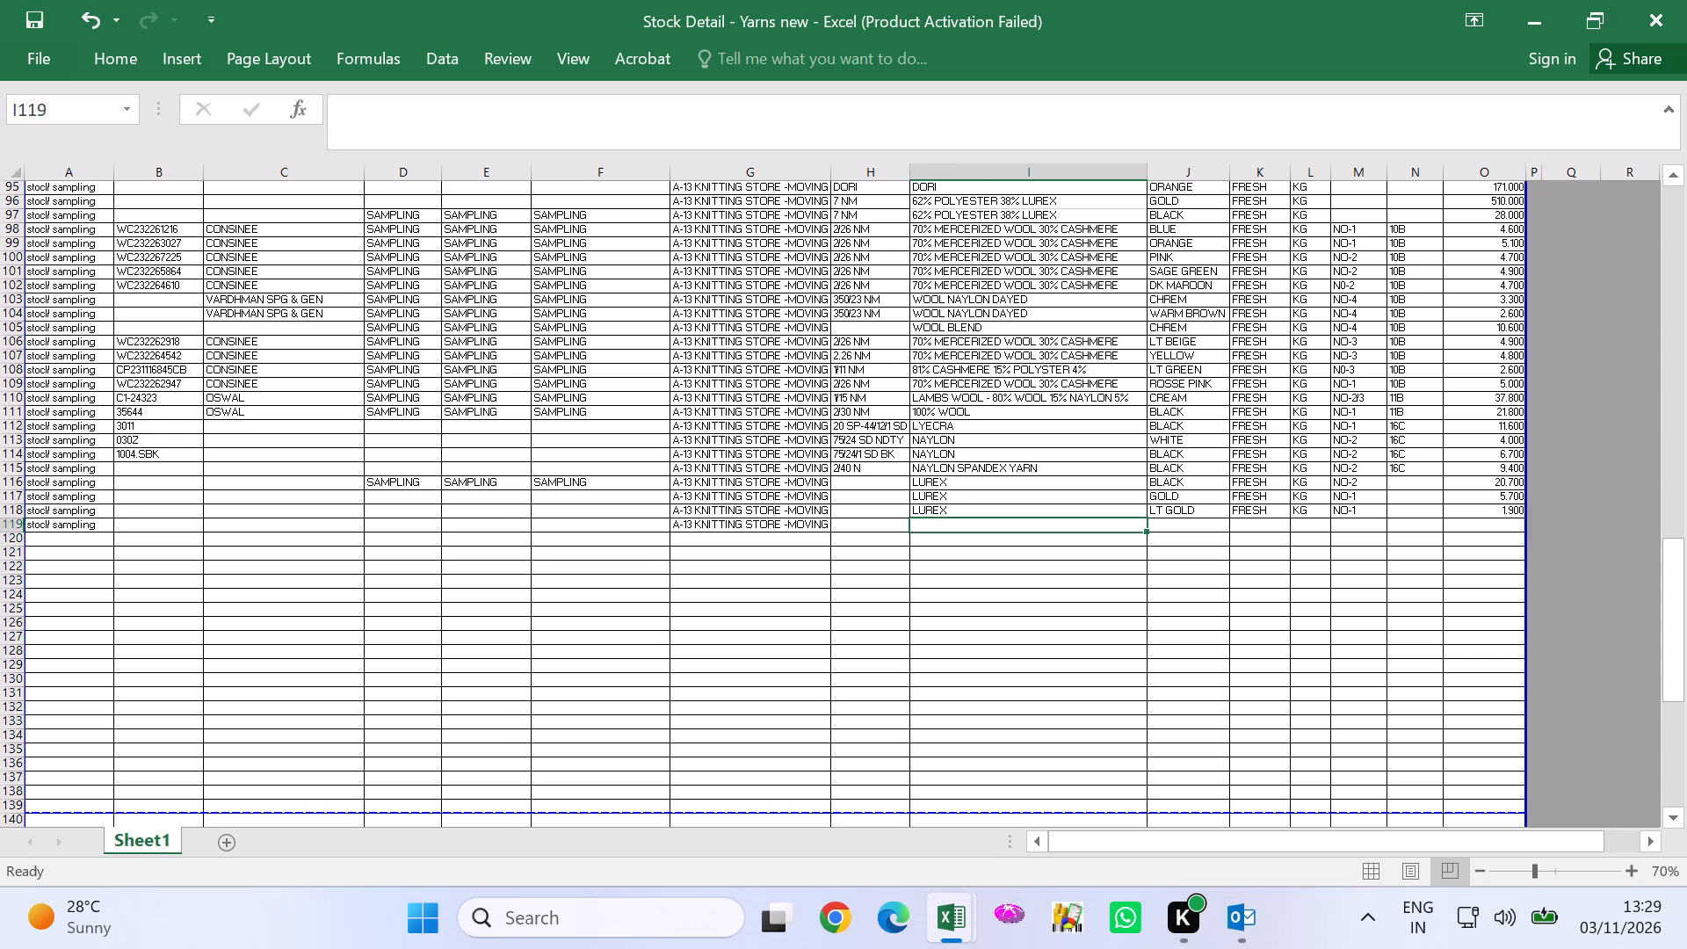
pyautogui.write('LU')
pyautogui.press('Tab')
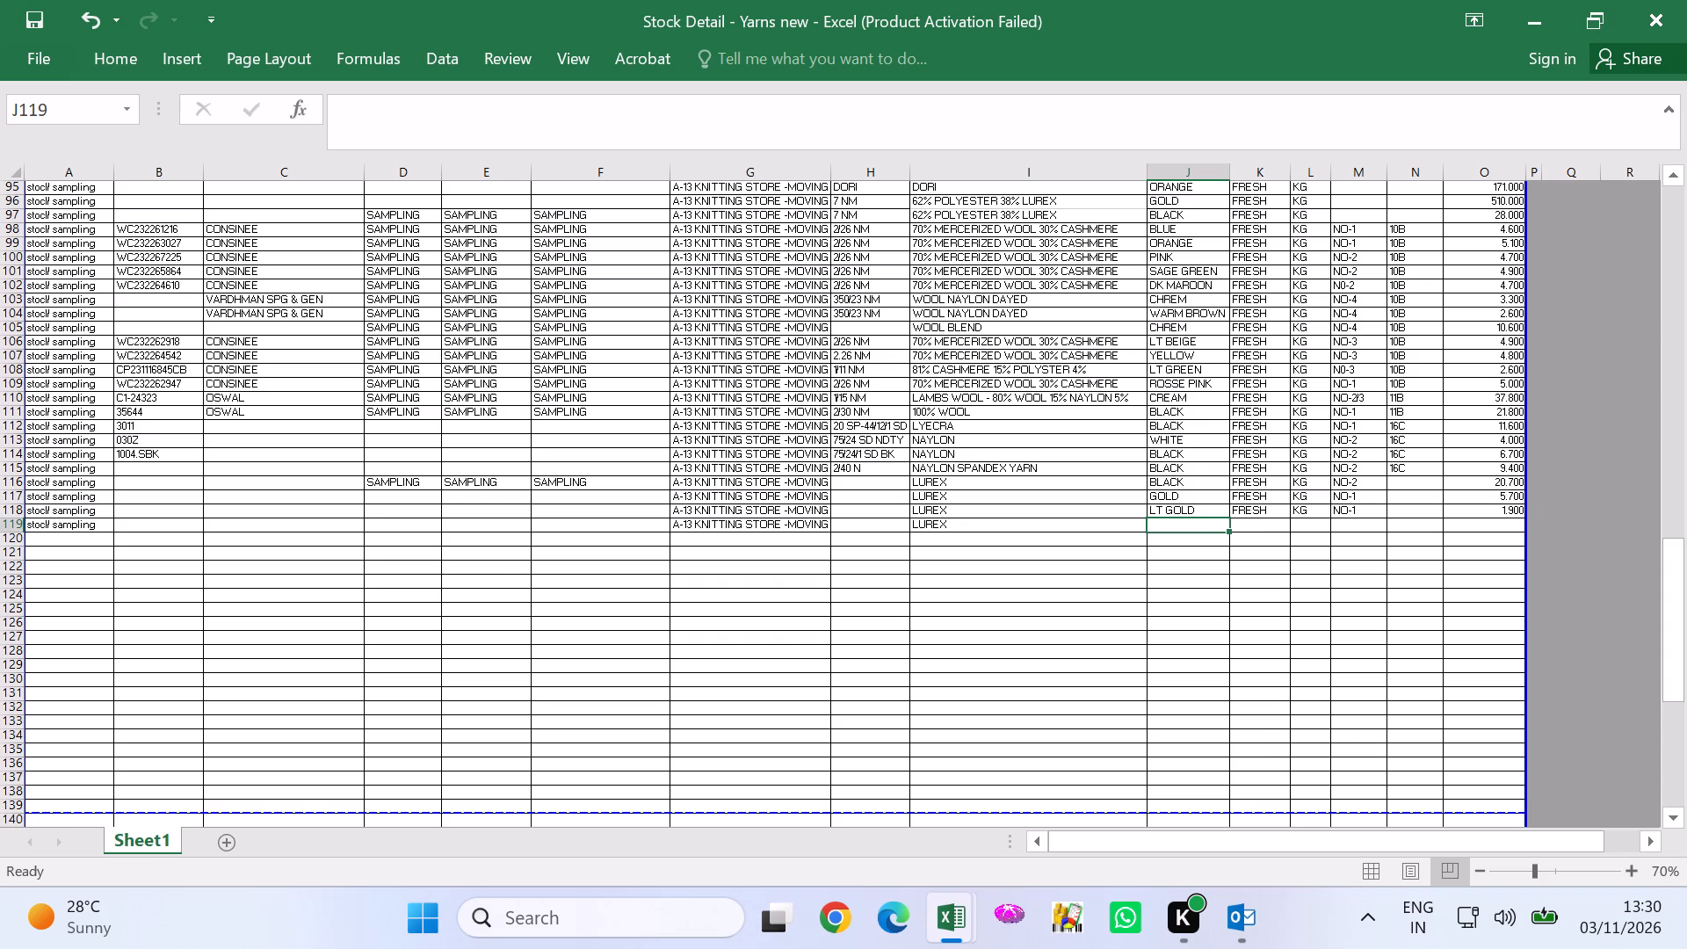
pyautogui.write('SIL')
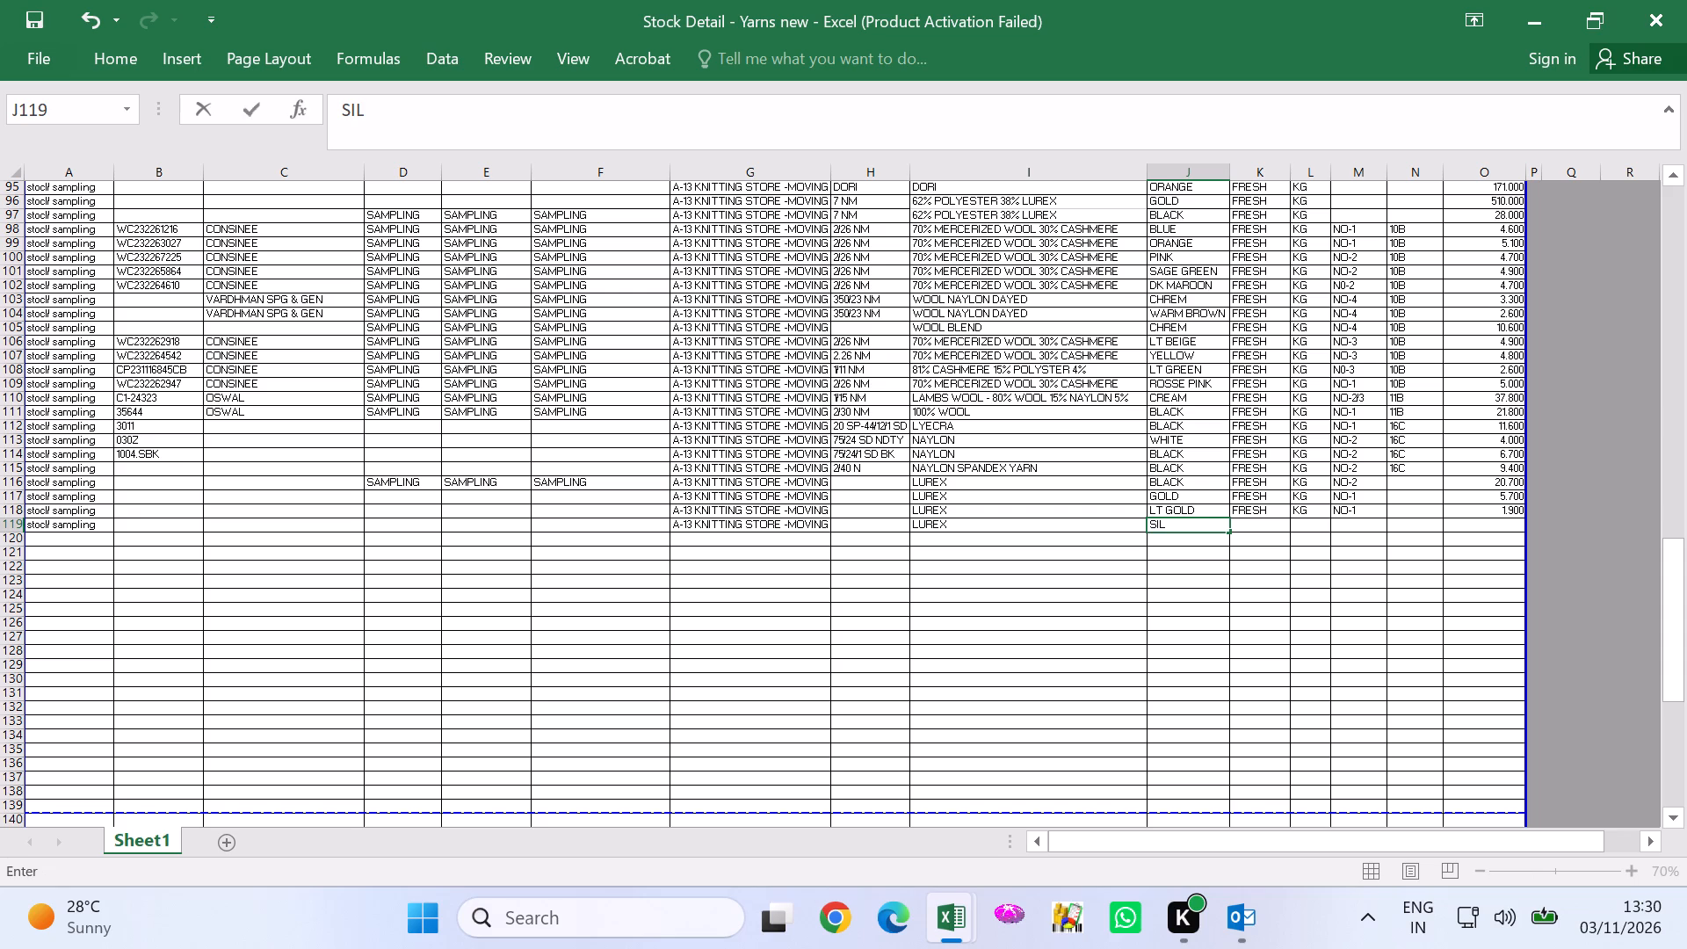
pyautogui.write('VER')
pyautogui.press('Tab')
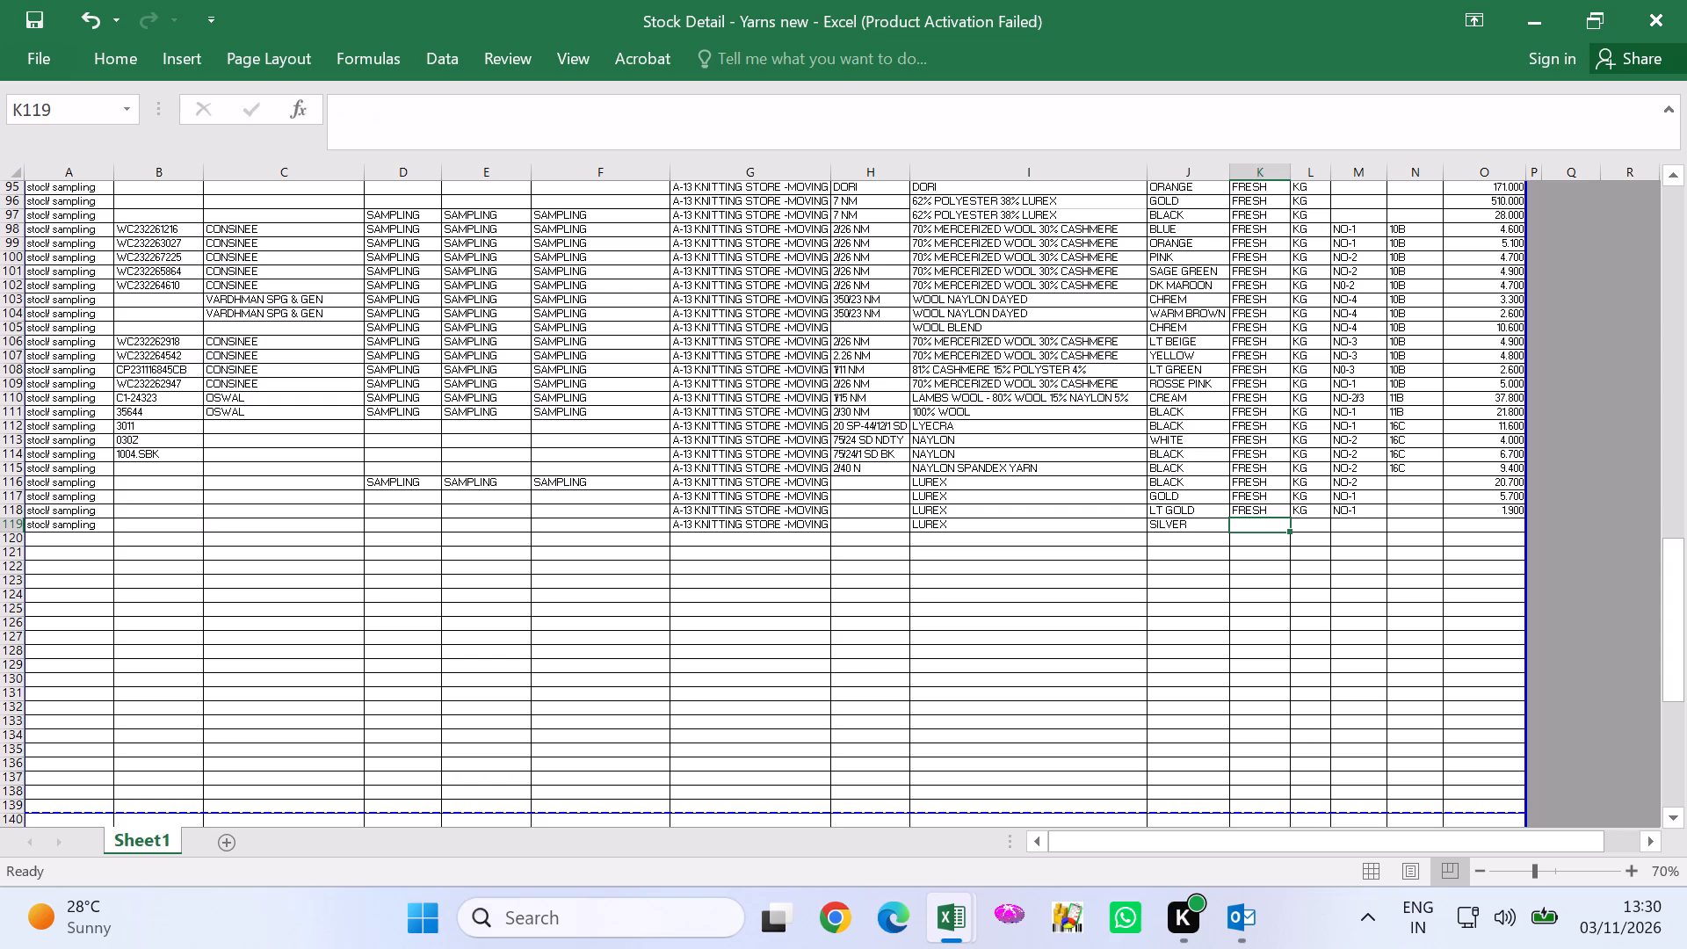
# Complete row 119 with FRESH in K, KG in L, NO-1 in M and quantity 2.600 in O, leaving N blank.
pyautogui.press('f')
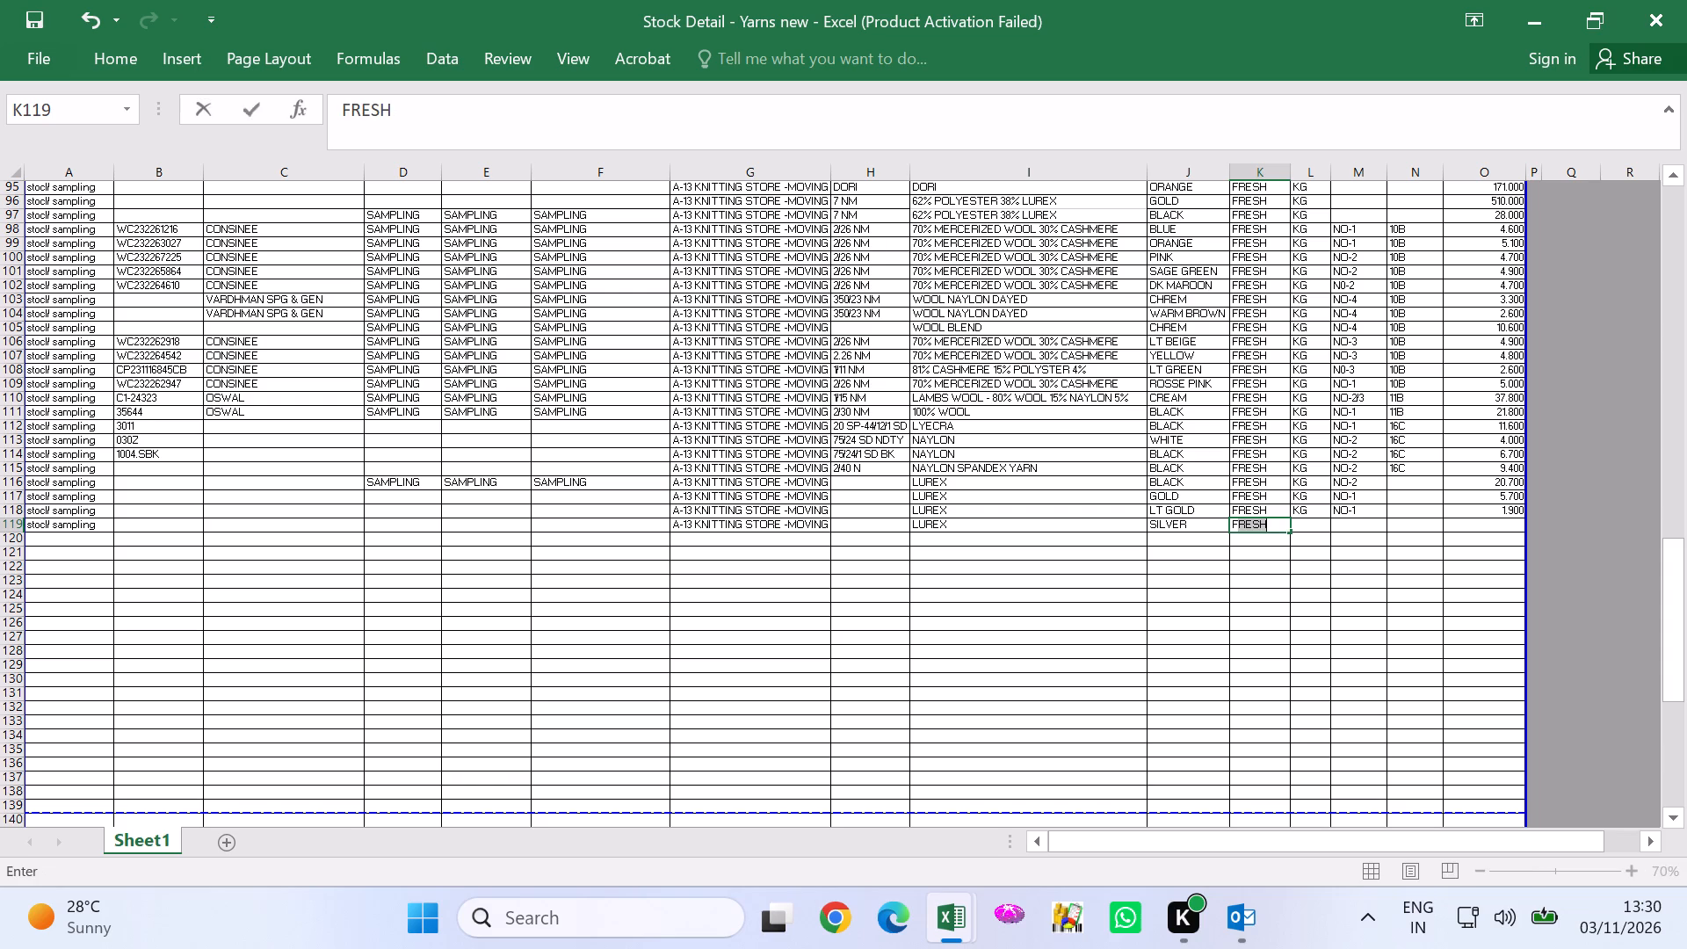
pyautogui.press('Tab')
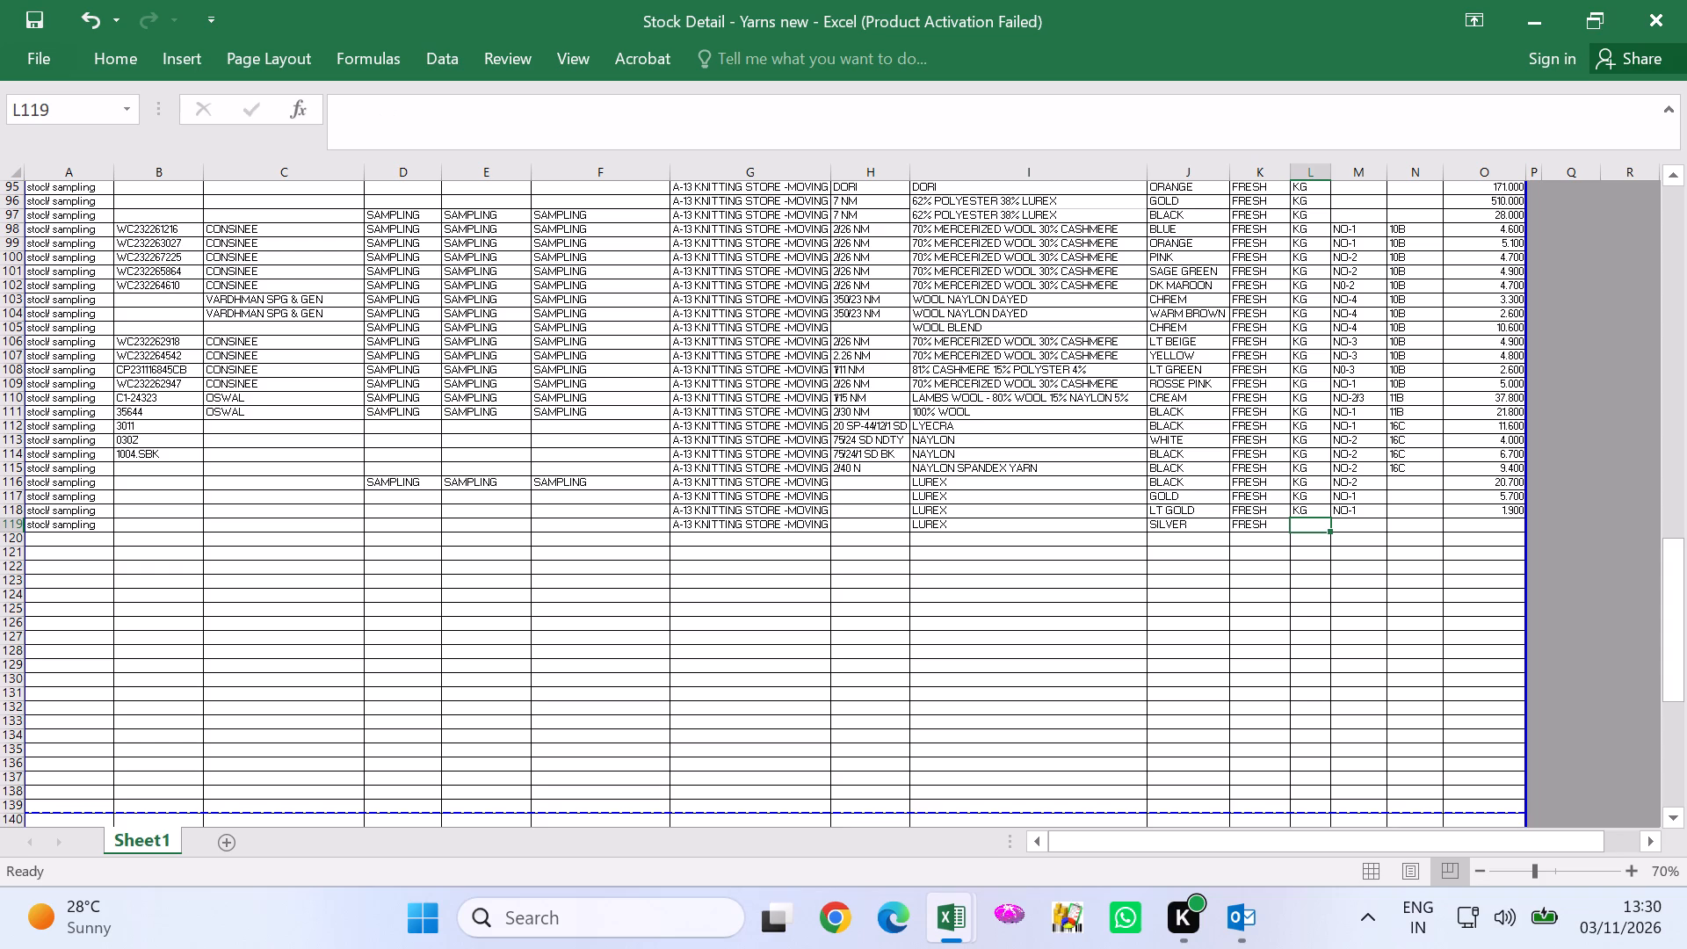
pyautogui.press('k')
pyautogui.press('Tab')
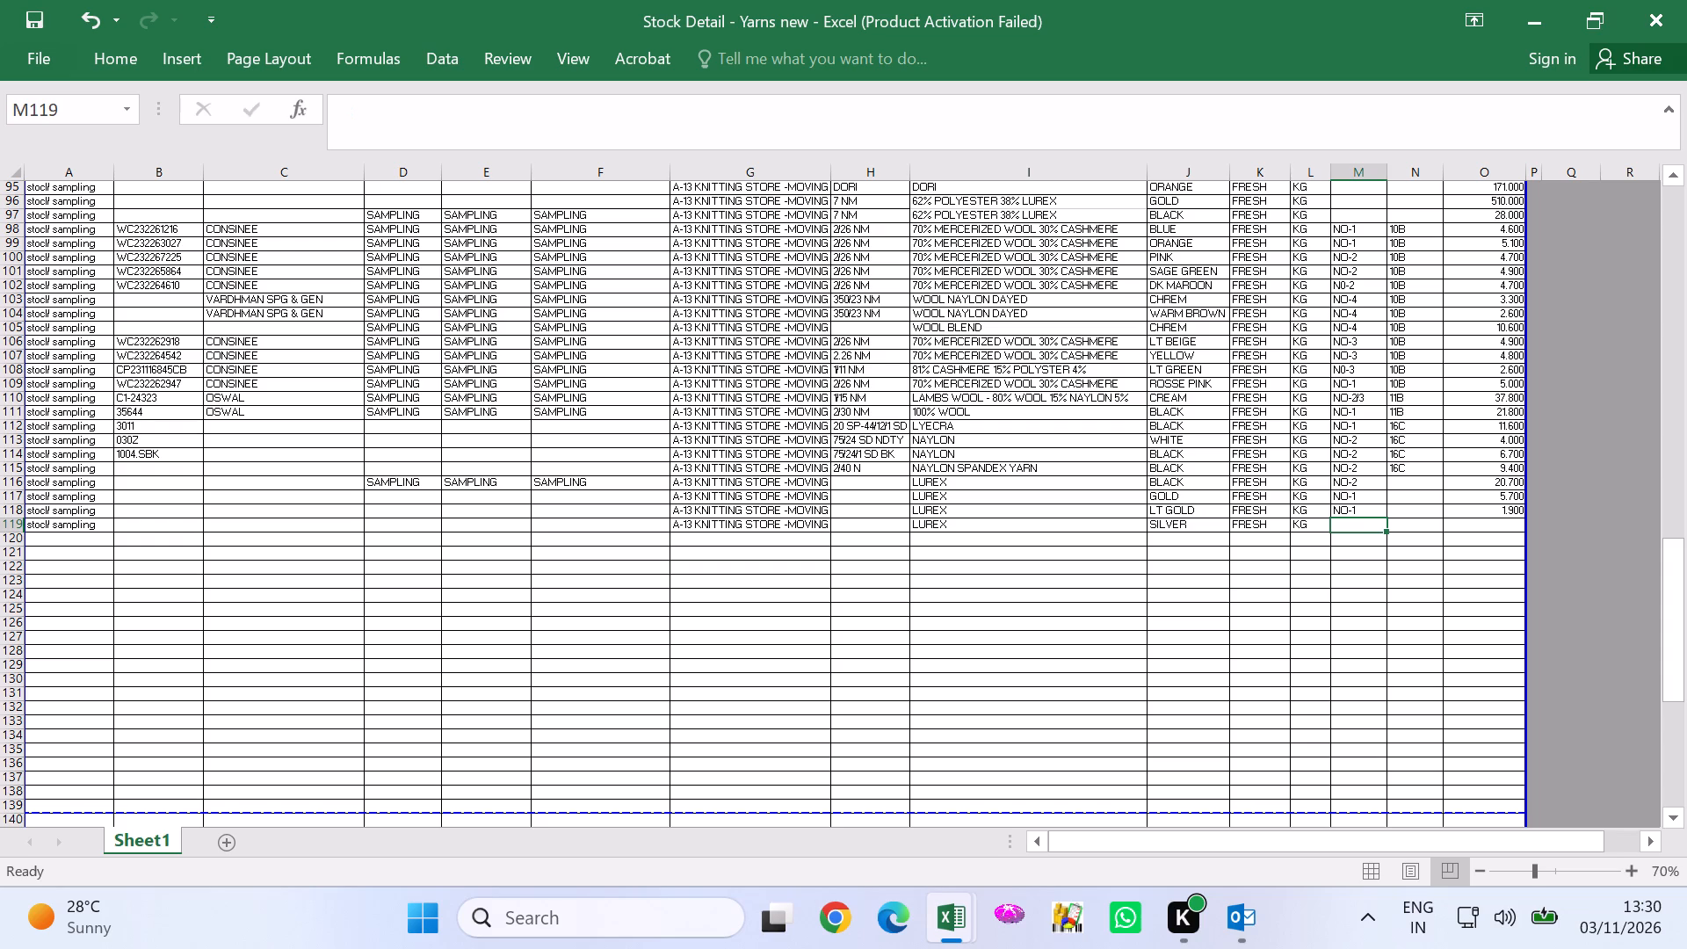
pyautogui.write('N0')
pyautogui.press('Delete')
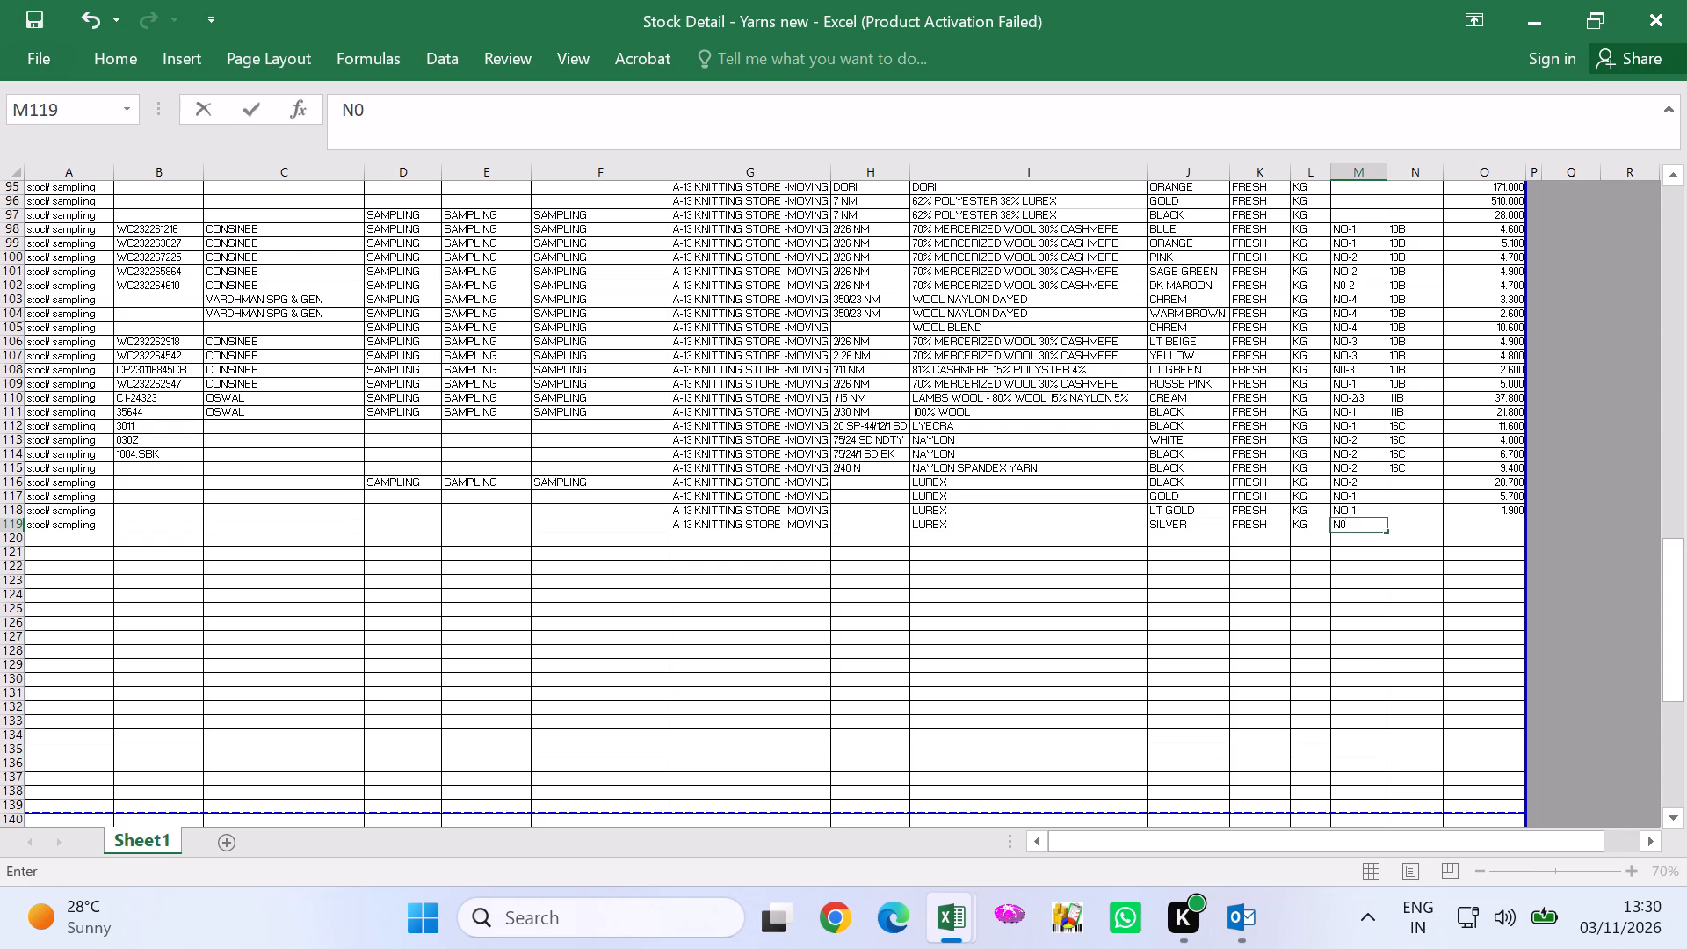
pyautogui.press('BackSpace')
pyautogui.press('o')
pyautogui.press('-')
pyautogui.press('1')
pyautogui.press('Tab')
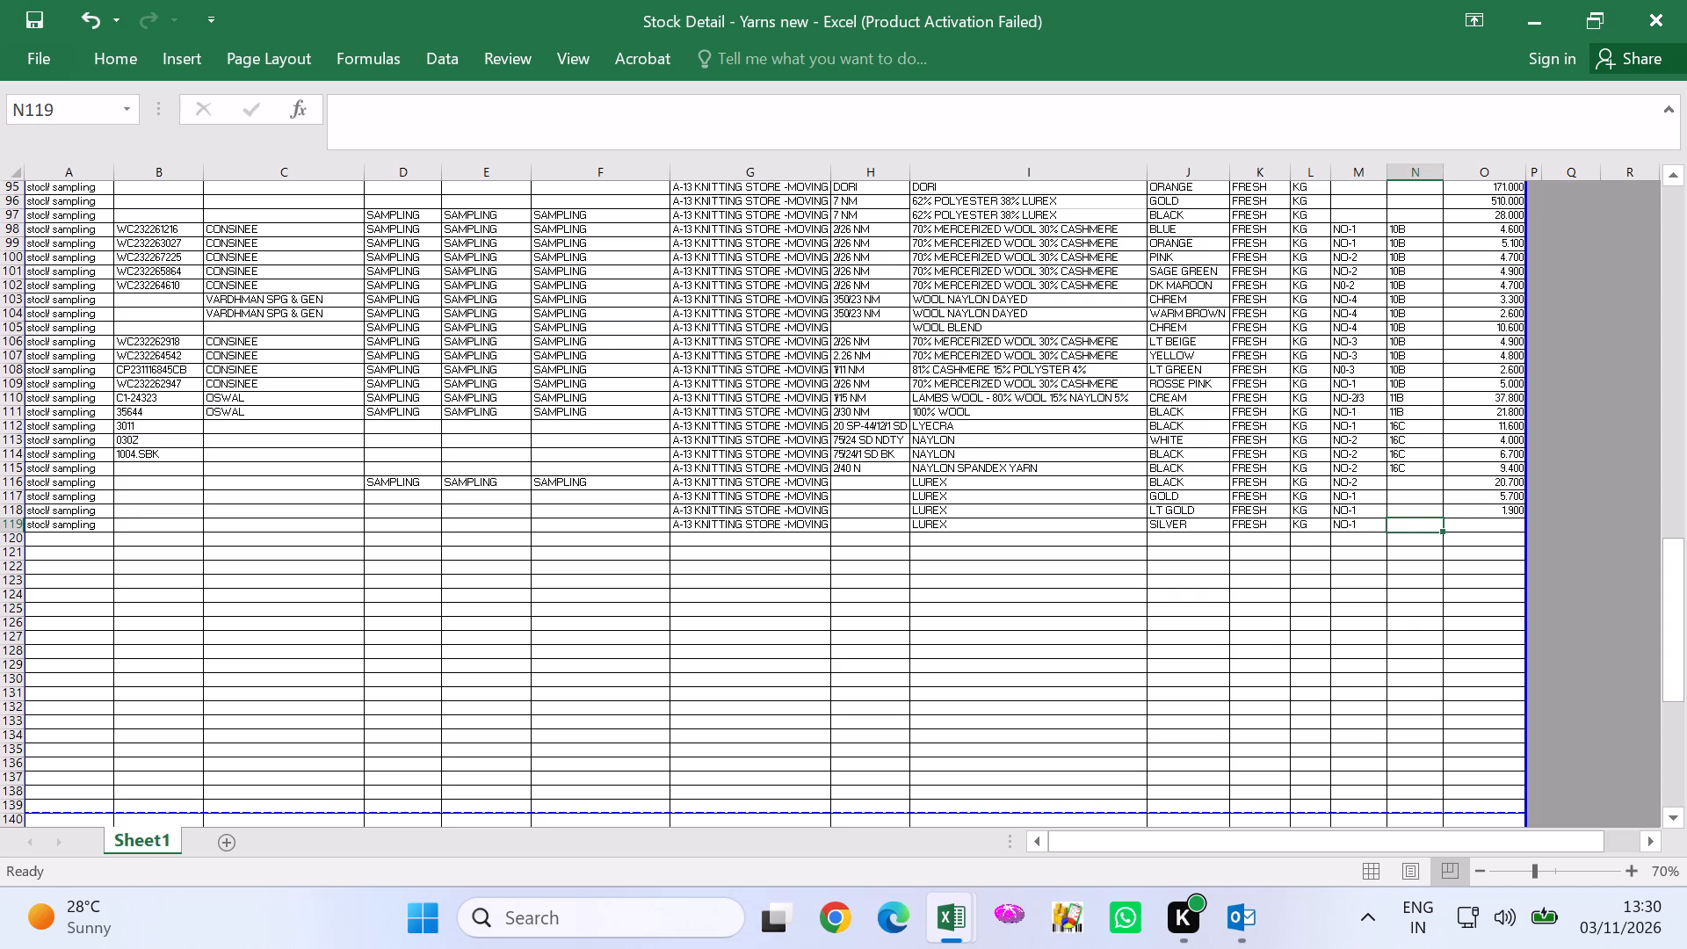
pyautogui.press('Tab')
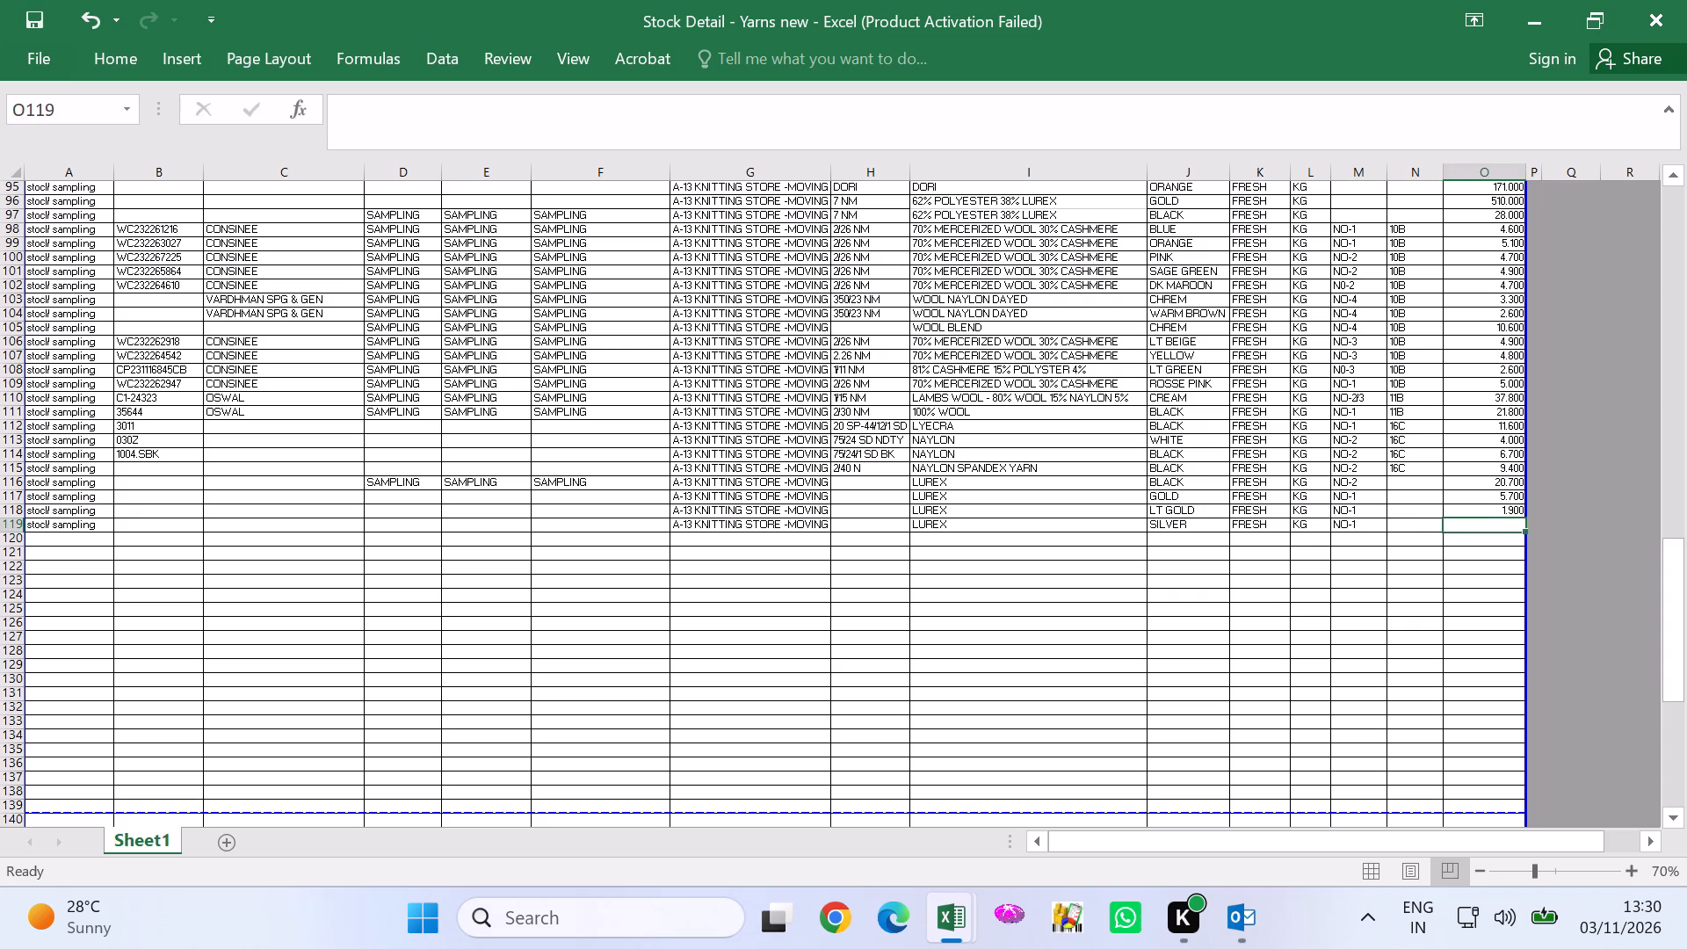
pyautogui.write('2.')
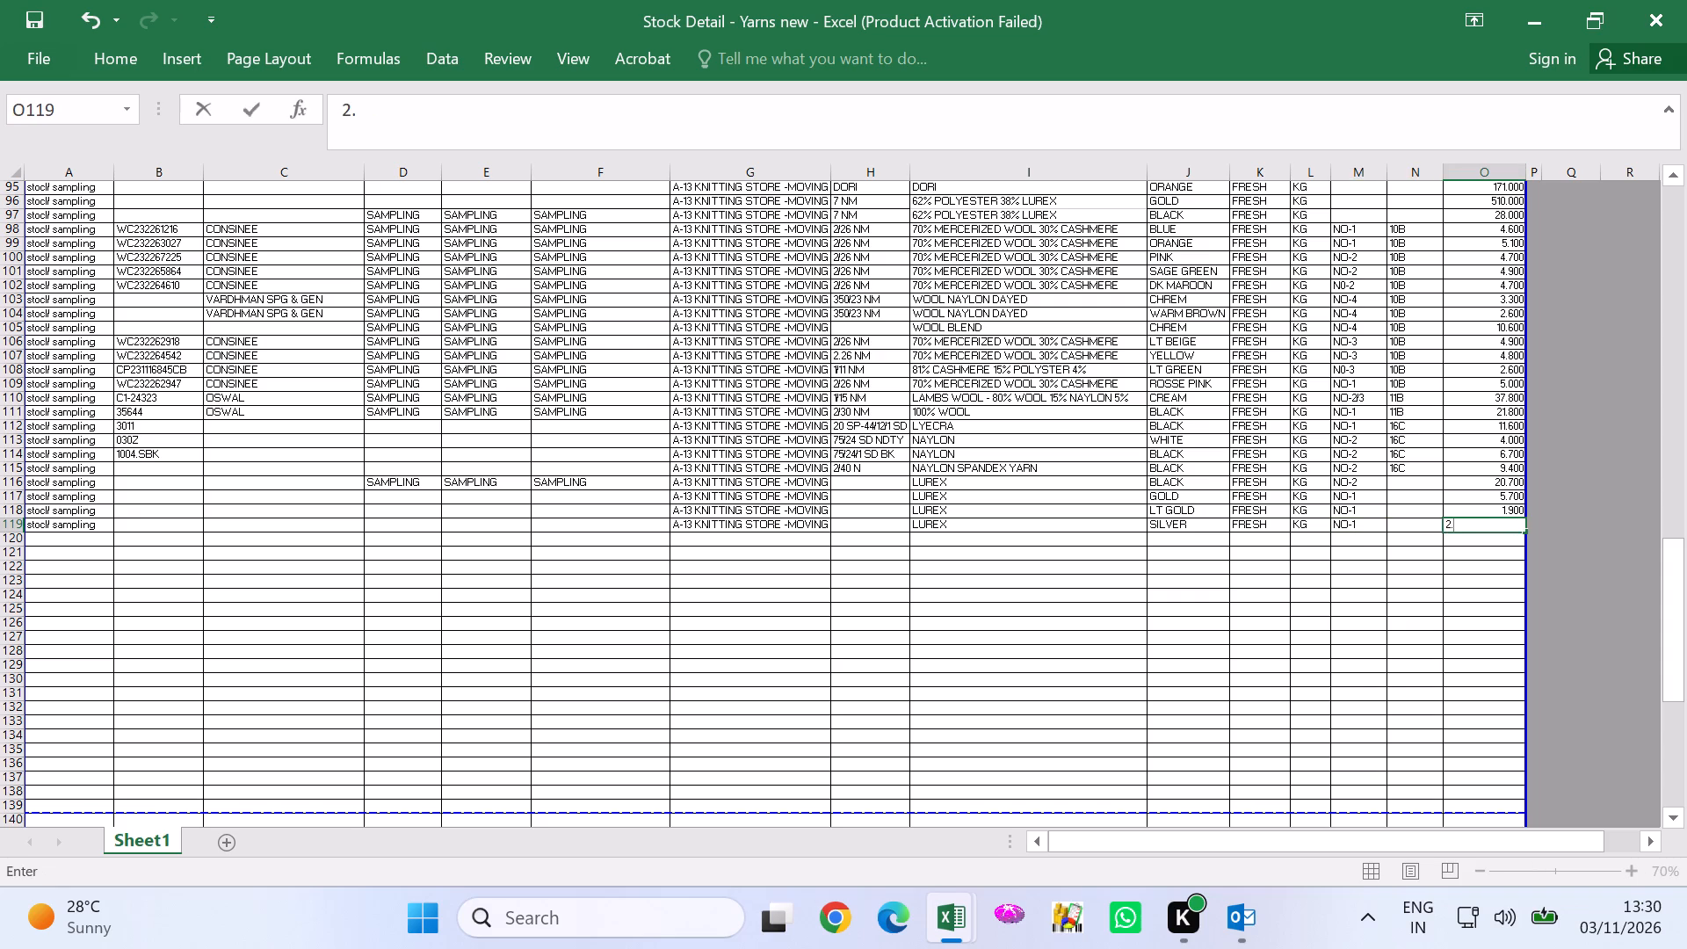
pyautogui.write('600')
pyautogui.press('Tab')
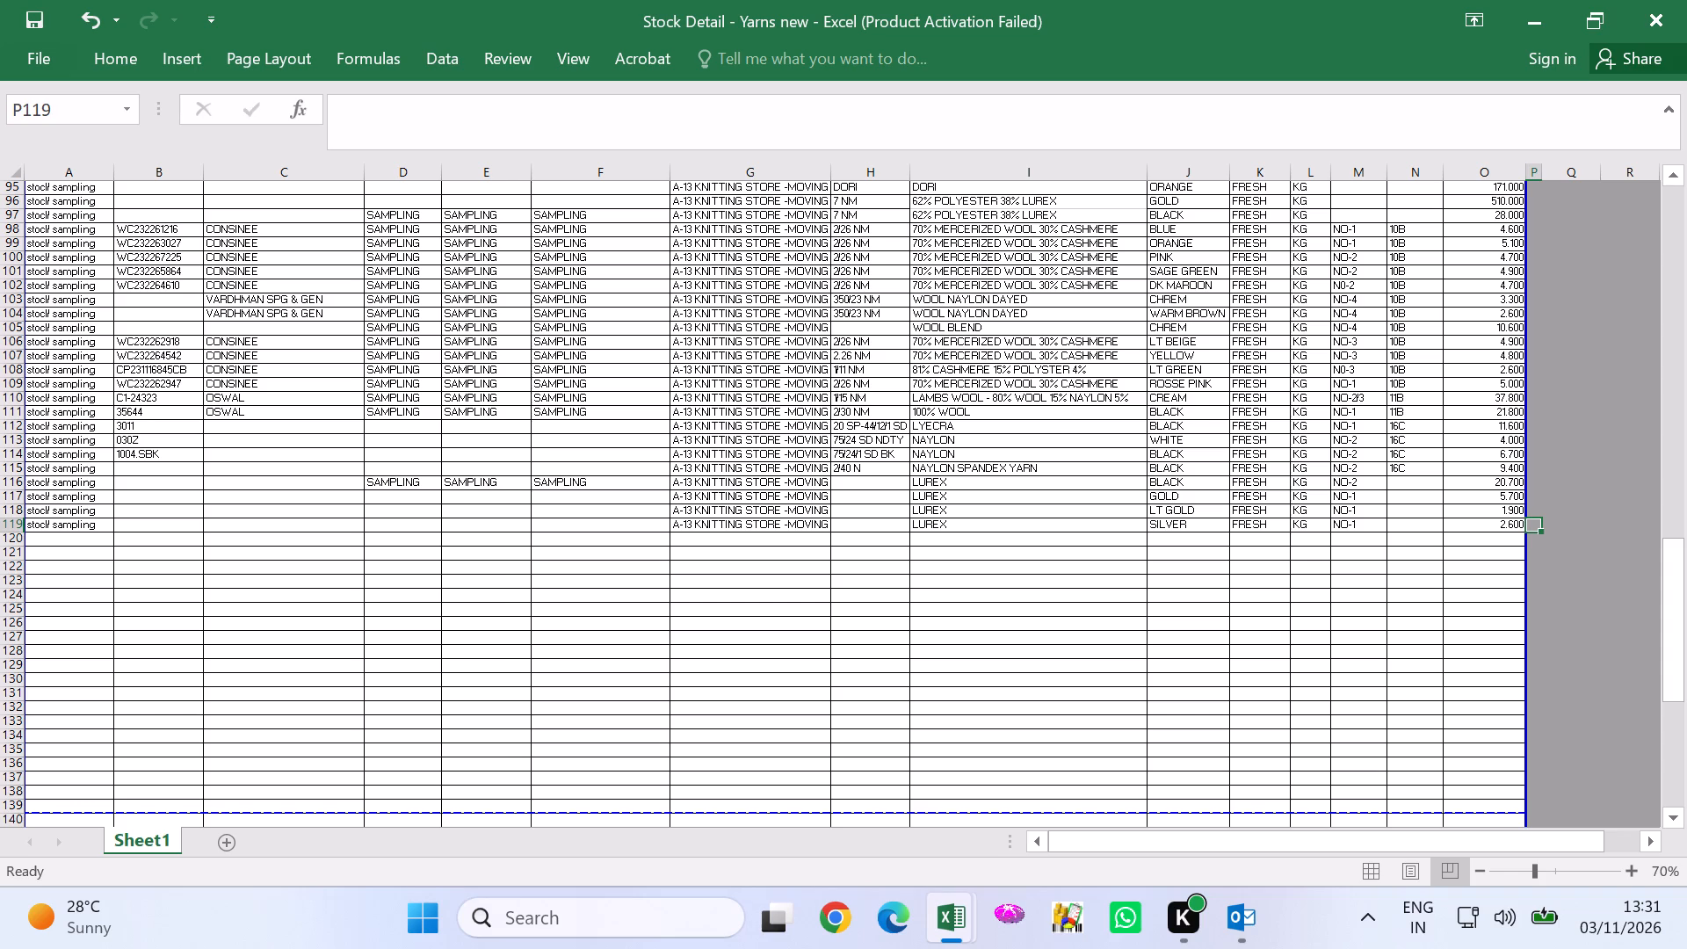
# Fill the stocl/ sampling entry from A119 down through A122.
pyautogui.moveTo(76, 535); pyautogui.dragTo(83, 534)
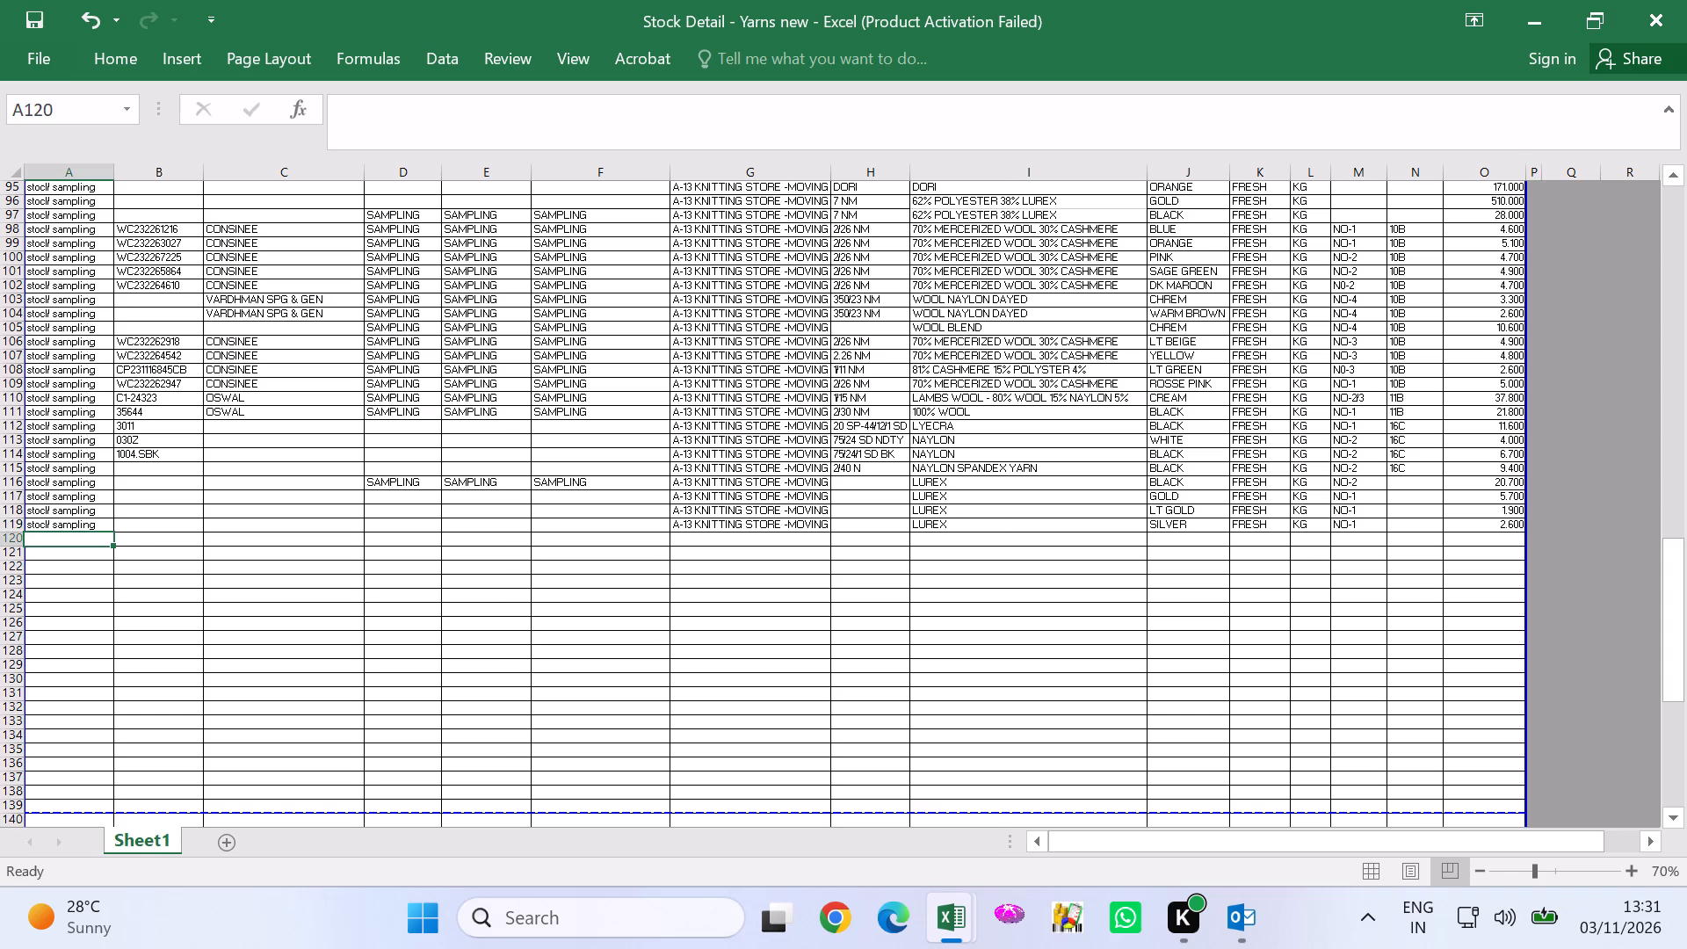
pyautogui.moveTo(83, 534); pyautogui.dragTo(87, 528)
pyautogui.click(87, 528)
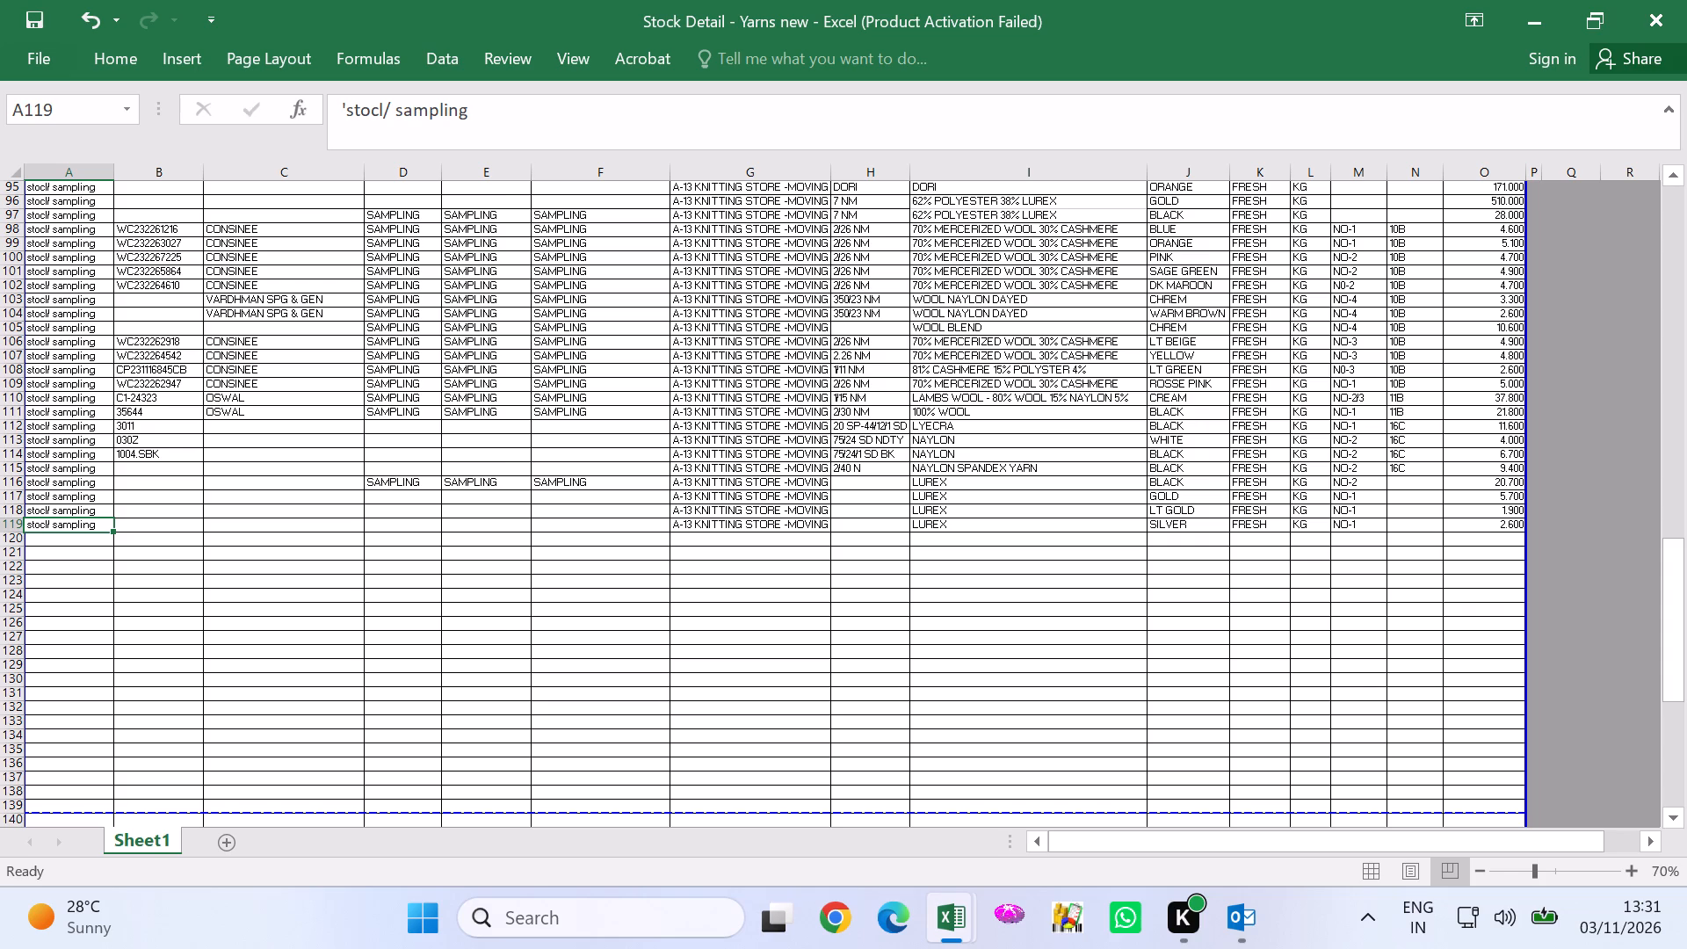
pyautogui.moveTo(108, 529); pyautogui.dragTo(108, 557)
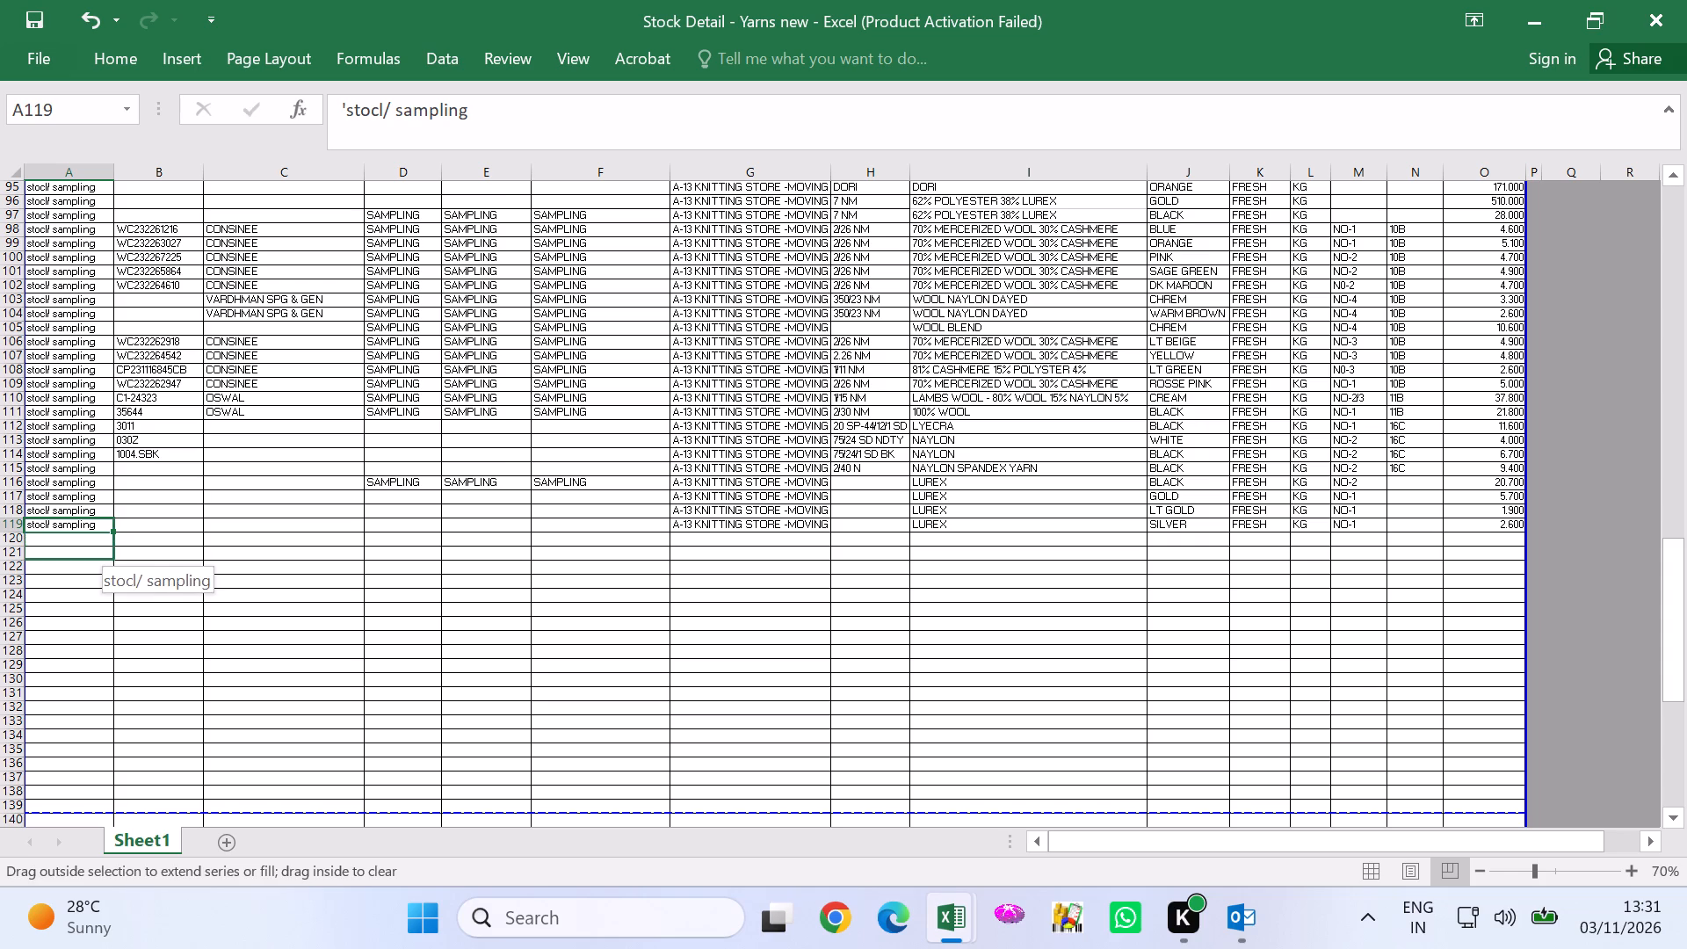
pyautogui.moveTo(108, 557); pyautogui.dragTo(108, 576)
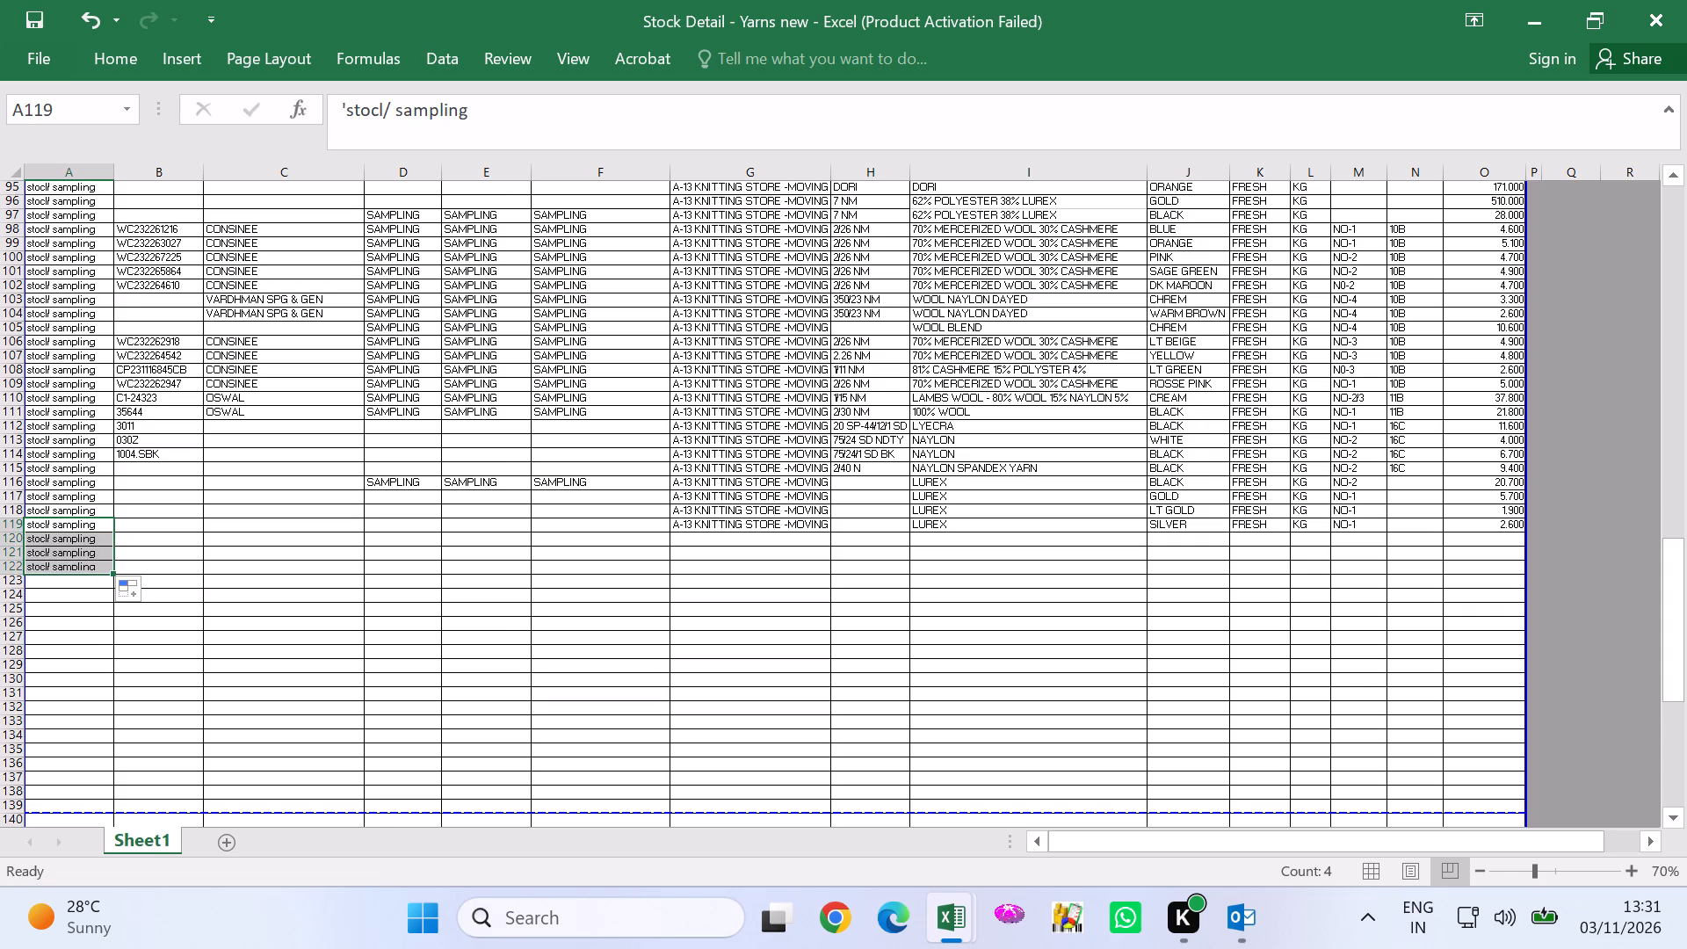
# Fill the A-13 KNITTING STORE -MOVING entry from G119 down through G122.
pyautogui.click(384, 575)
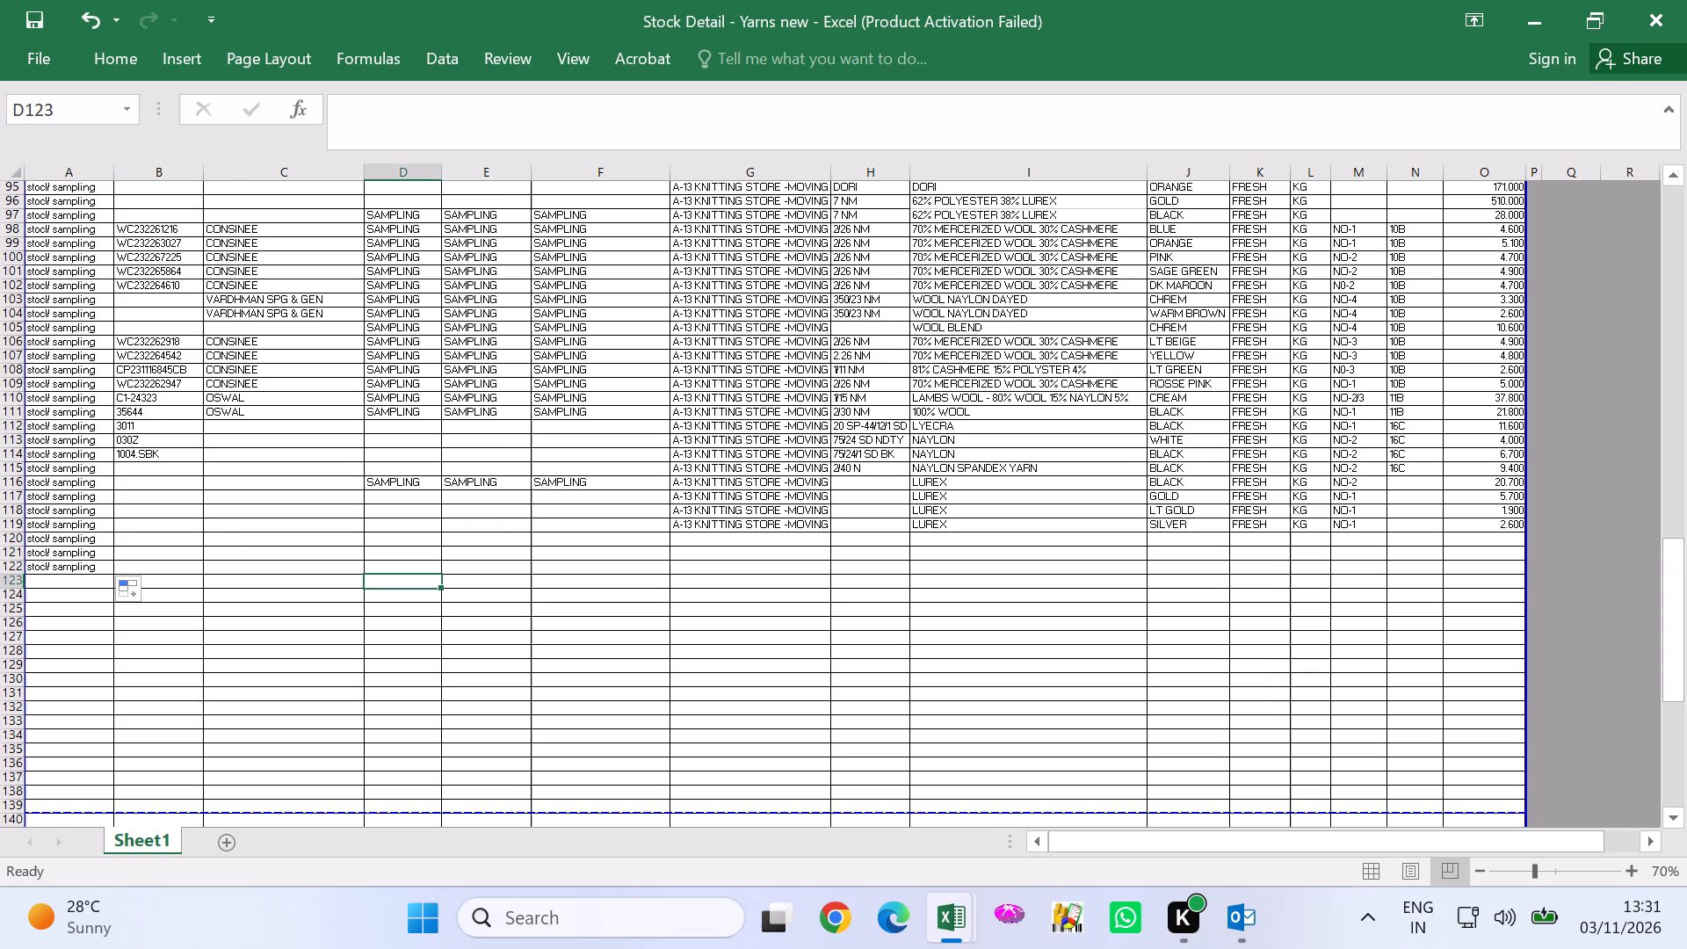
pyautogui.click(729, 539)
pyautogui.click(812, 524)
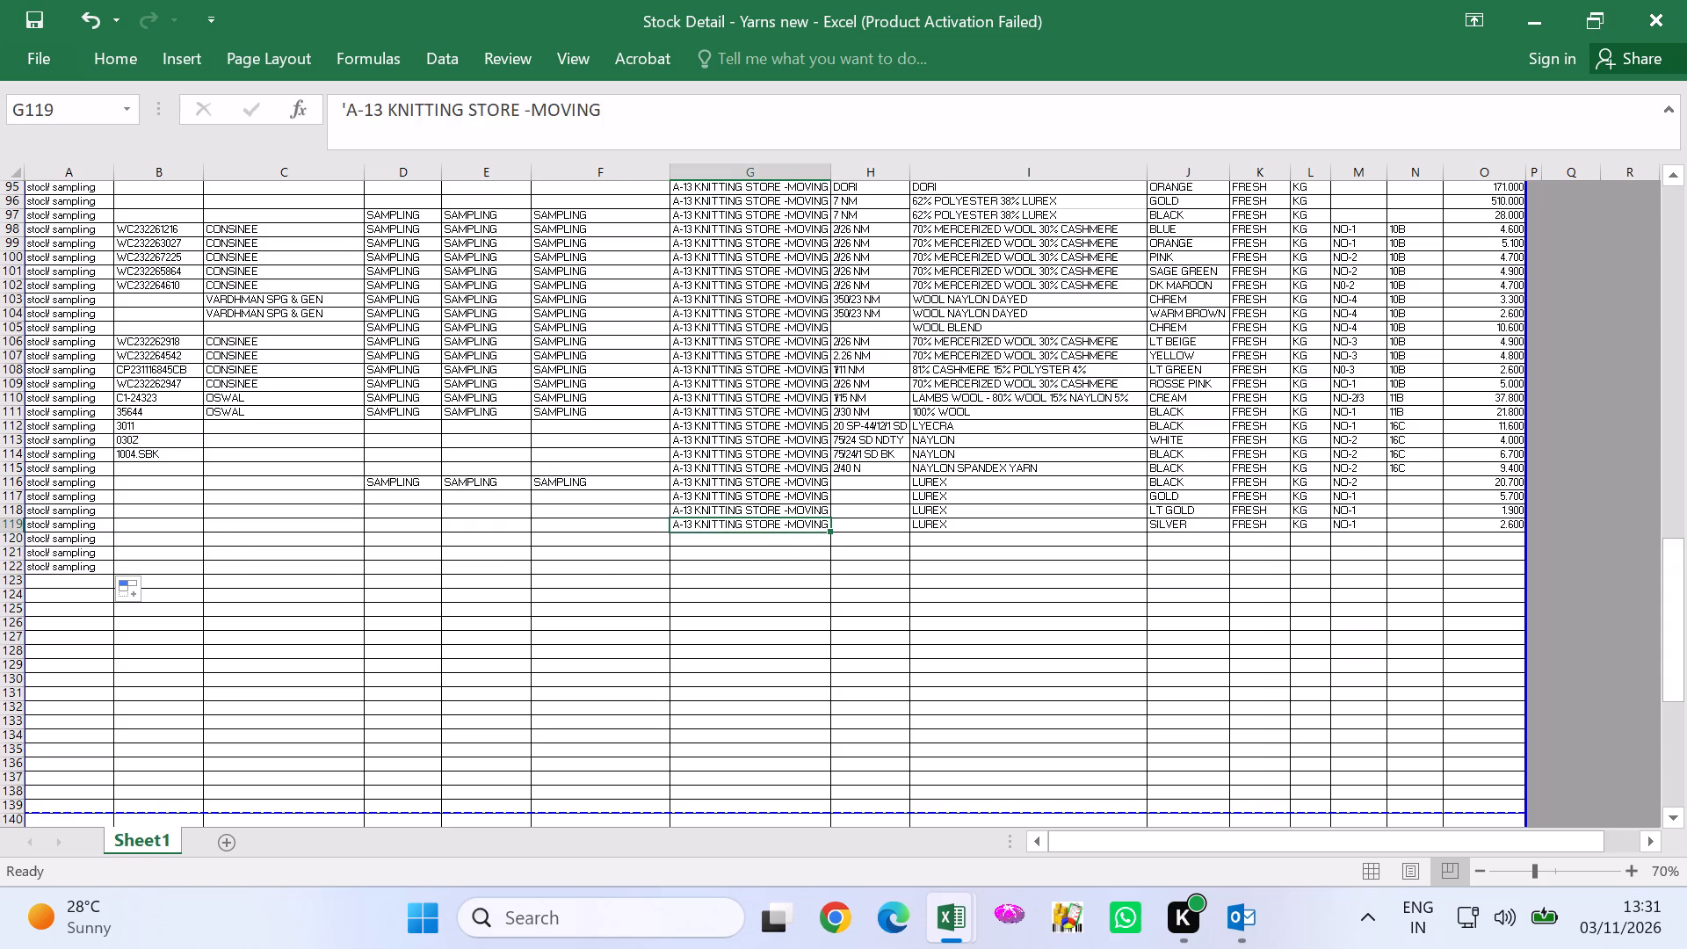
pyautogui.moveTo(828, 532); pyautogui.dragTo(827, 559)
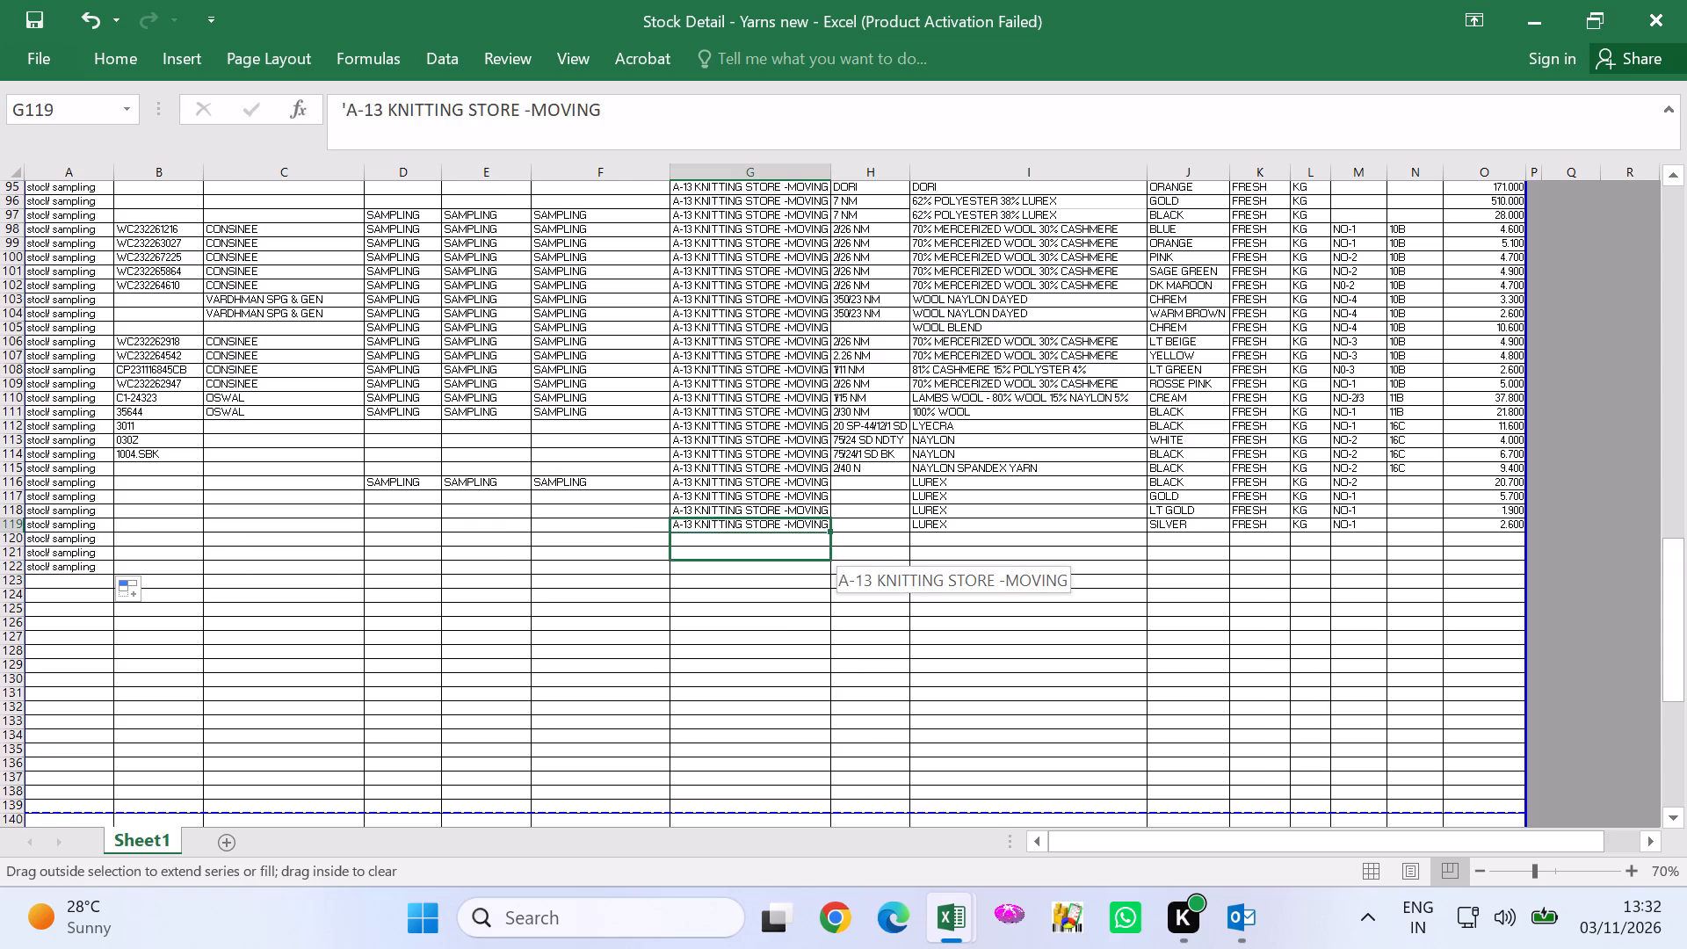
pyautogui.moveTo(827, 559); pyautogui.dragTo(827, 574)
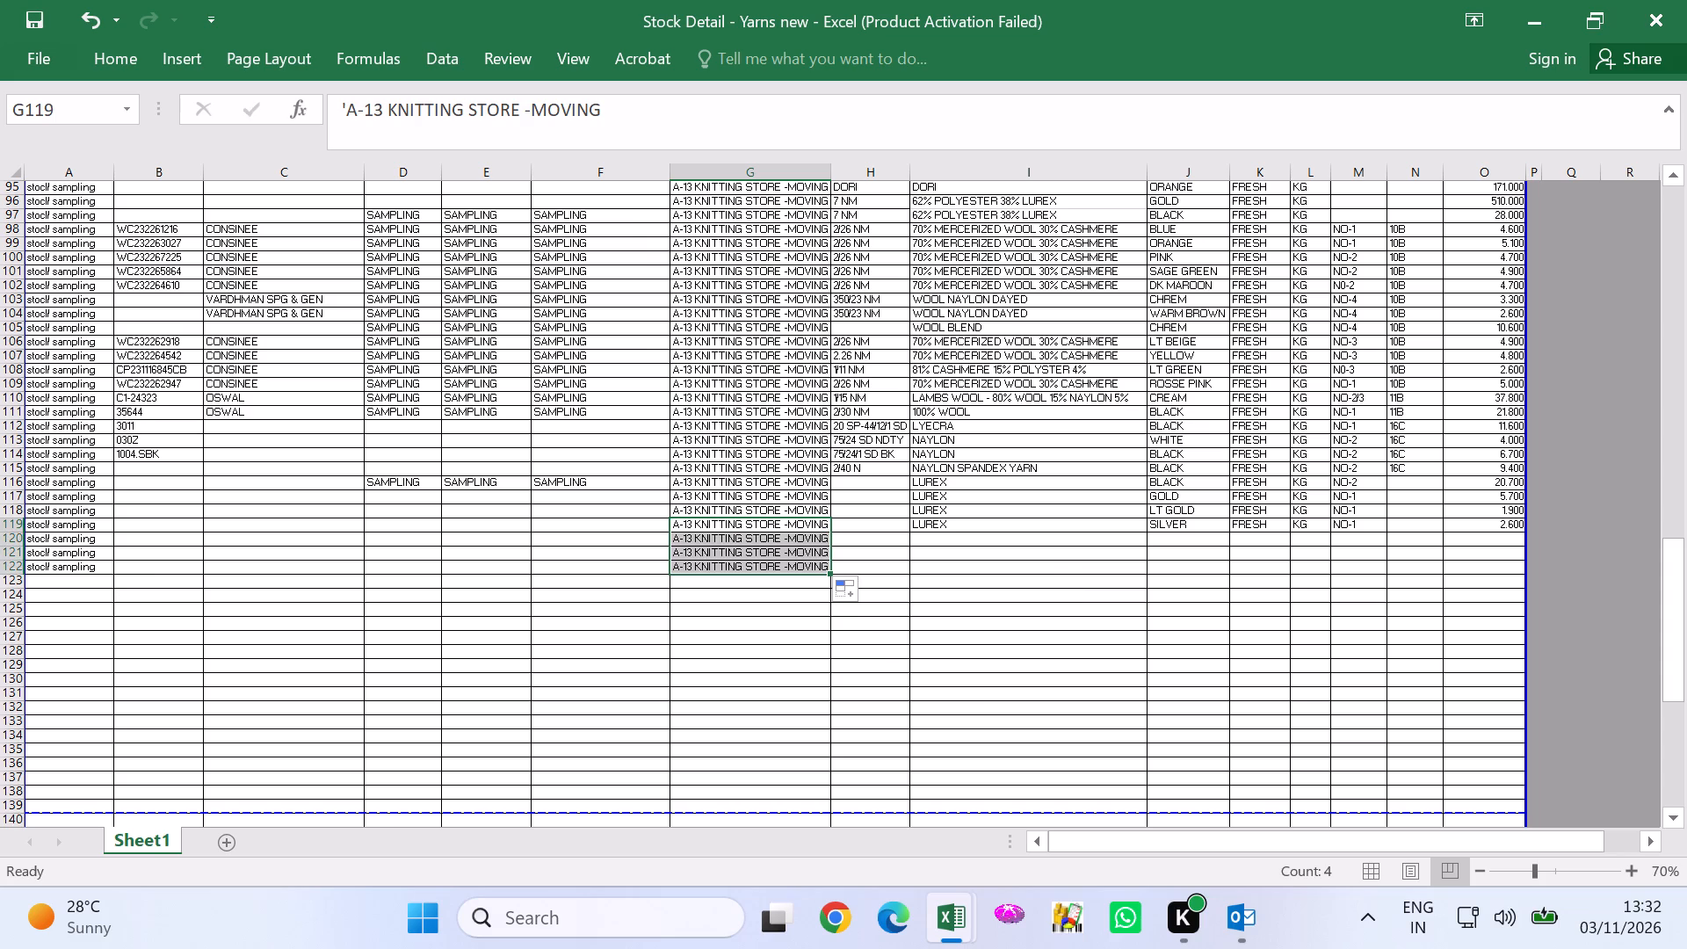
# Enter LUREX as the yarn description in I120.
pyautogui.click(967, 550)
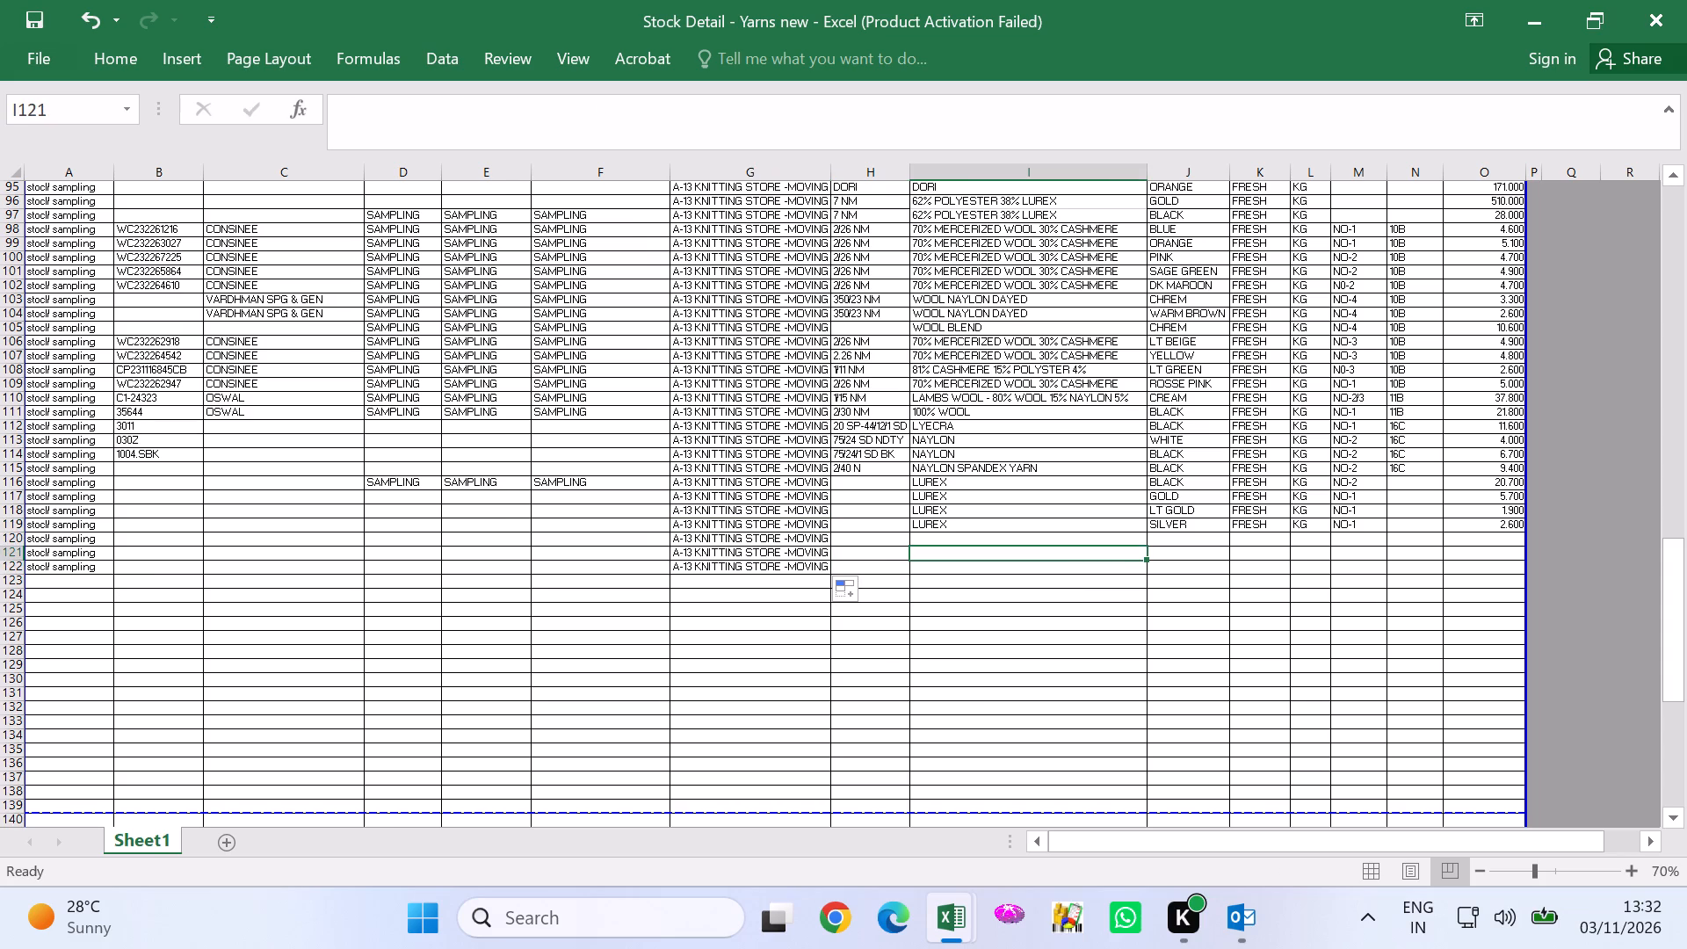
pyautogui.click(961, 540)
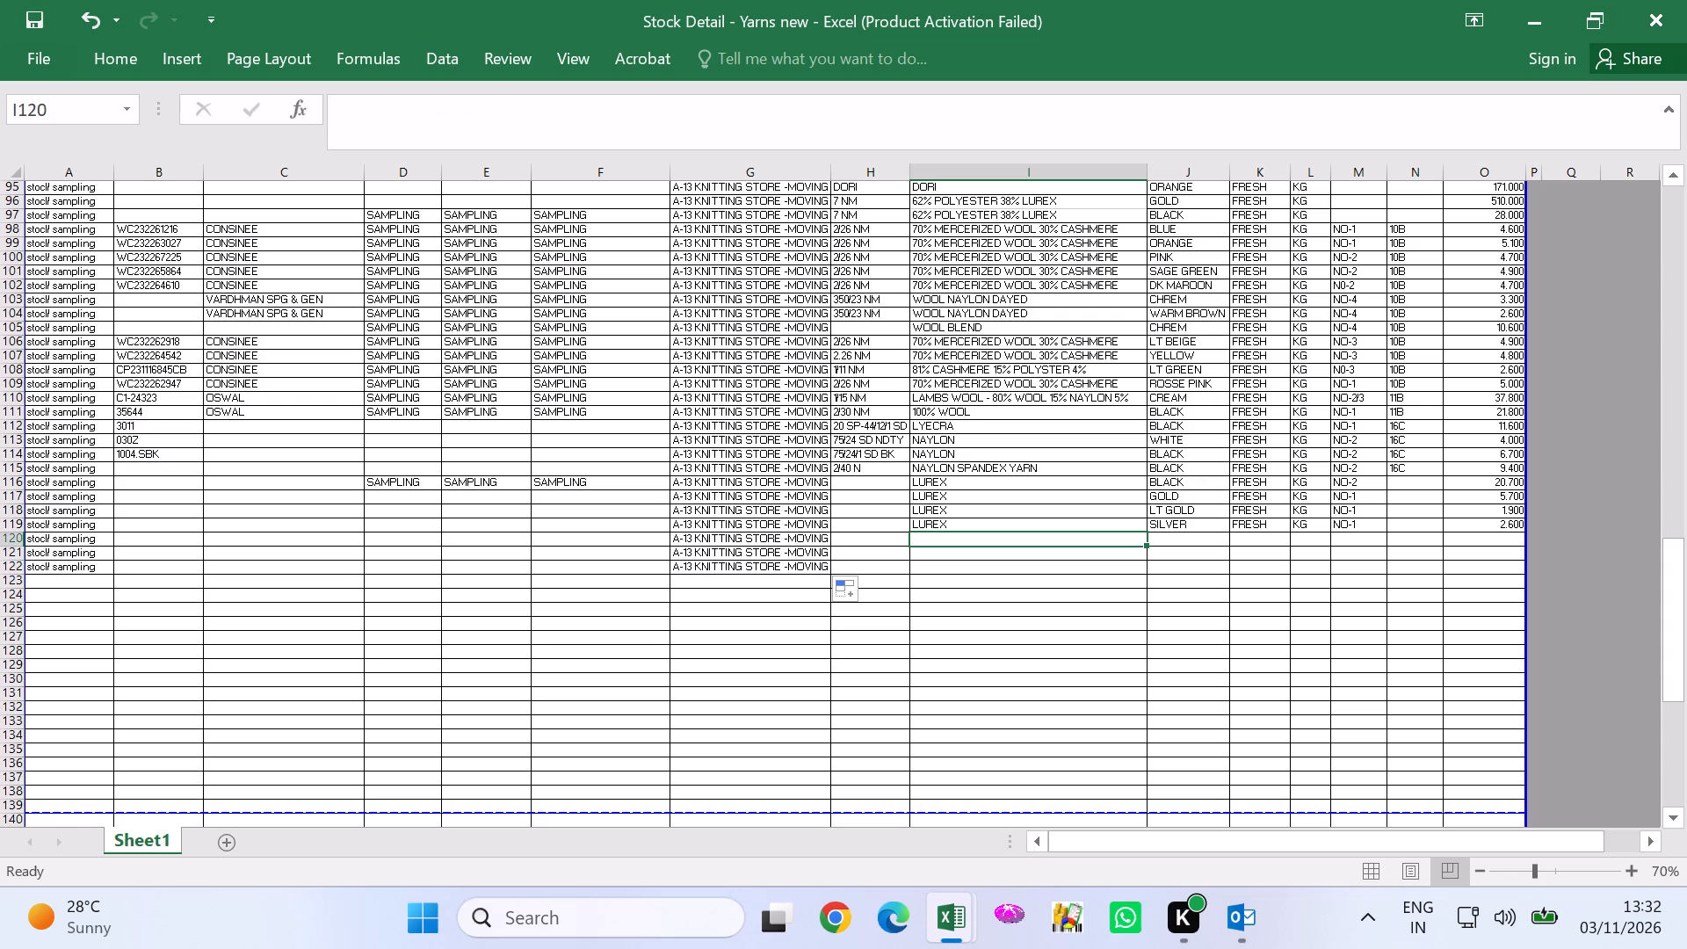
pyautogui.write('LU')
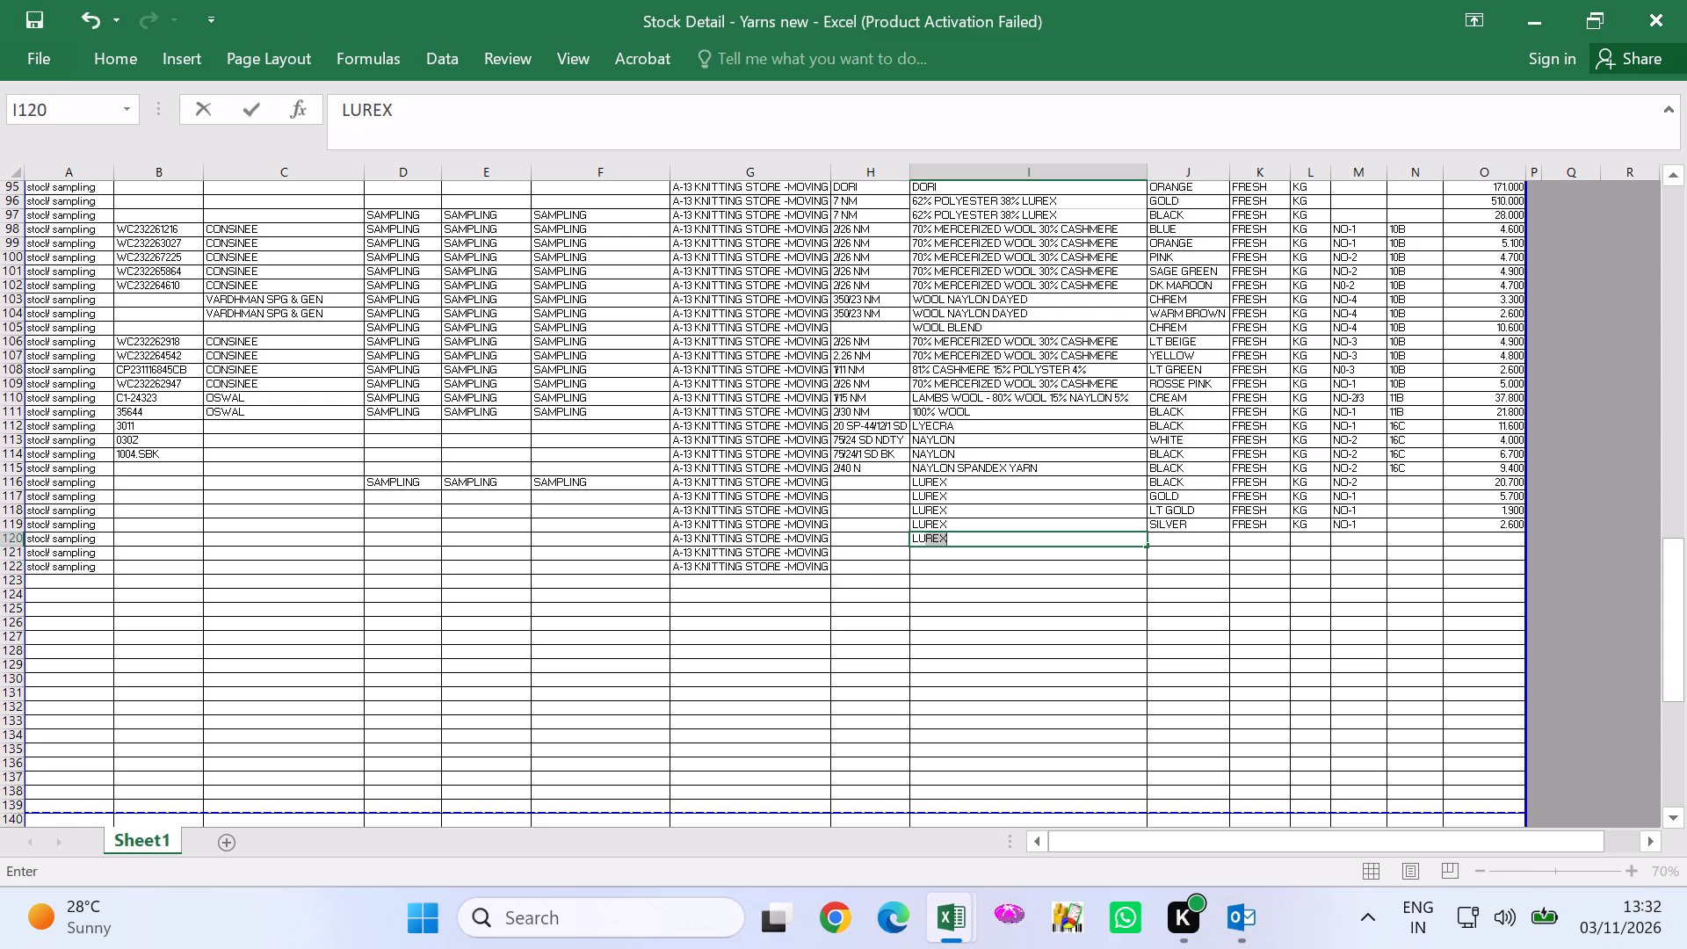
pyautogui.press('Tab')
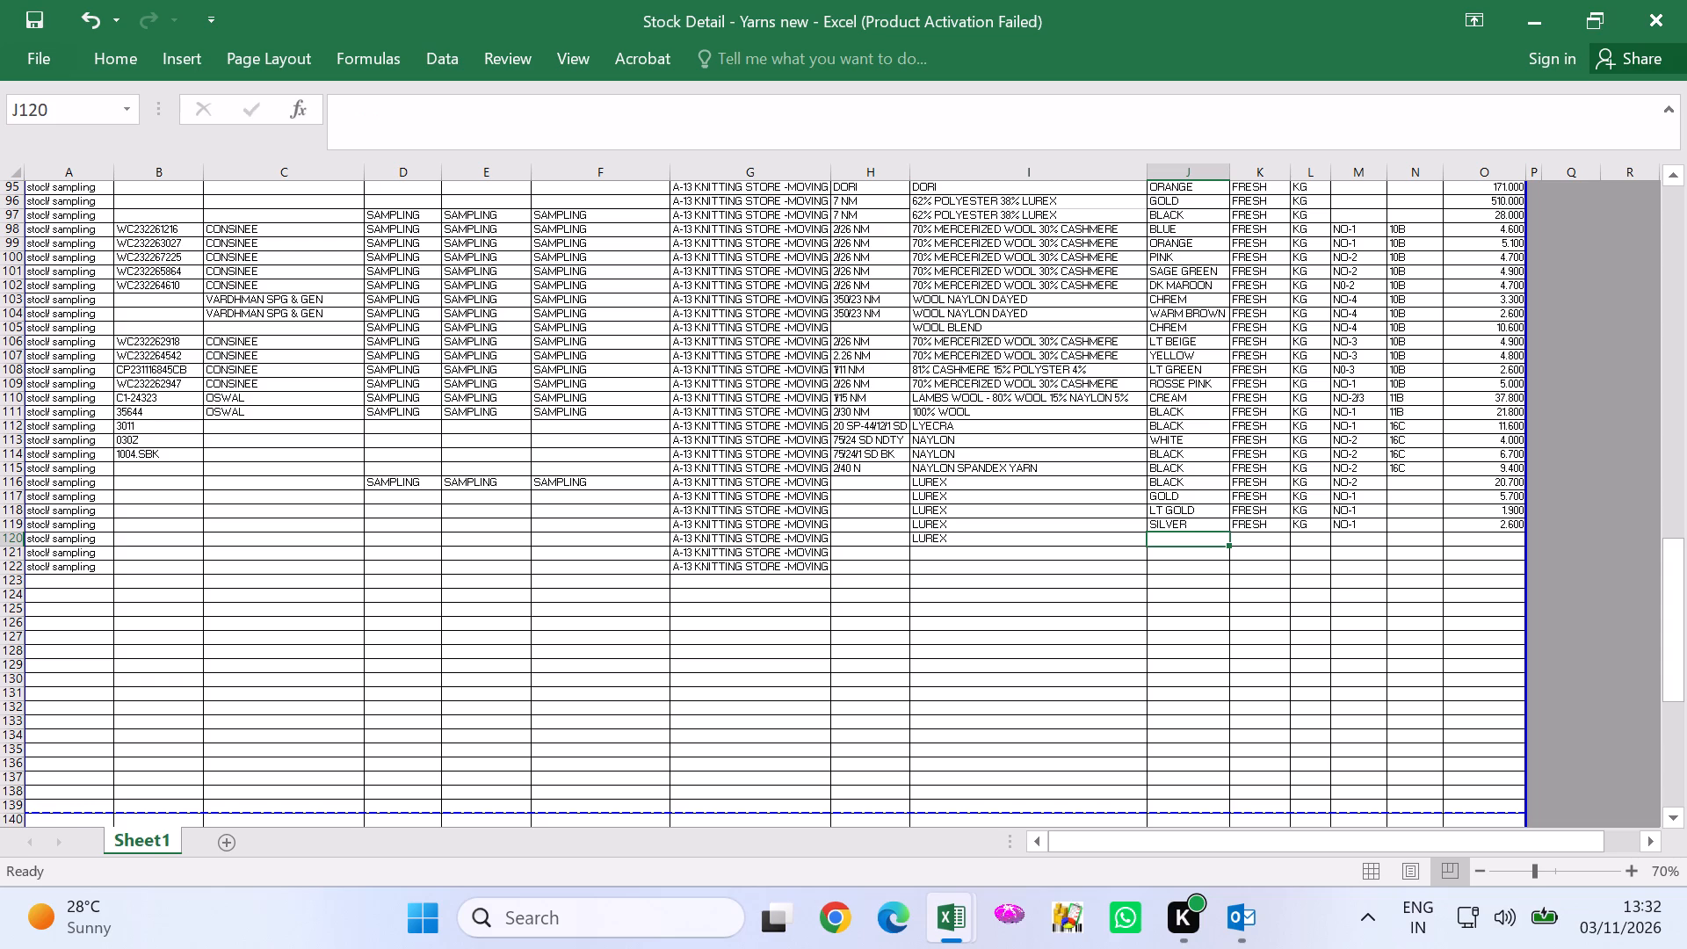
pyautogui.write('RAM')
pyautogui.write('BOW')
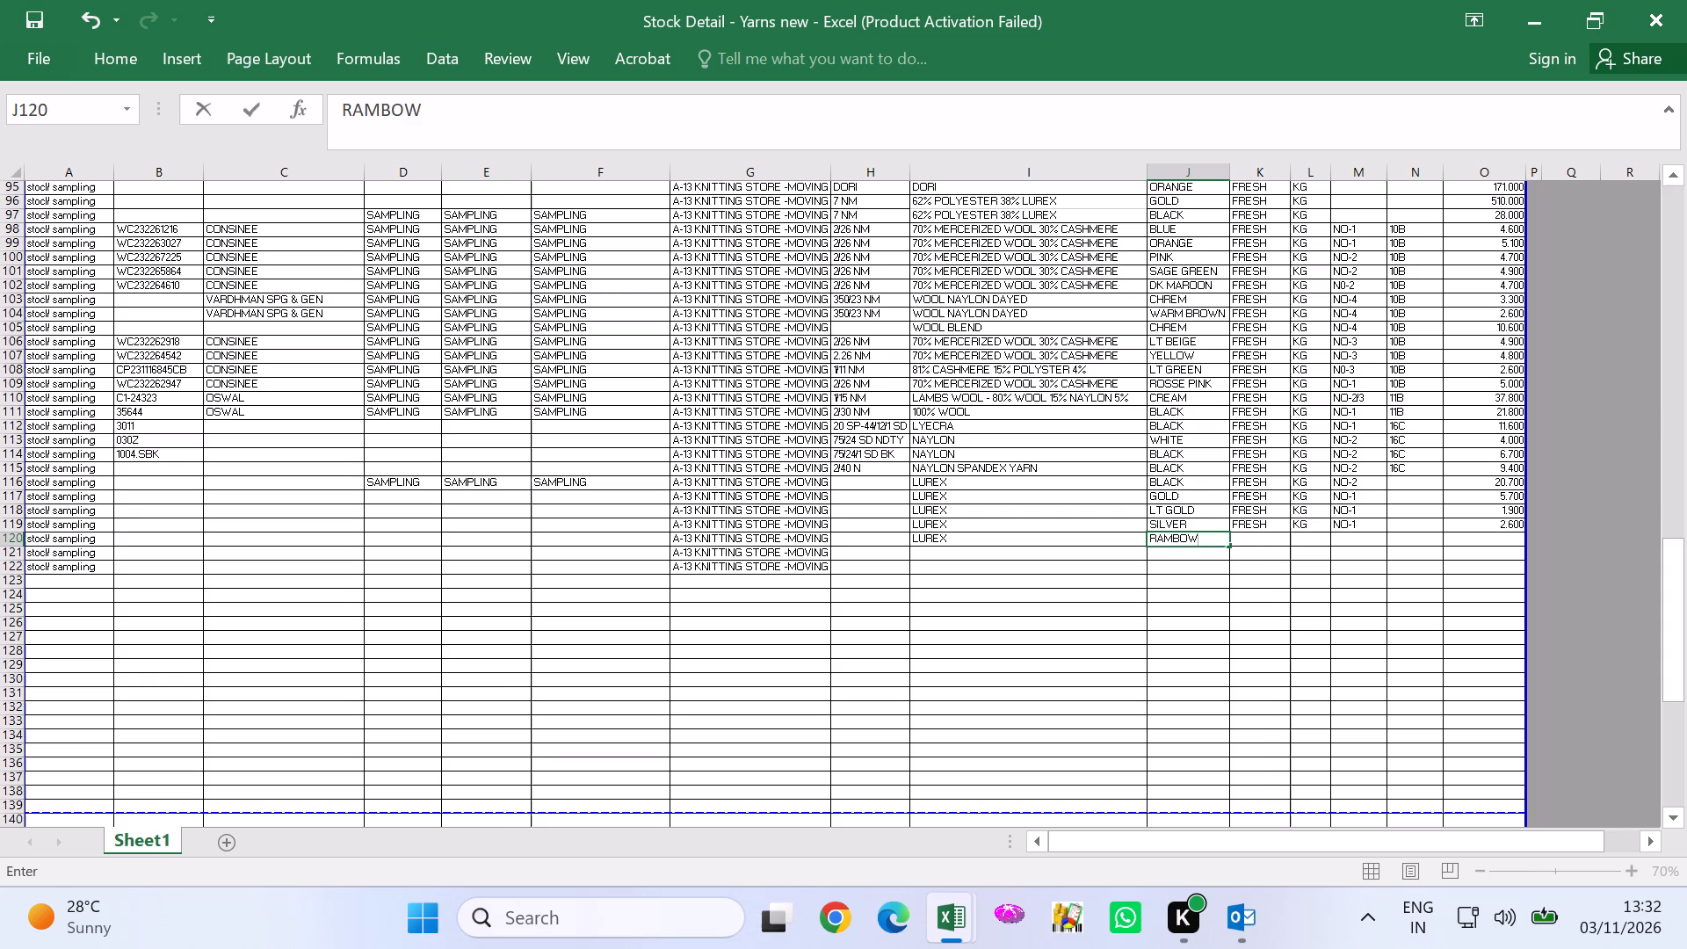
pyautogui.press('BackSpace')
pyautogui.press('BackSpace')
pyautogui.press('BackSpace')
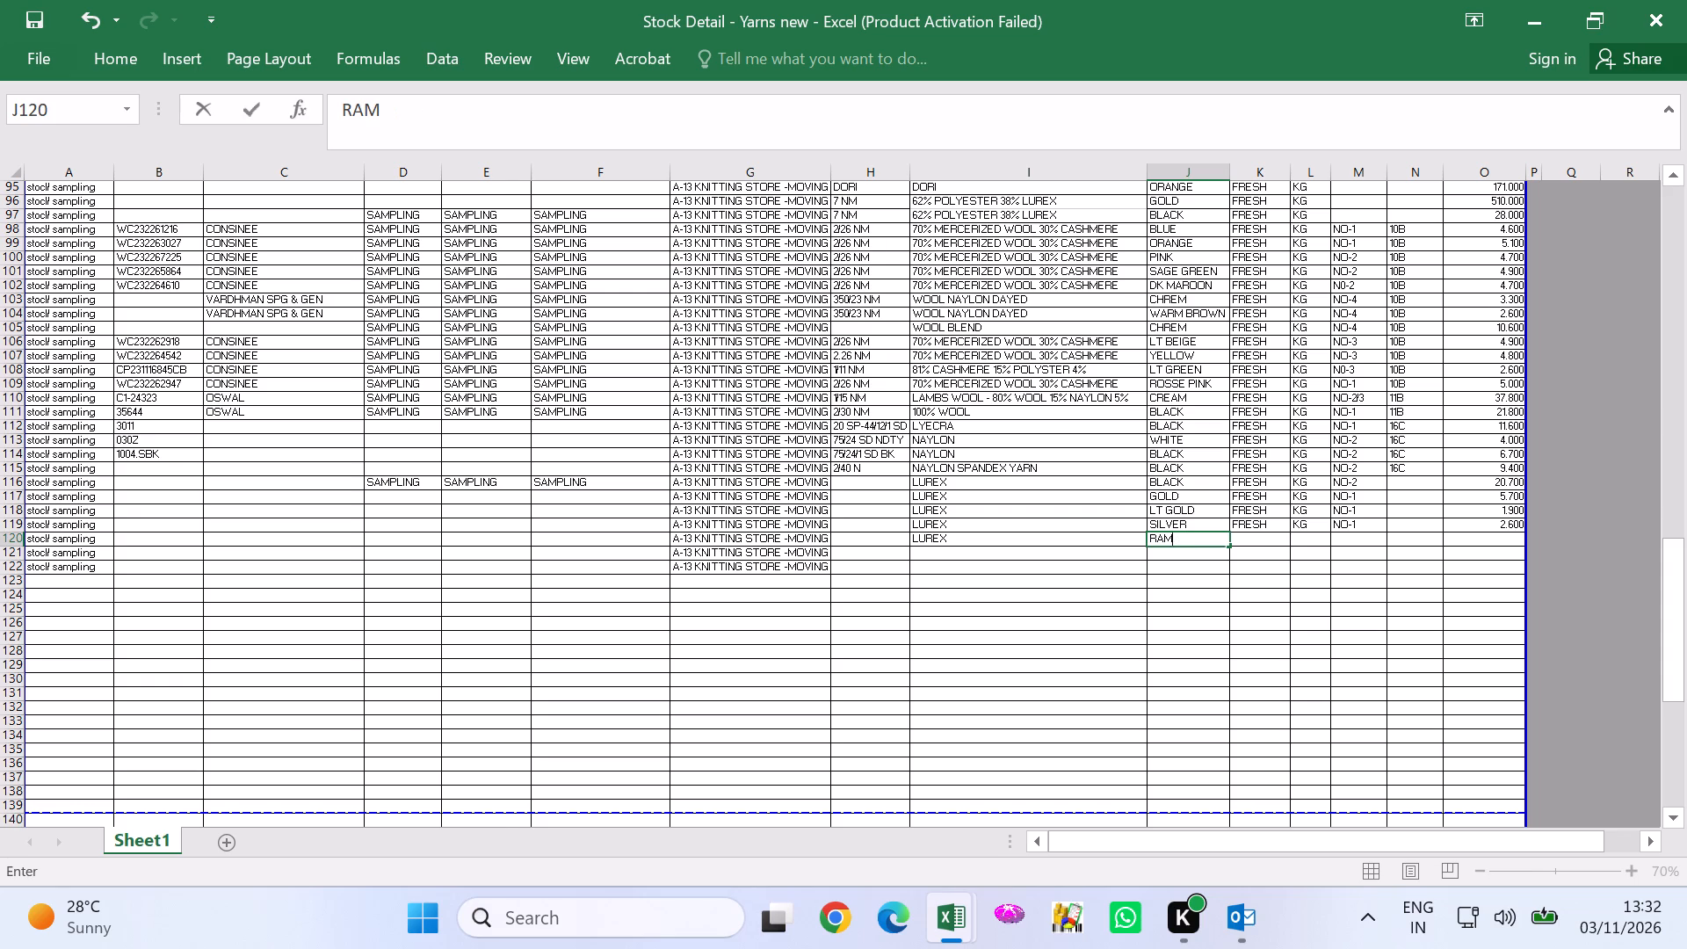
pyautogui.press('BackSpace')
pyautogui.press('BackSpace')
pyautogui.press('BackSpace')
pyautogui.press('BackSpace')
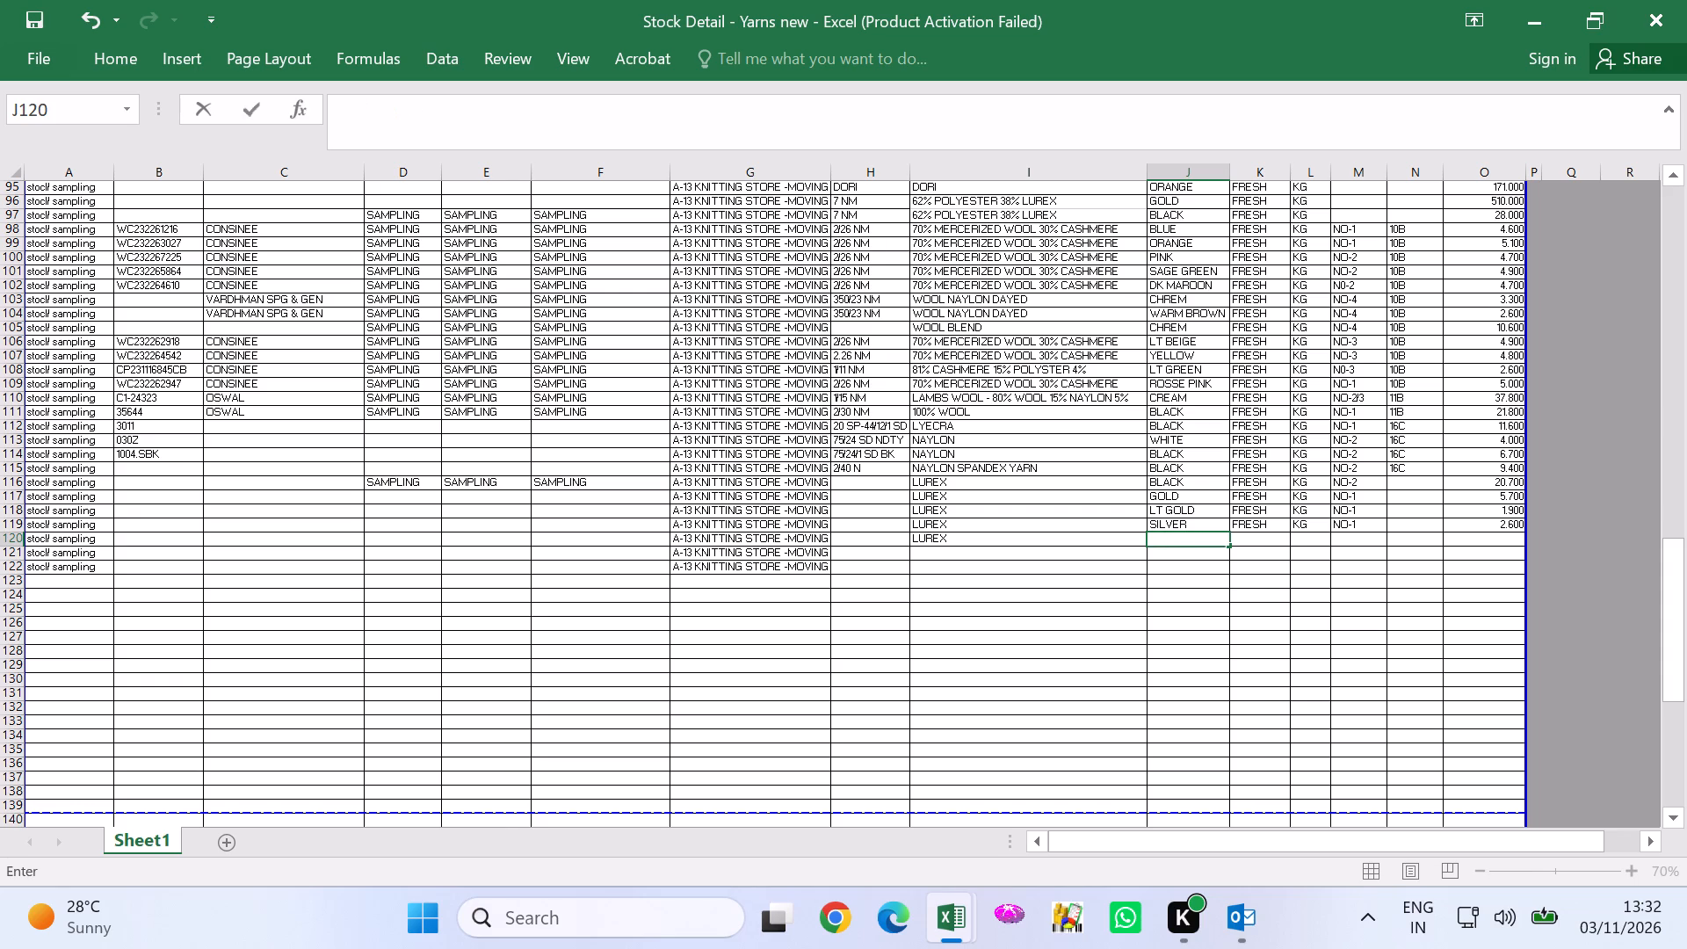
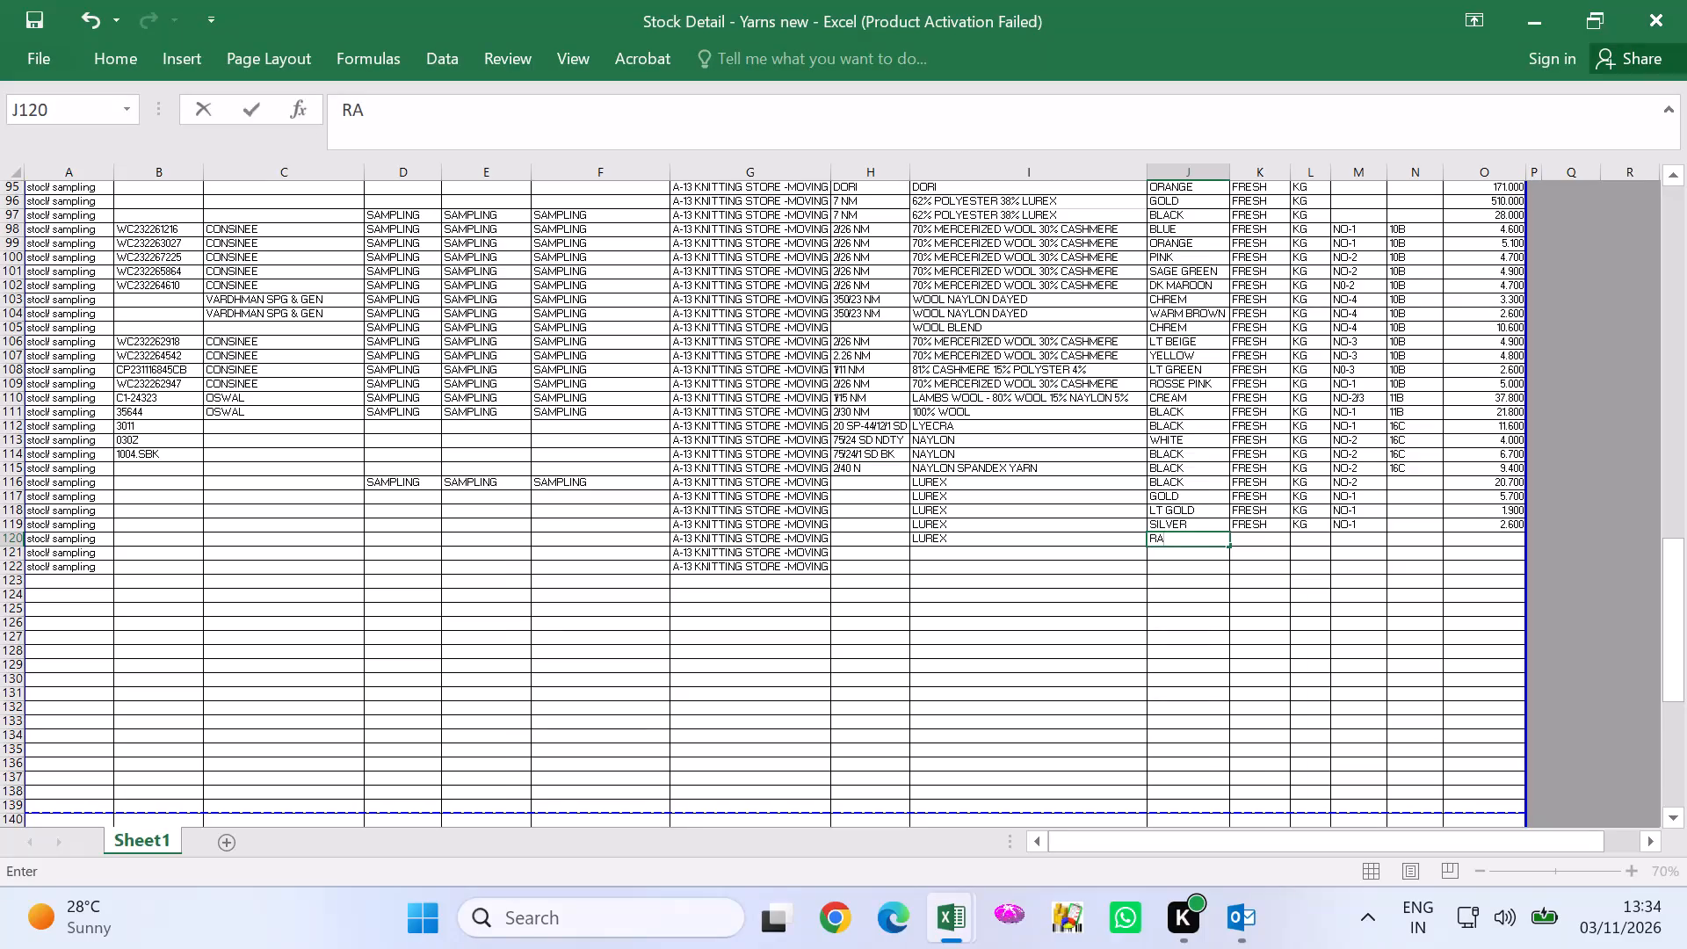
# Finish the colour RAINBOW in J120, then fill row 120 with FRESH in K, KG in L and NO-2 in M.
pyautogui.press('i')
pyautogui.press('n')
pyautogui.write('BOW')
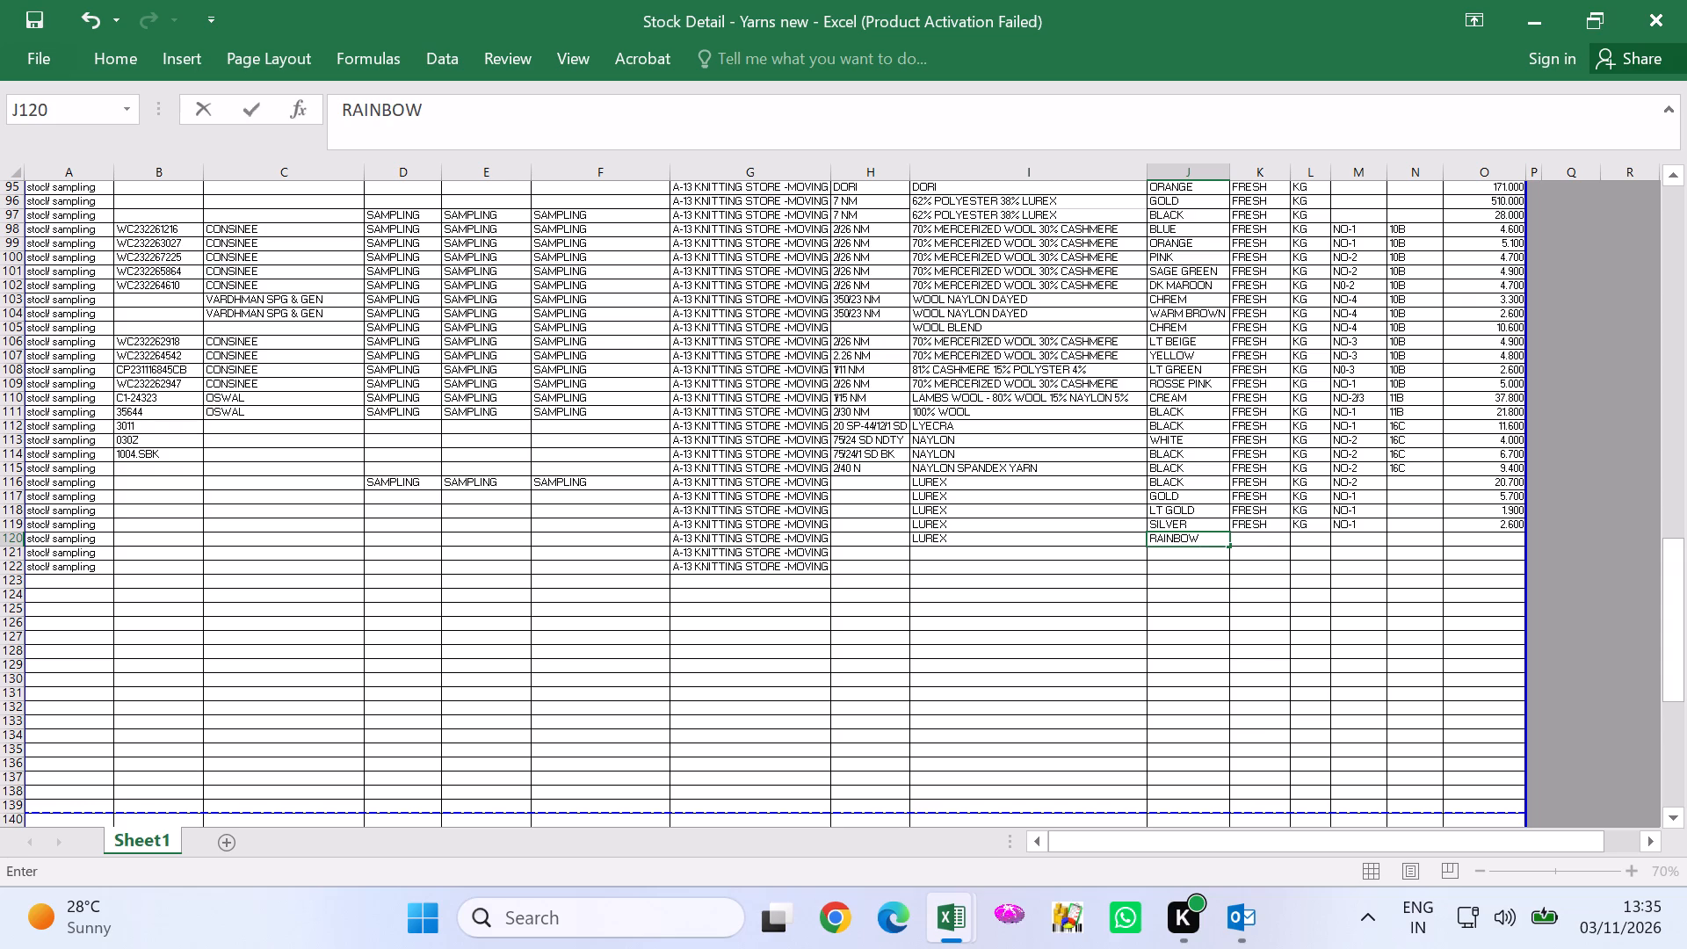
pyautogui.press('Tab')
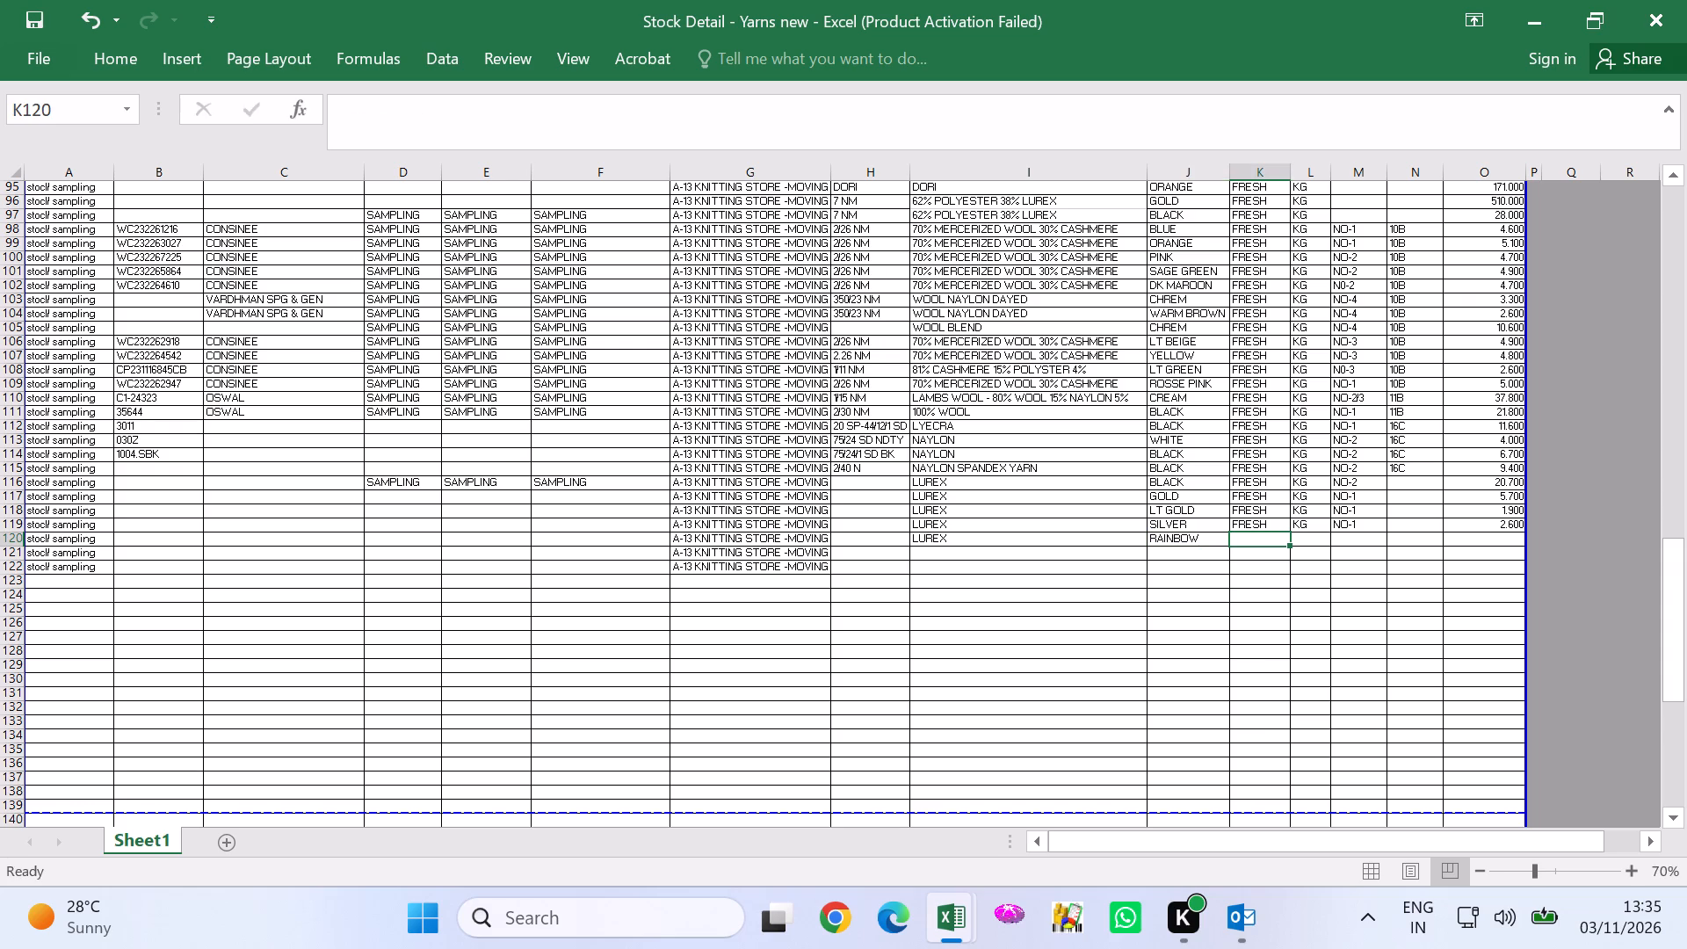
pyautogui.press('f')
pyautogui.press('Tab')
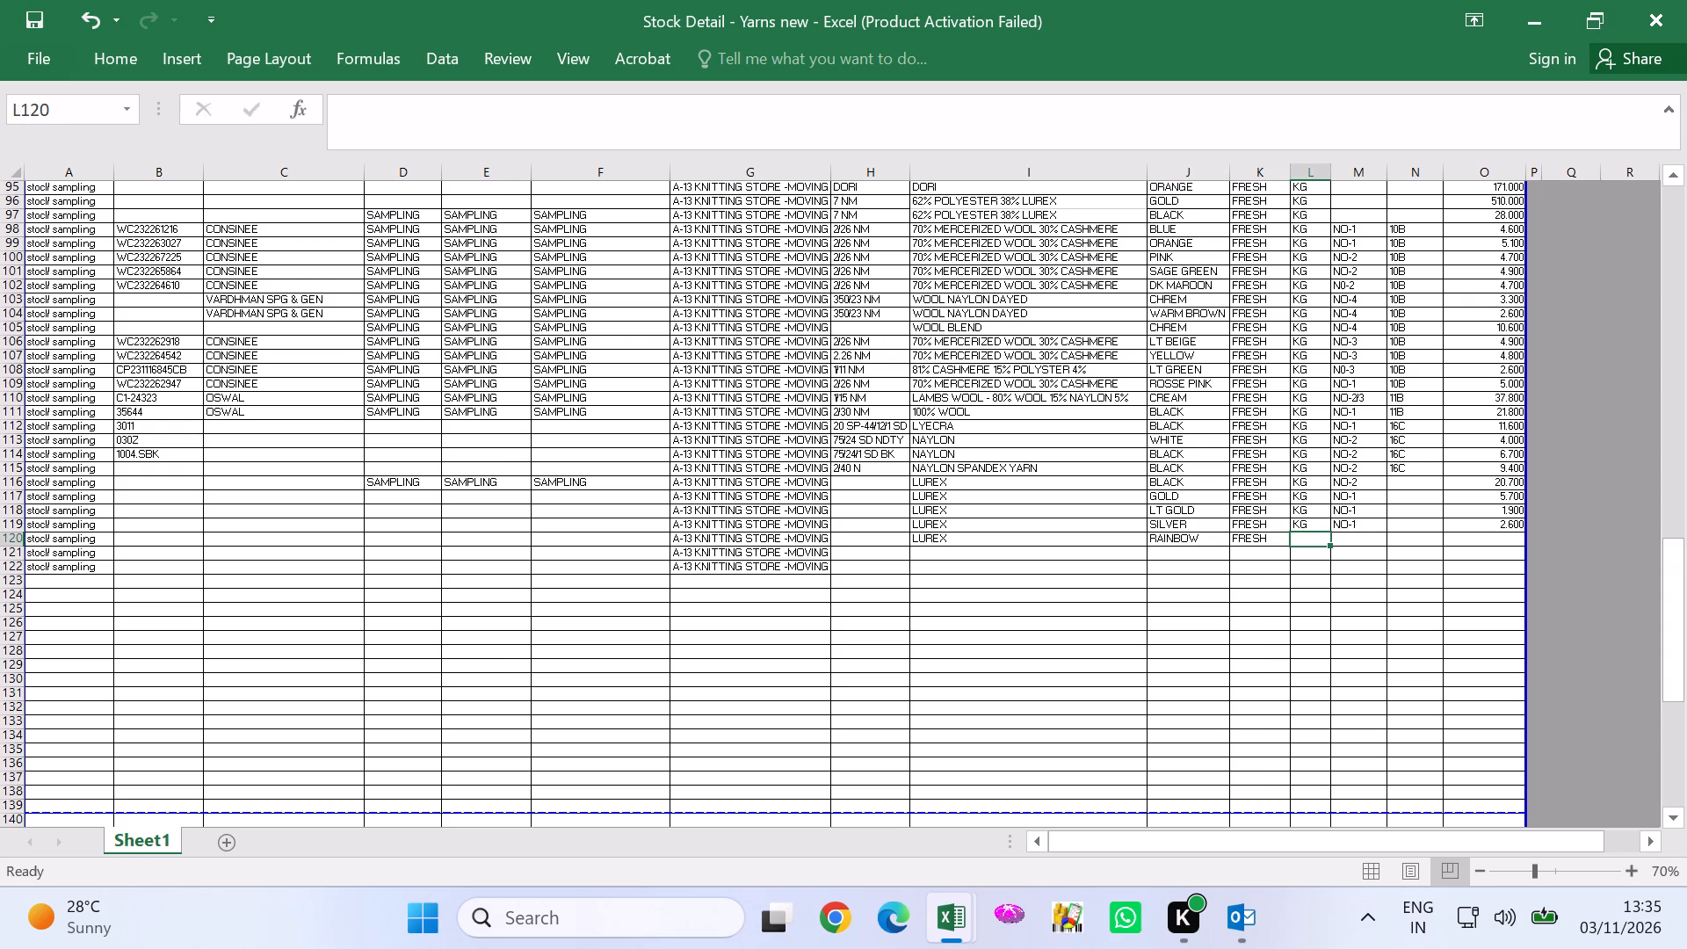
pyautogui.press('k')
pyautogui.press('Tab')
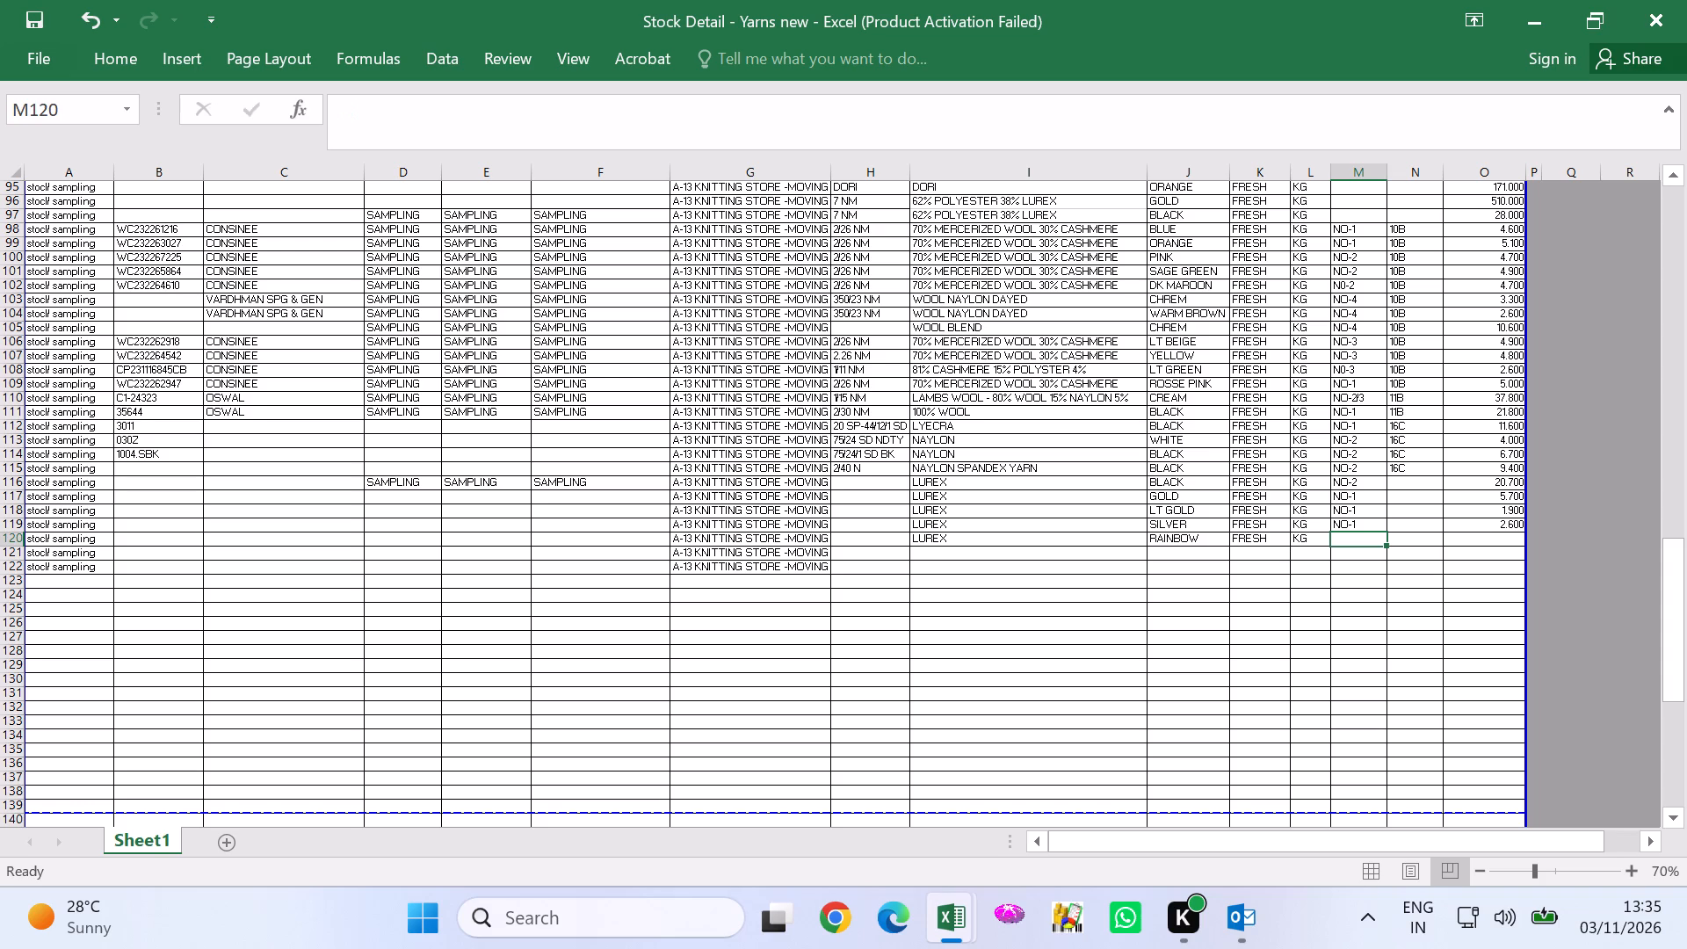
pyautogui.write('NO')
pyautogui.press('-')
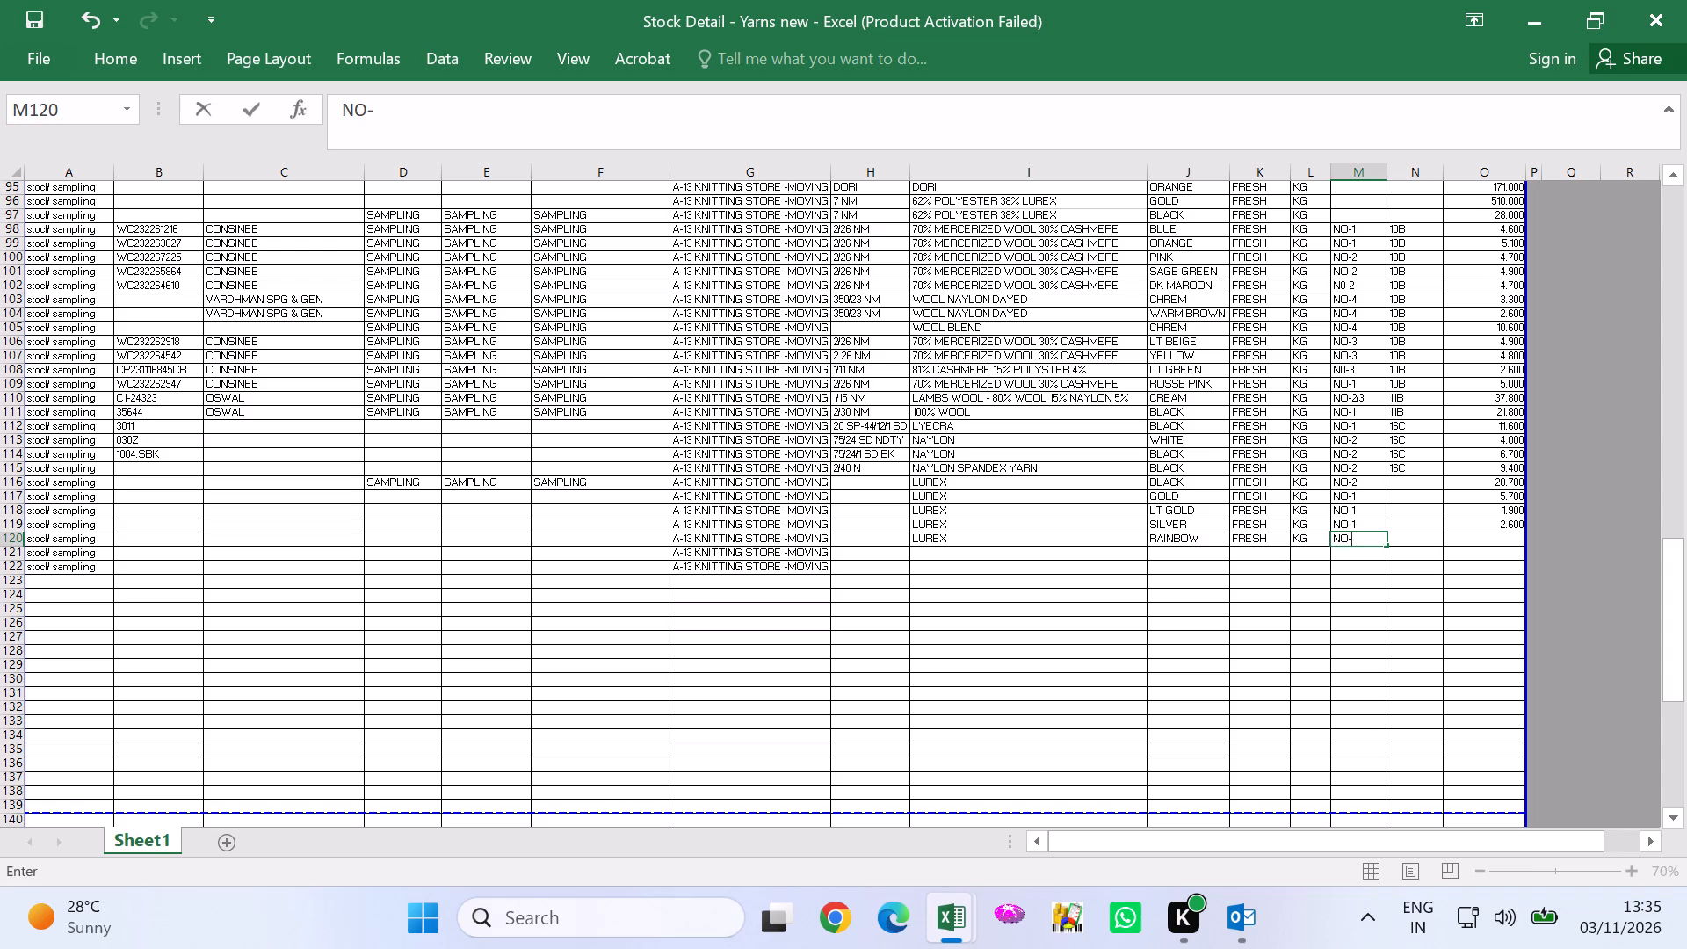
pyautogui.press('2')
pyautogui.press('Tab')
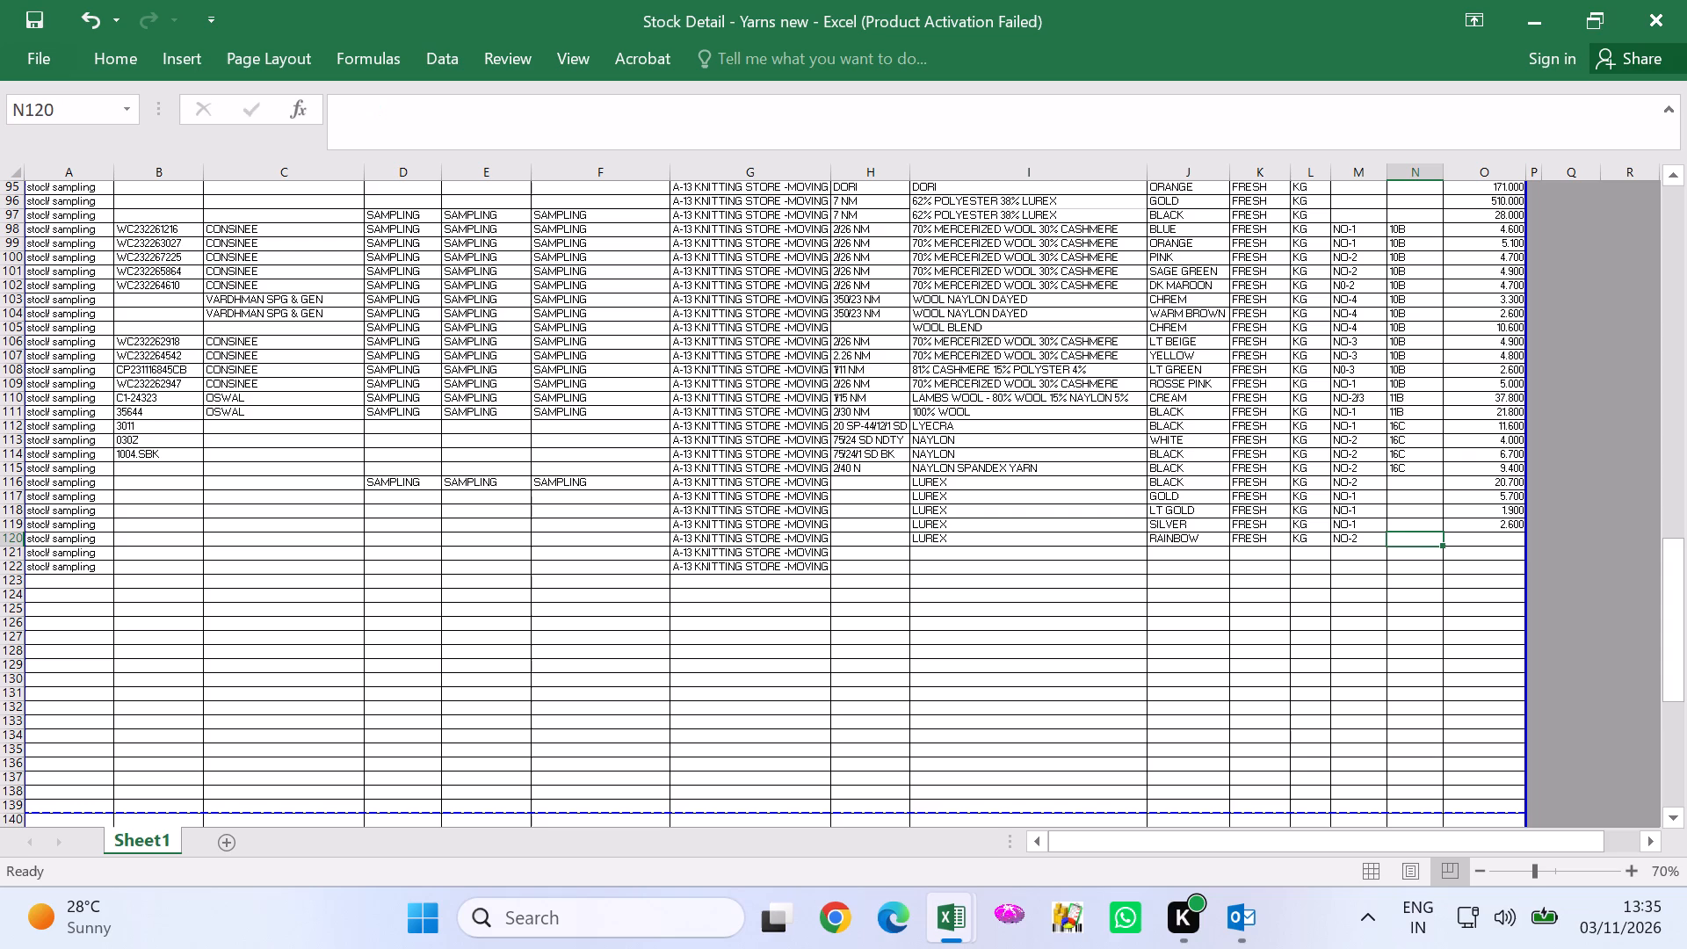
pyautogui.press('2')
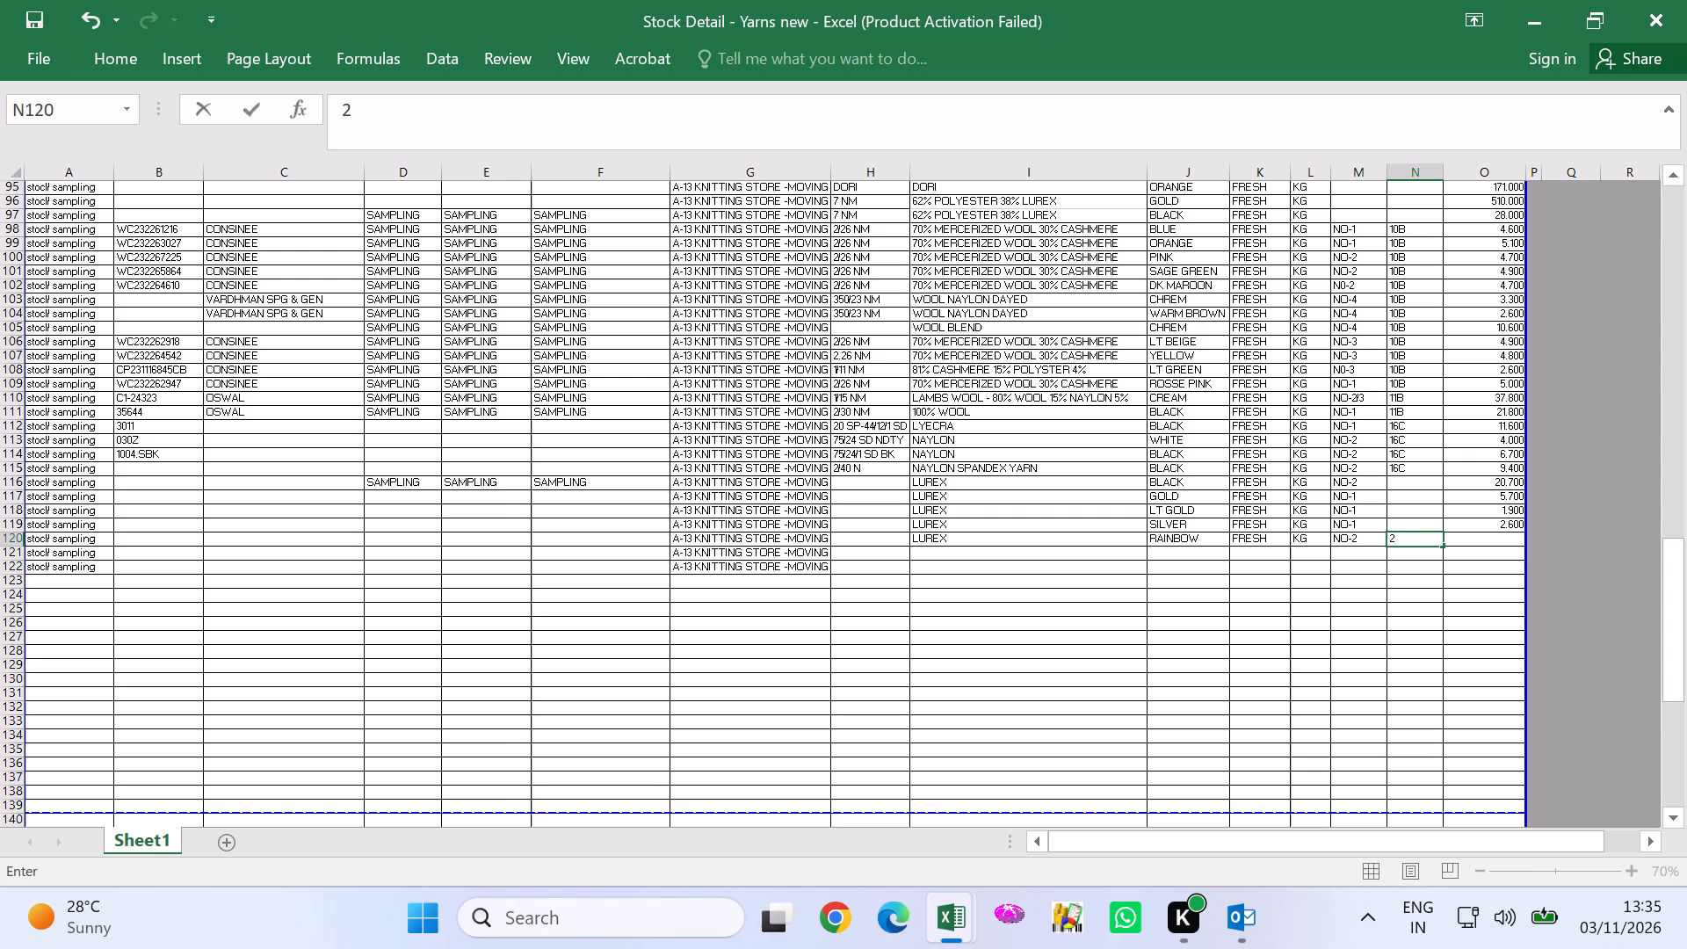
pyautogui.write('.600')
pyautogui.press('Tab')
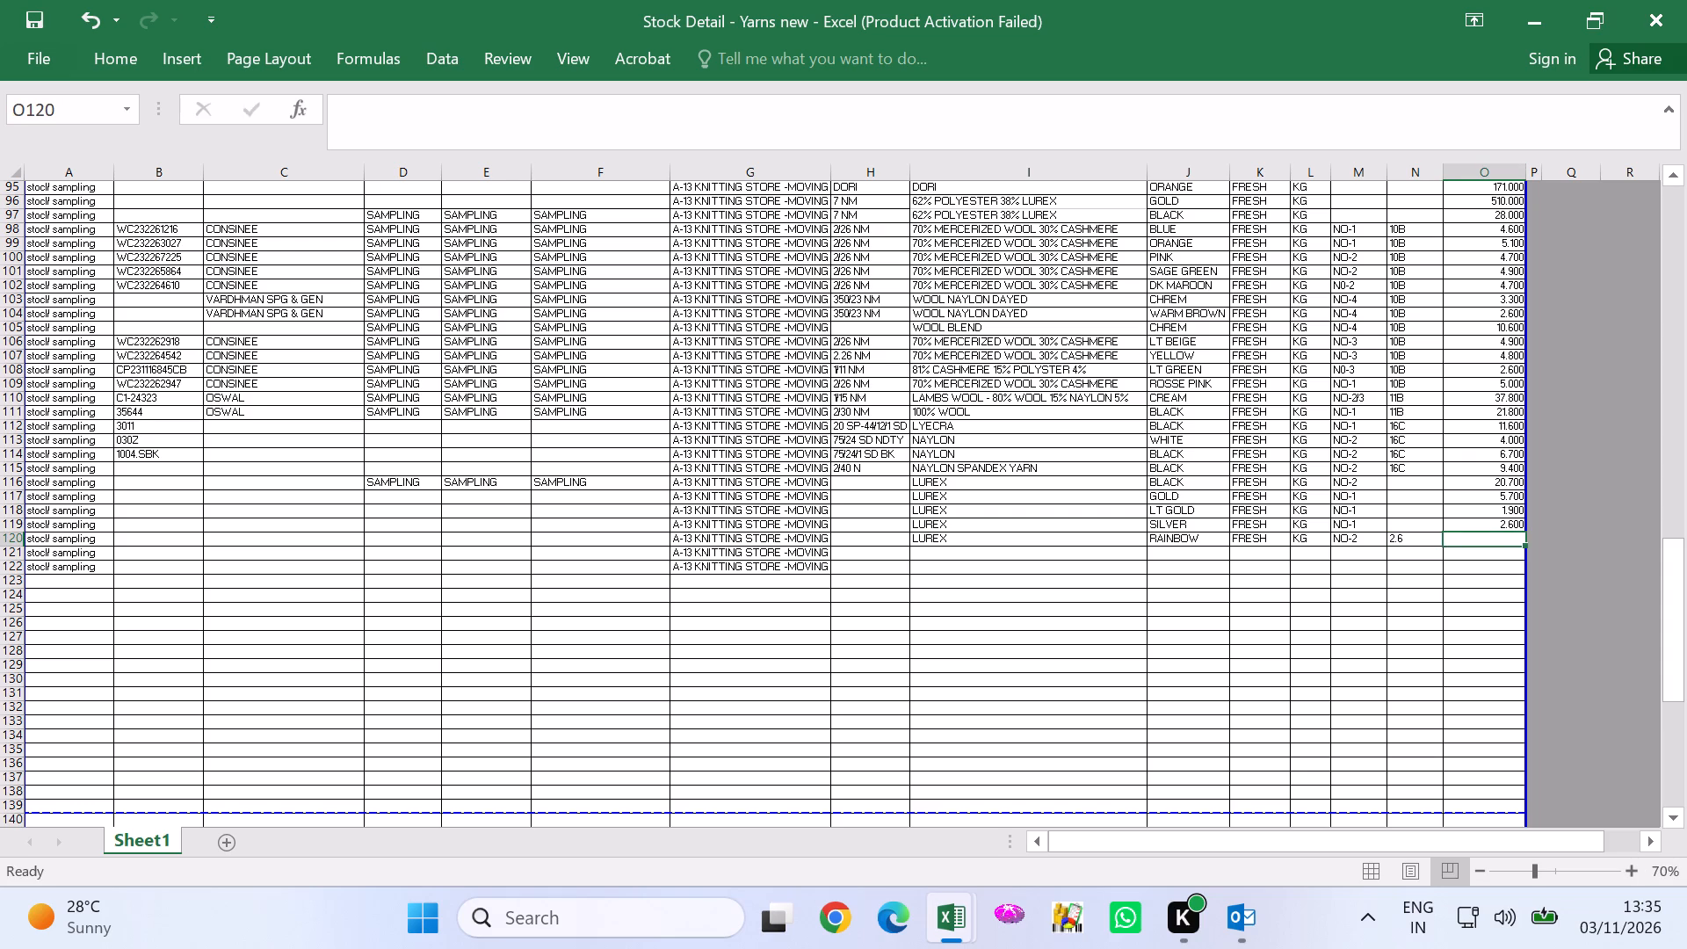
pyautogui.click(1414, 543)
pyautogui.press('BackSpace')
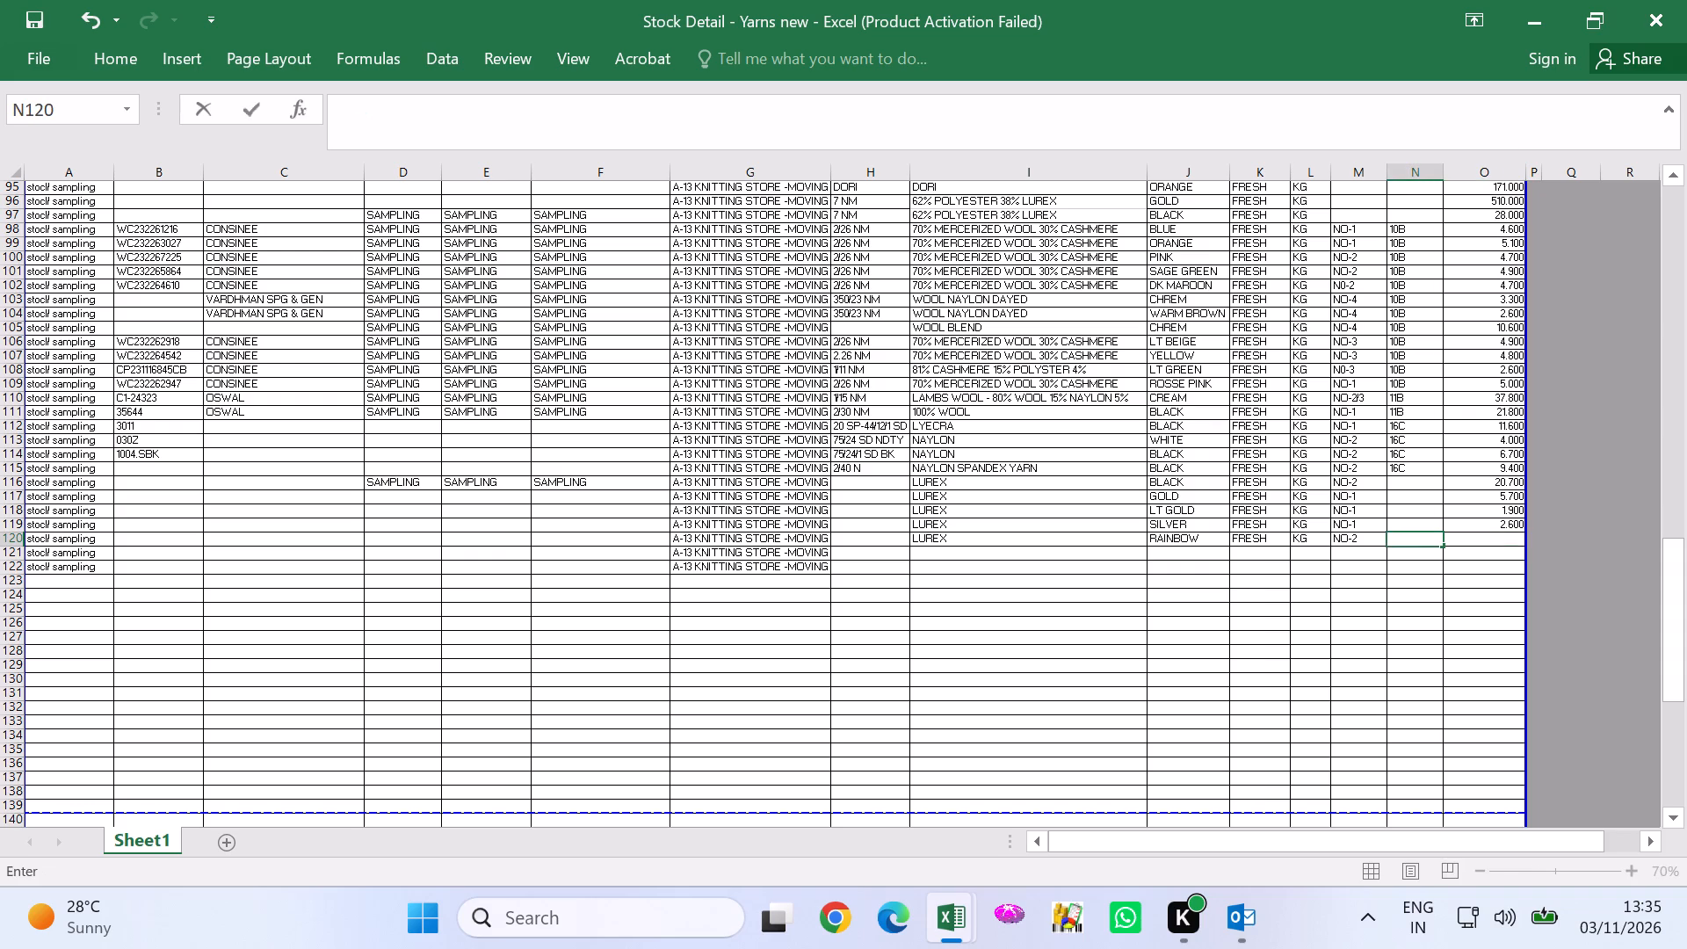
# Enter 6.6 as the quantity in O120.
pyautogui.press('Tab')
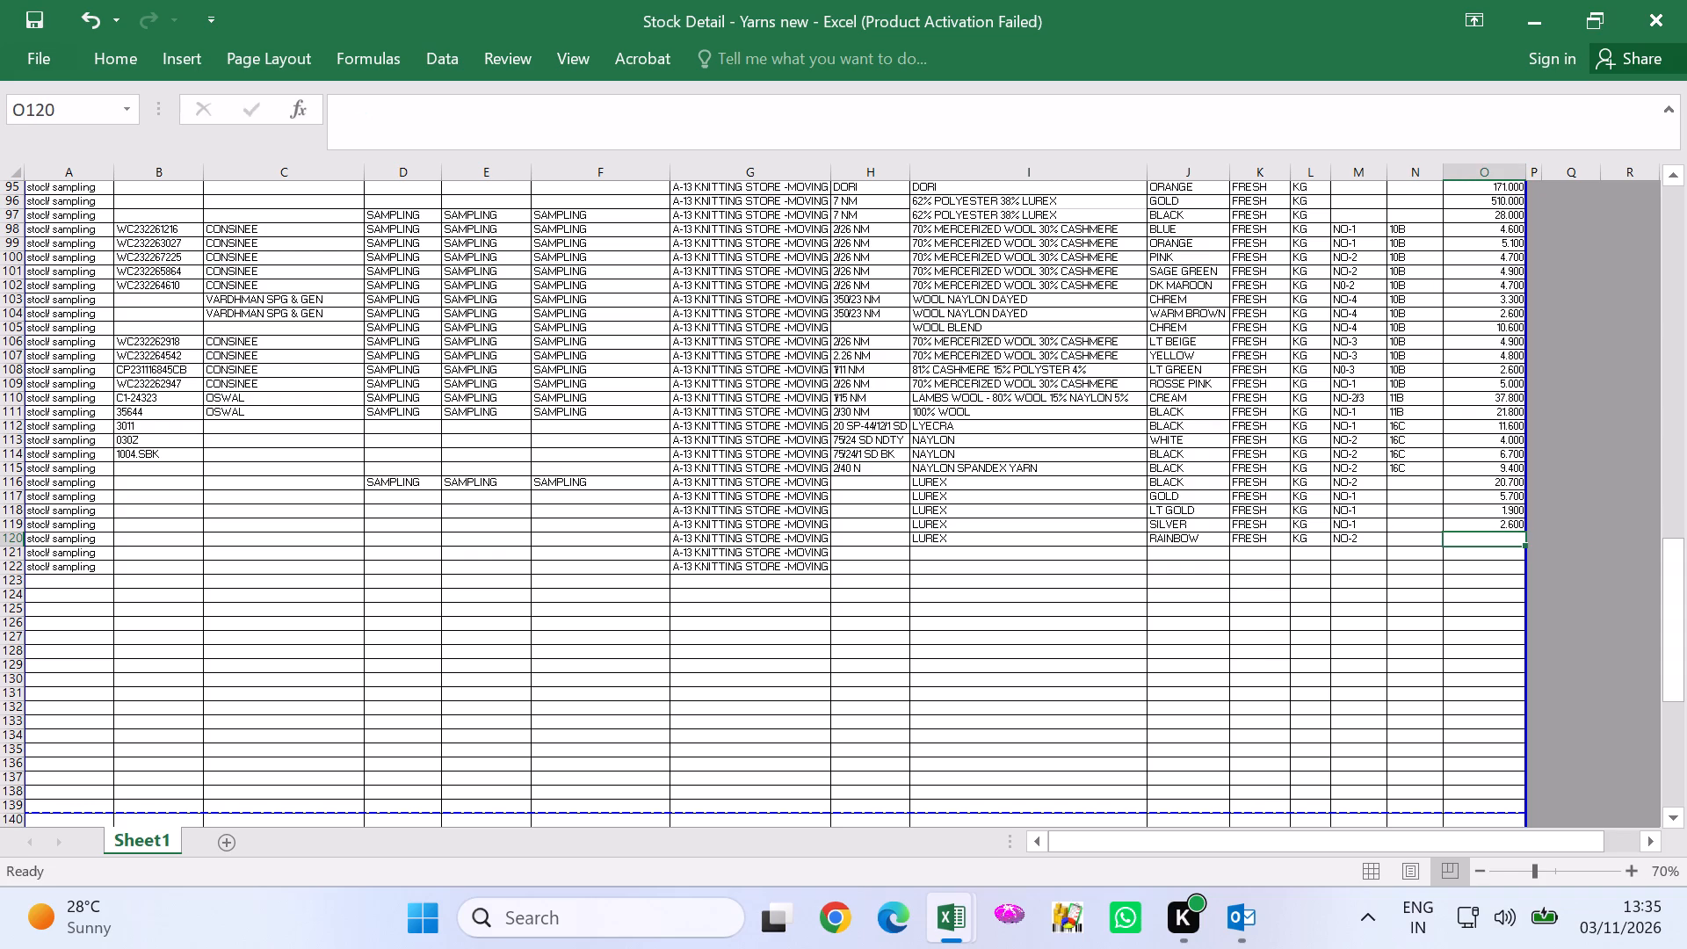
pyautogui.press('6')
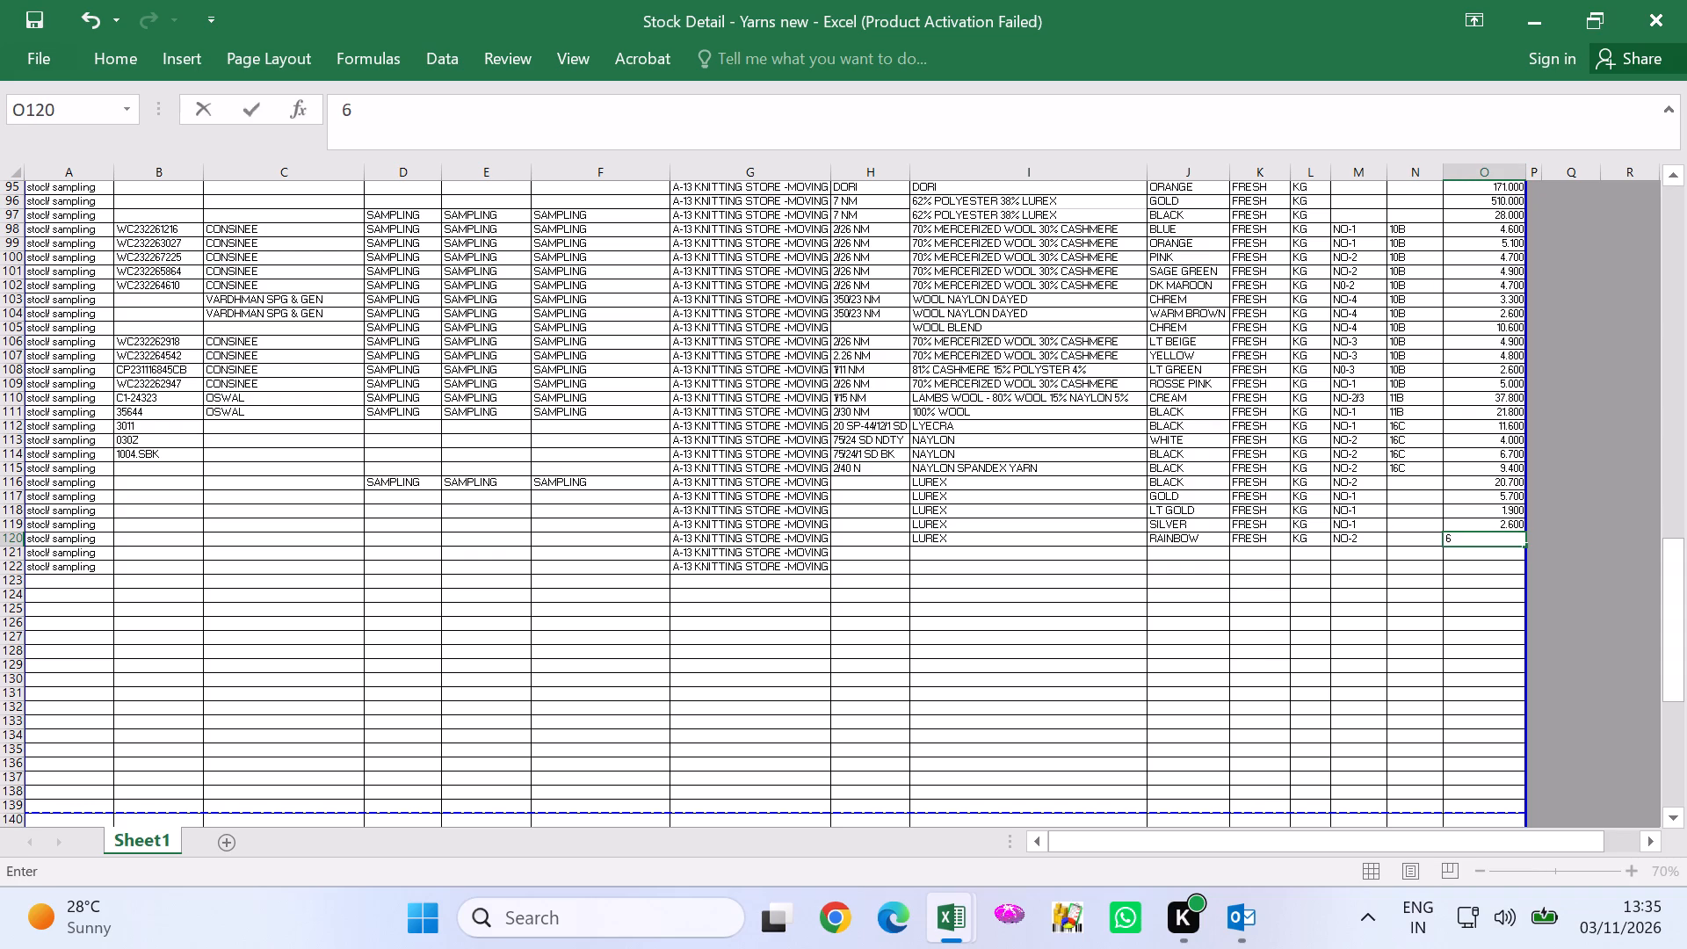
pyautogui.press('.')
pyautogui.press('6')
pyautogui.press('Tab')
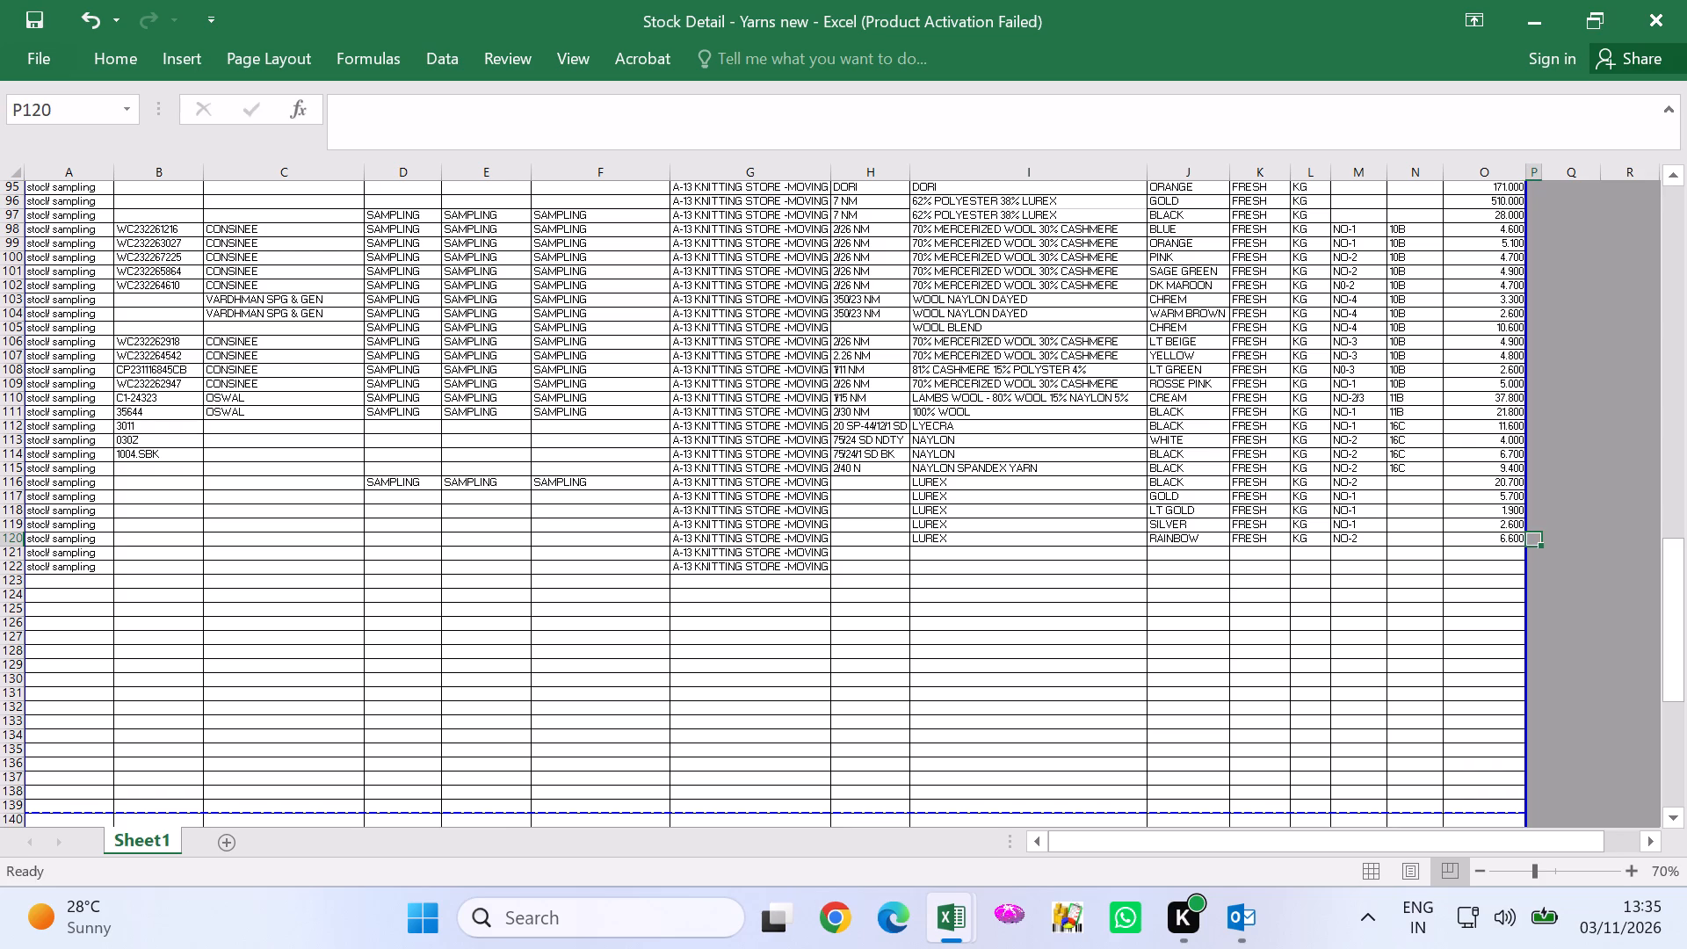
# Set the quantity in O120 to 2.600.
pyautogui.click(1495, 533)
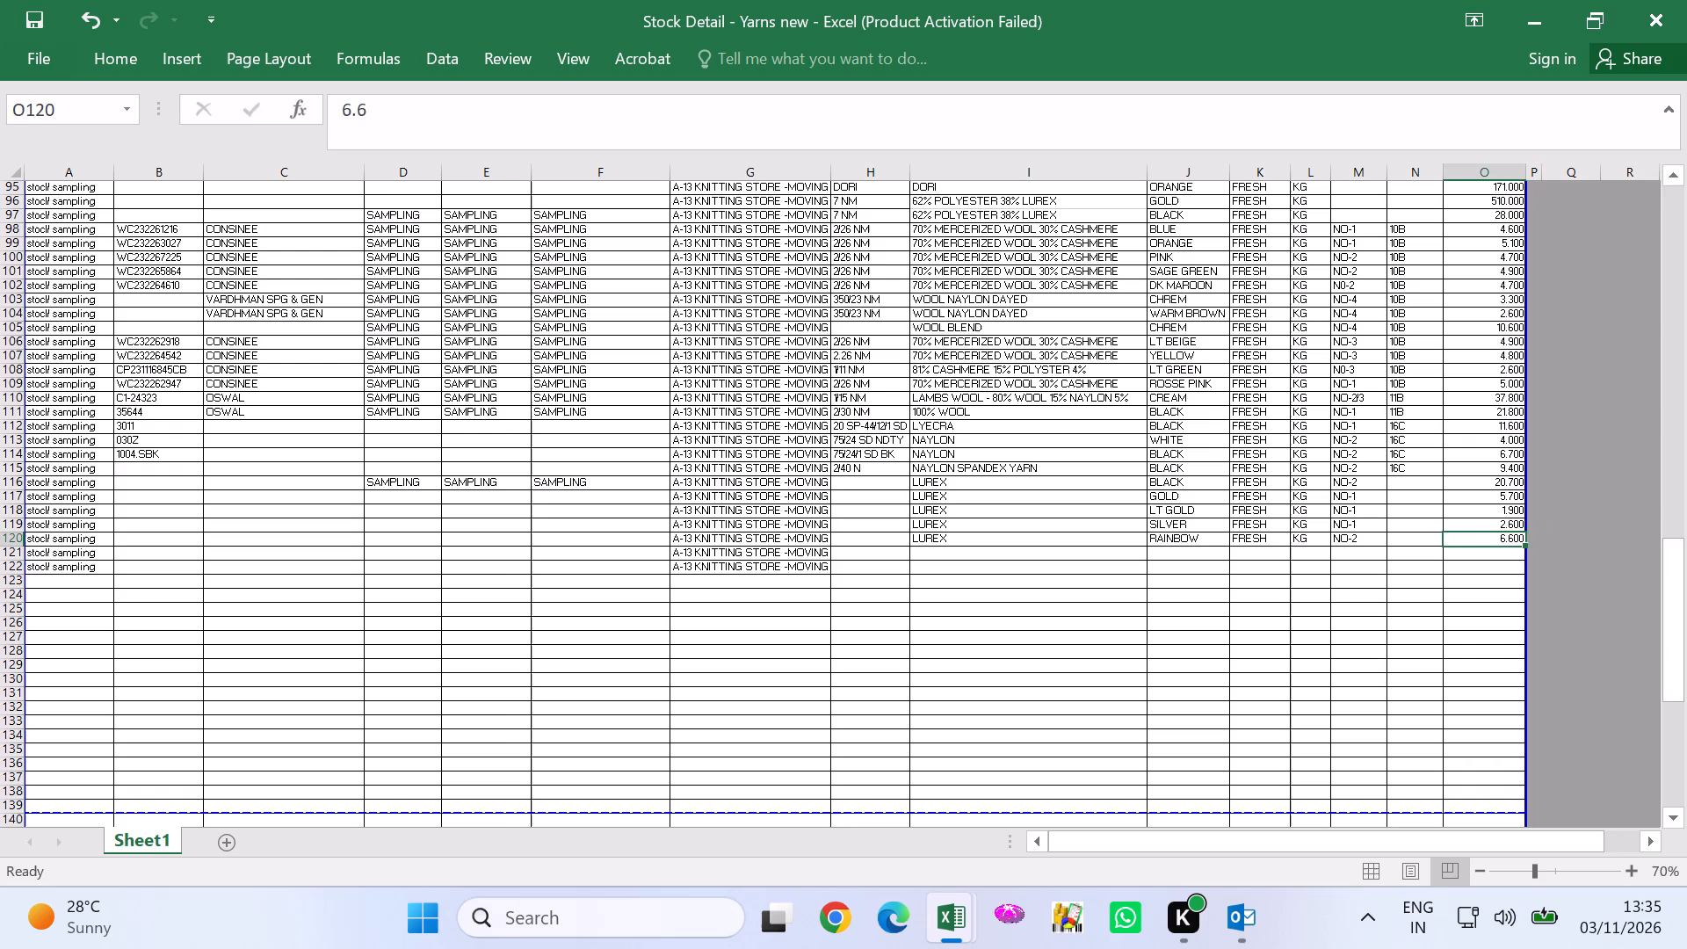
pyautogui.press('2')
pyautogui.press('.')
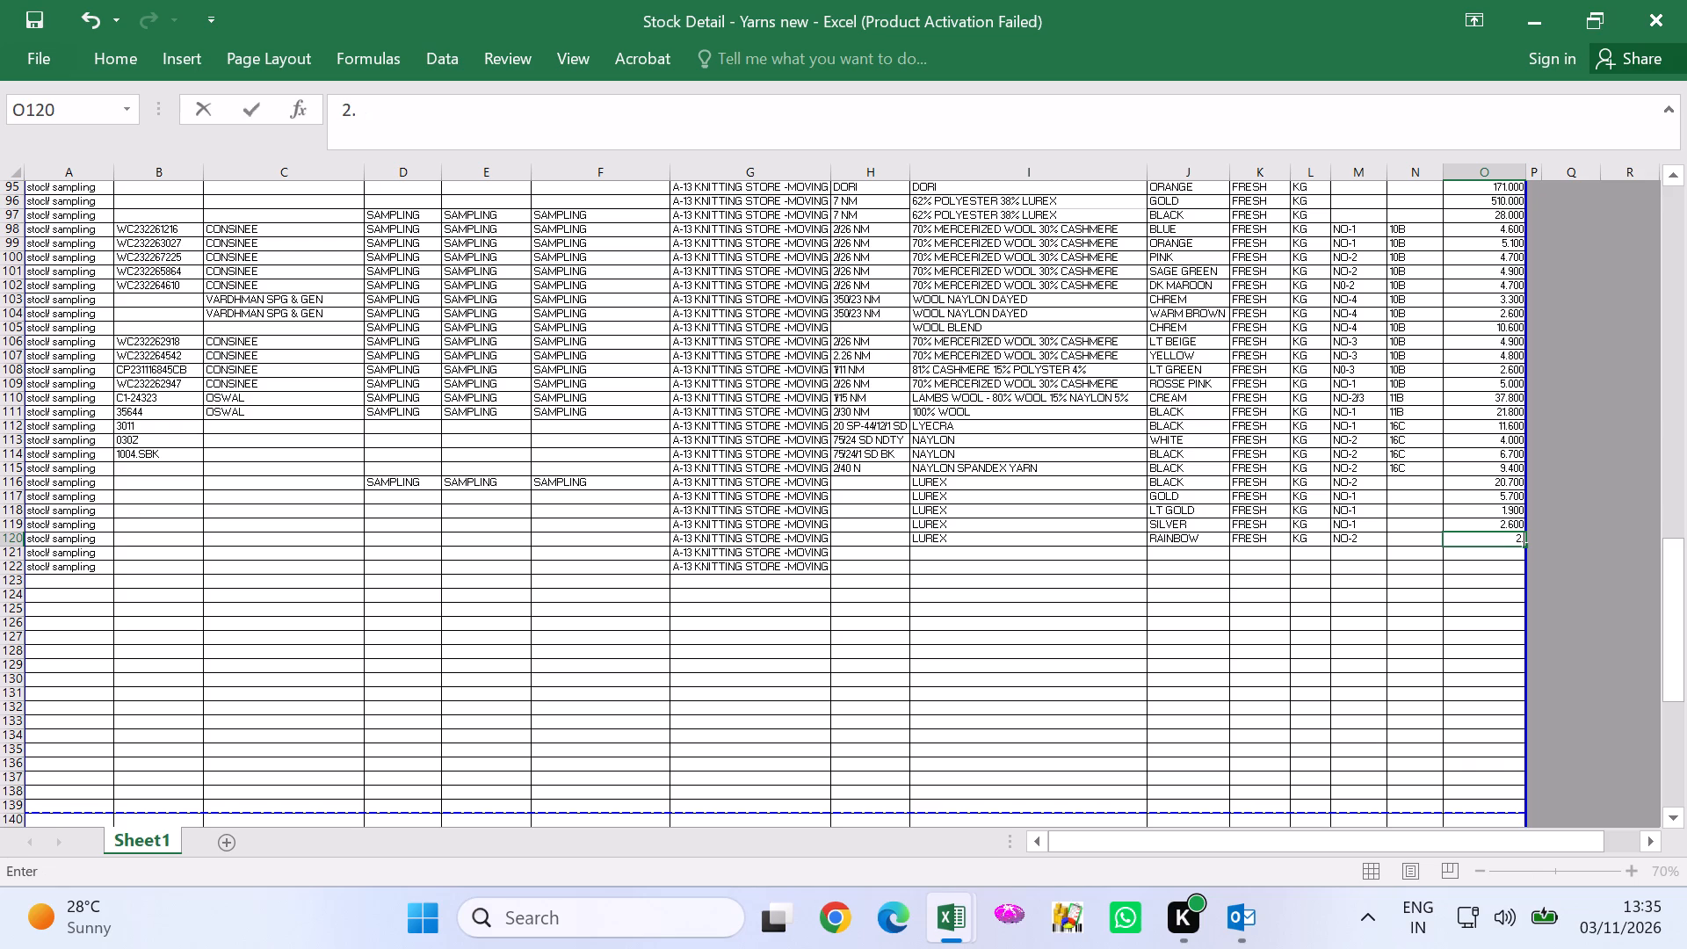
pyautogui.write('600')
pyautogui.press('Tab')
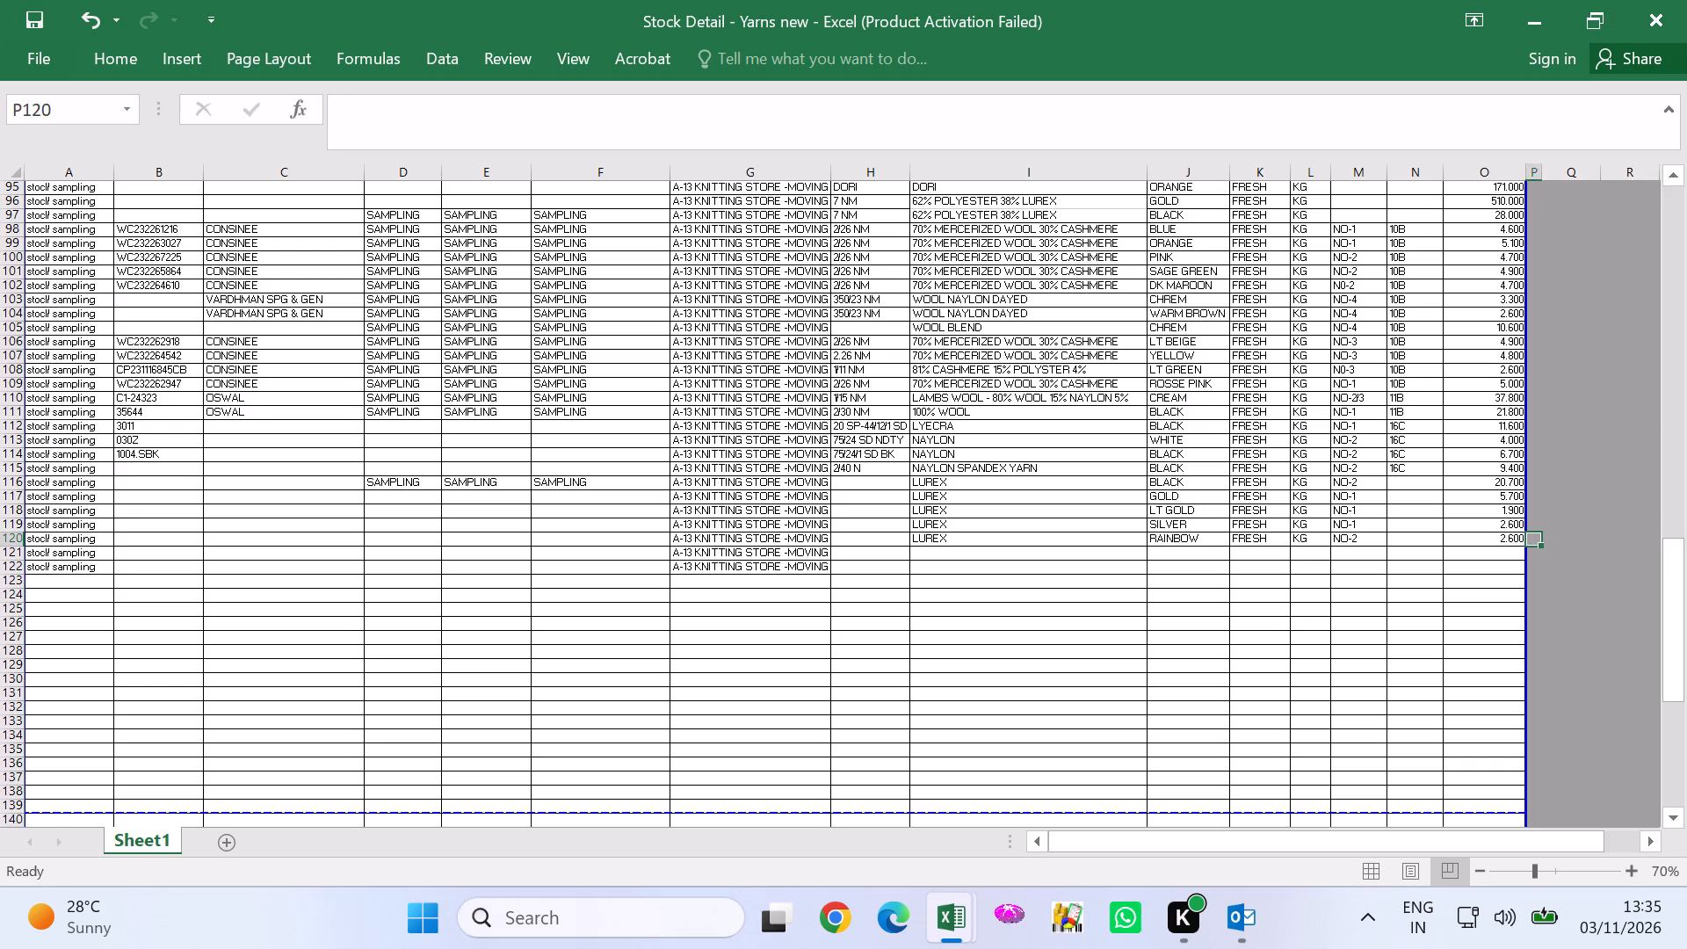
# Enter LUREX as the yarn description in I121 and SILVER as the colour in J121.
pyautogui.click(1473, 557)
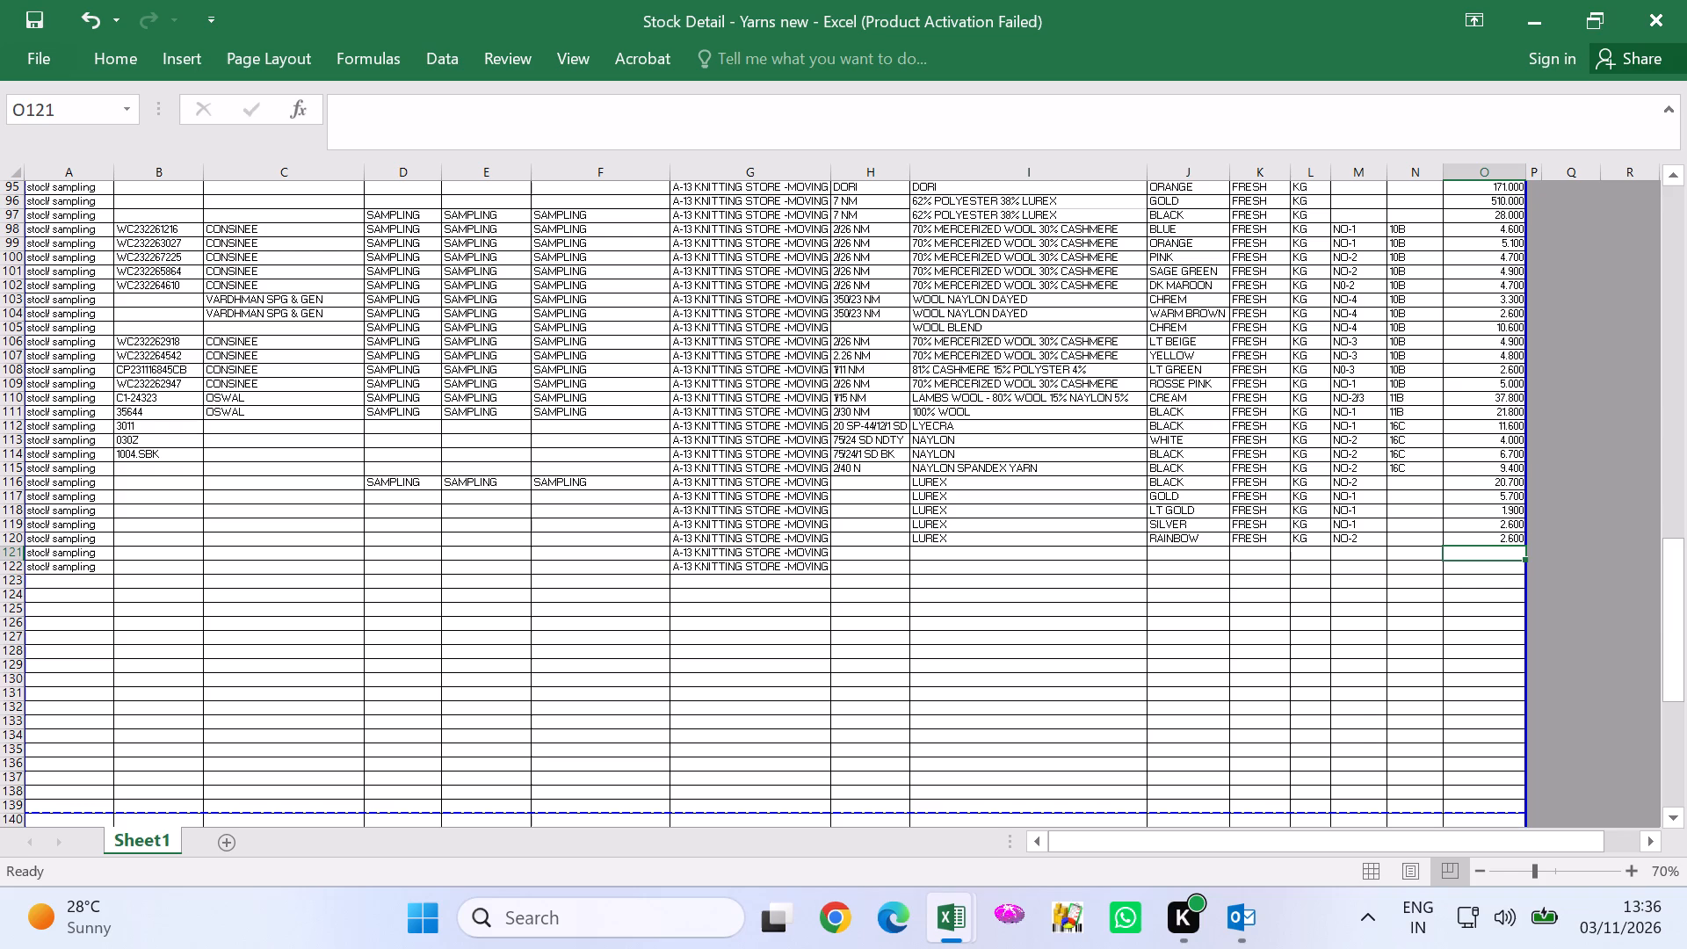
pyautogui.click(942, 556)
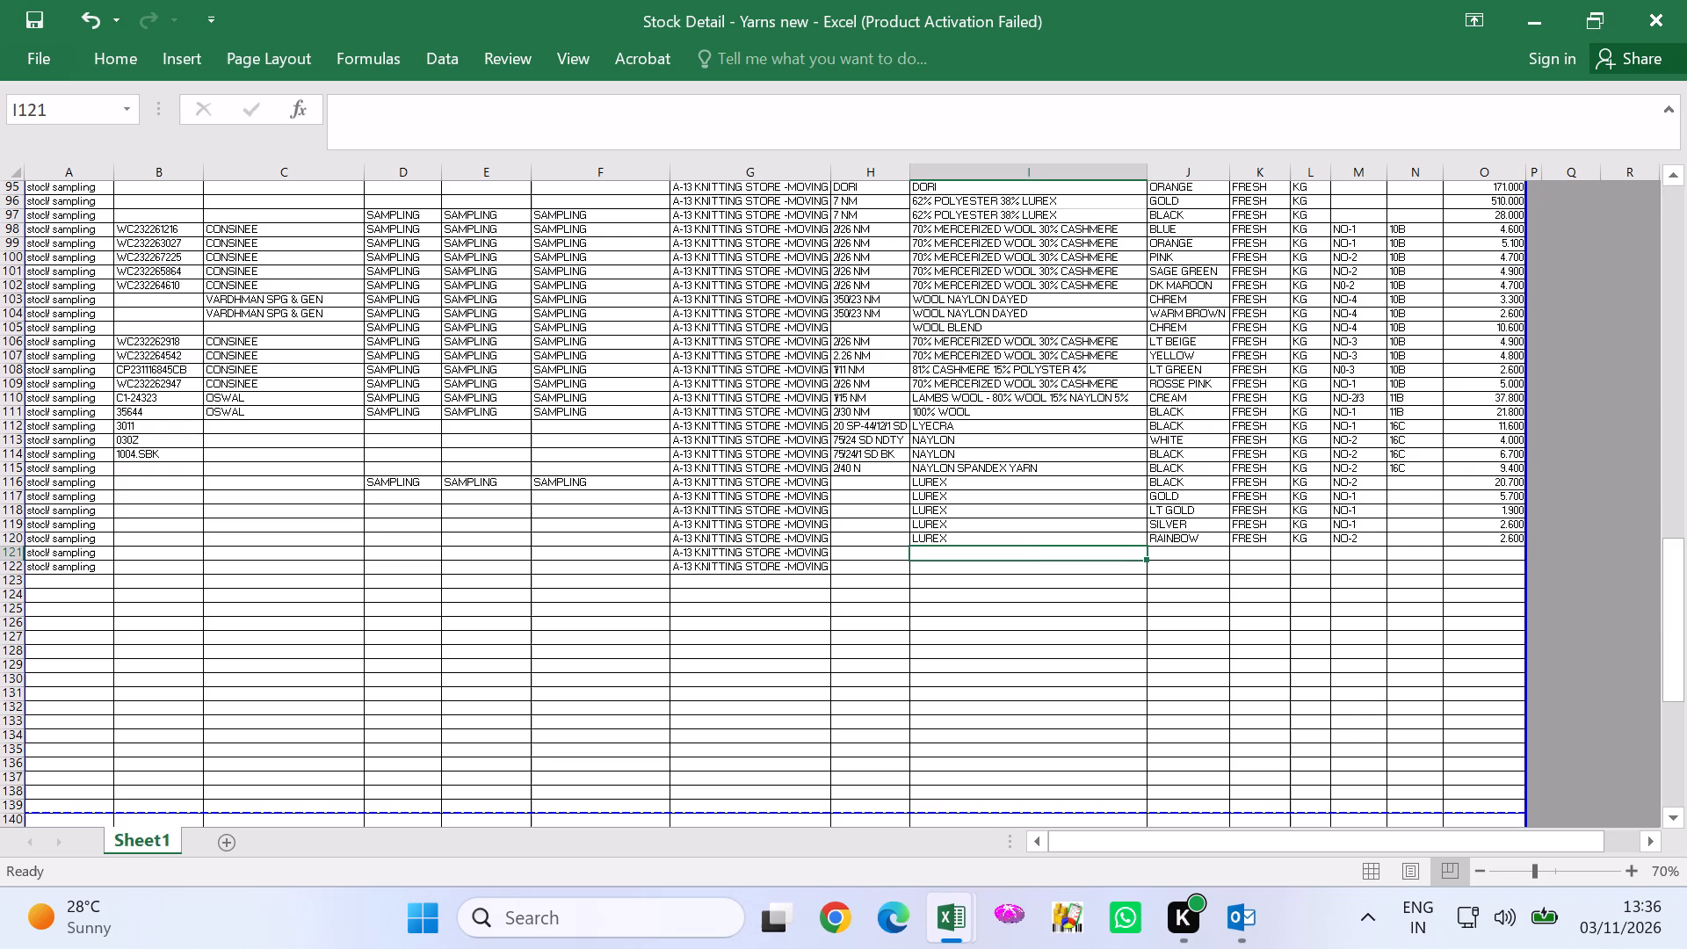
pyautogui.write('SI')
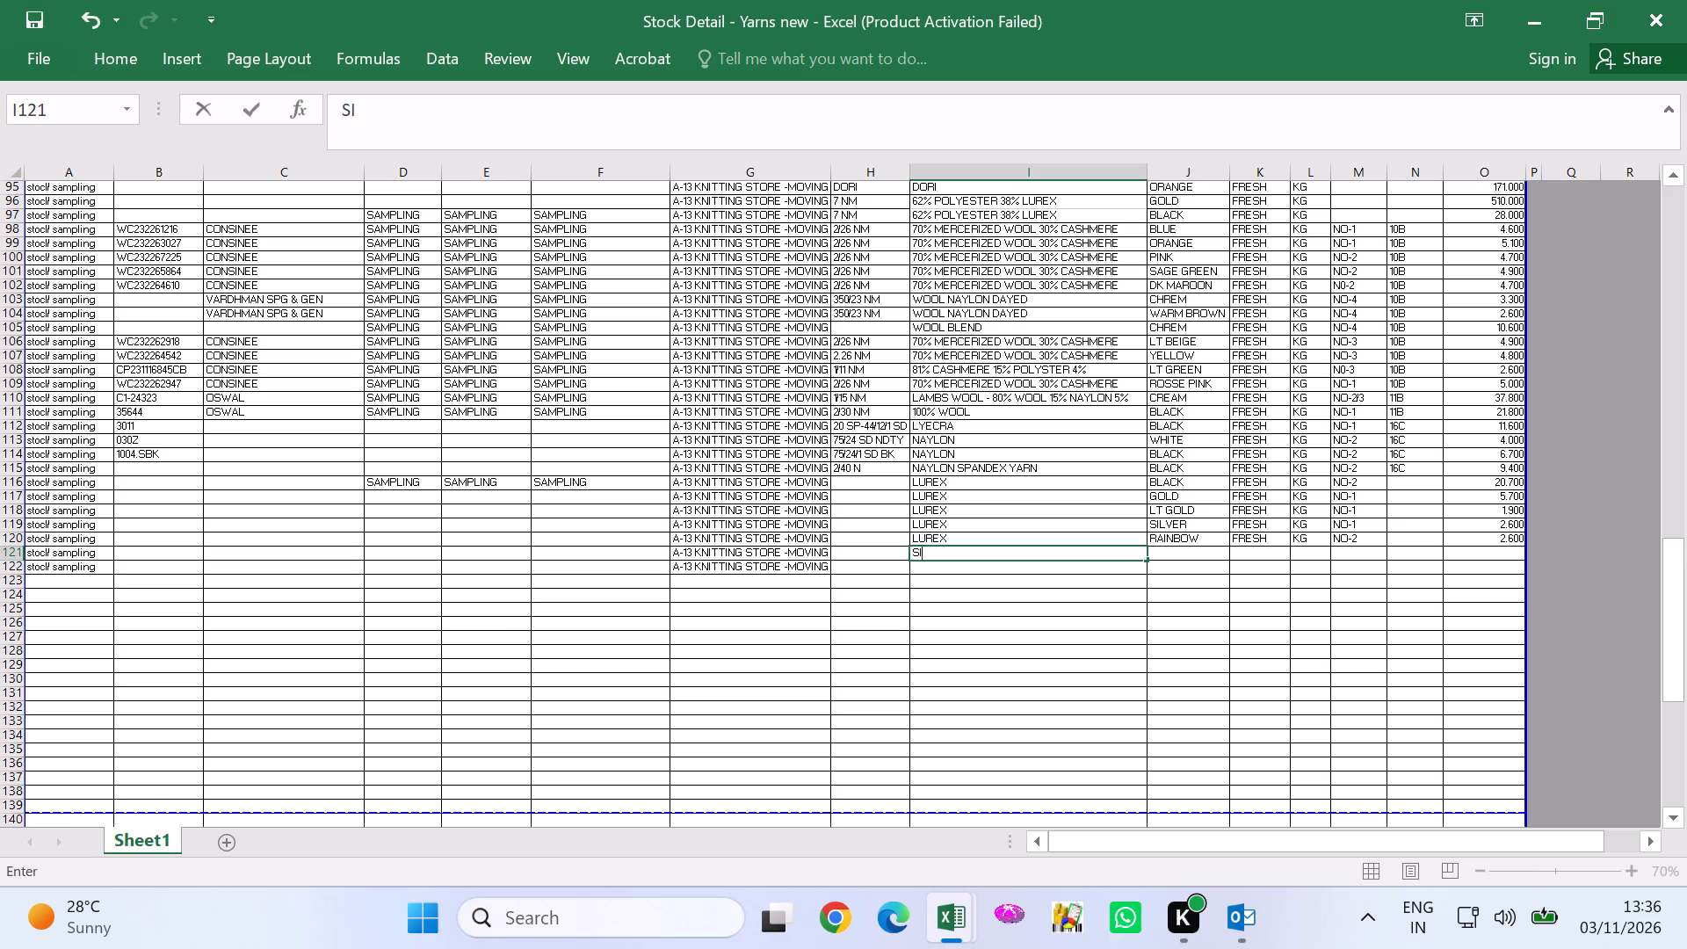
pyautogui.press('BackSpace')
pyautogui.press('BackSpace')
pyautogui.write('LU')
pyautogui.press('Tab')
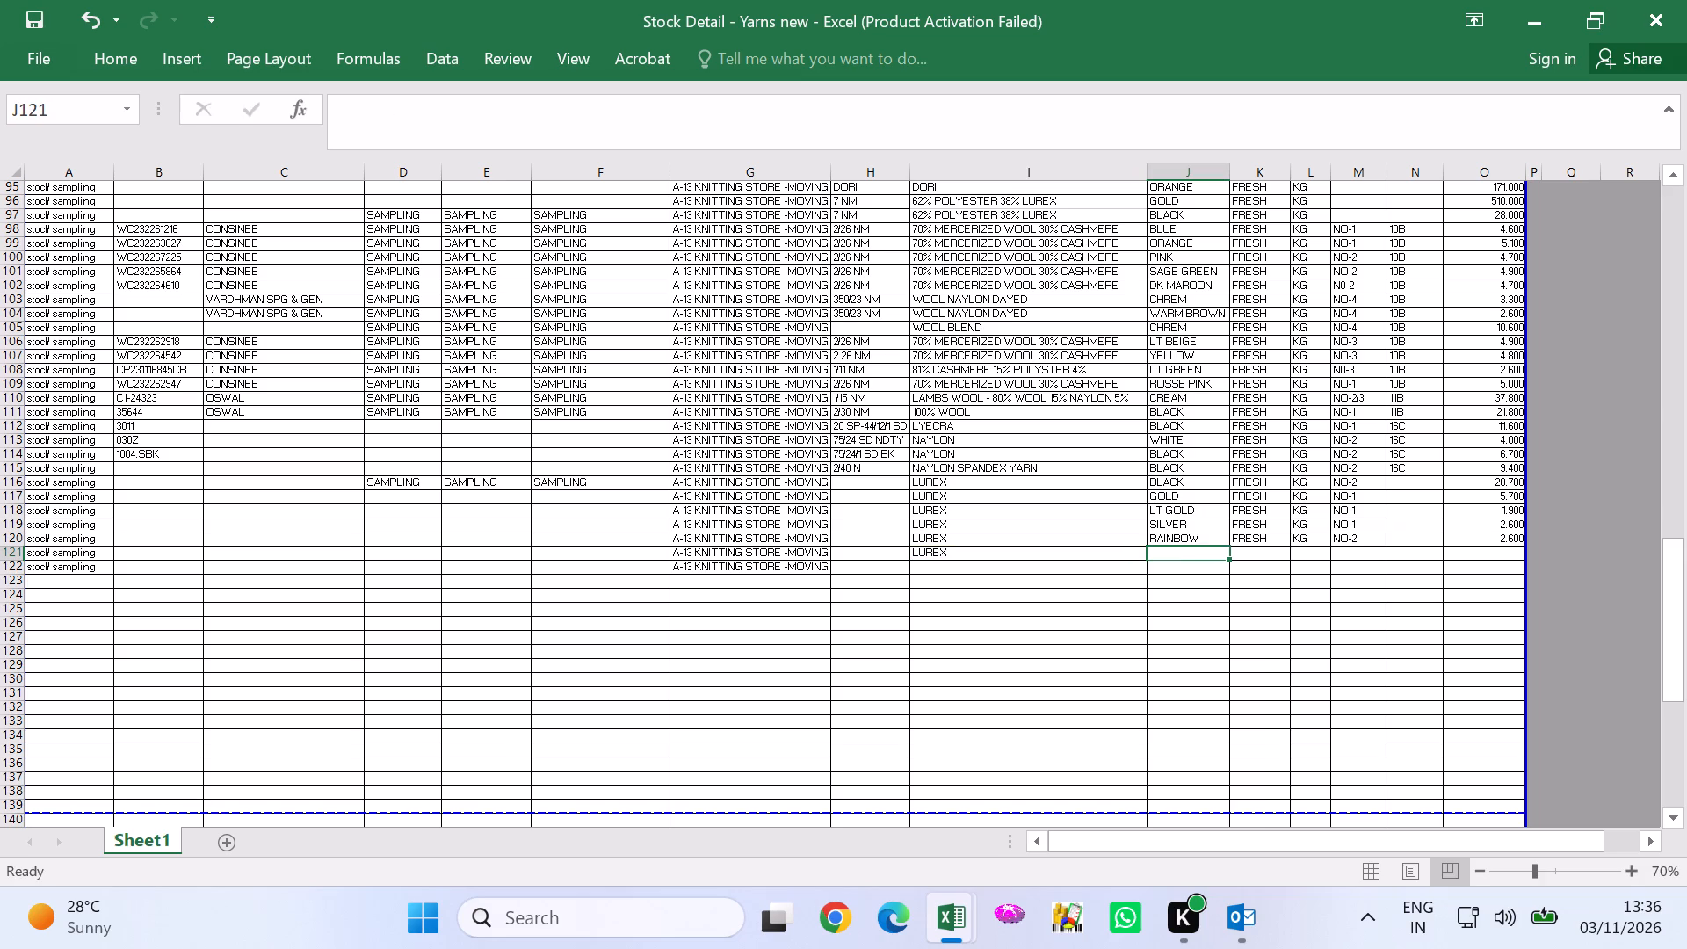
pyautogui.write('SI')
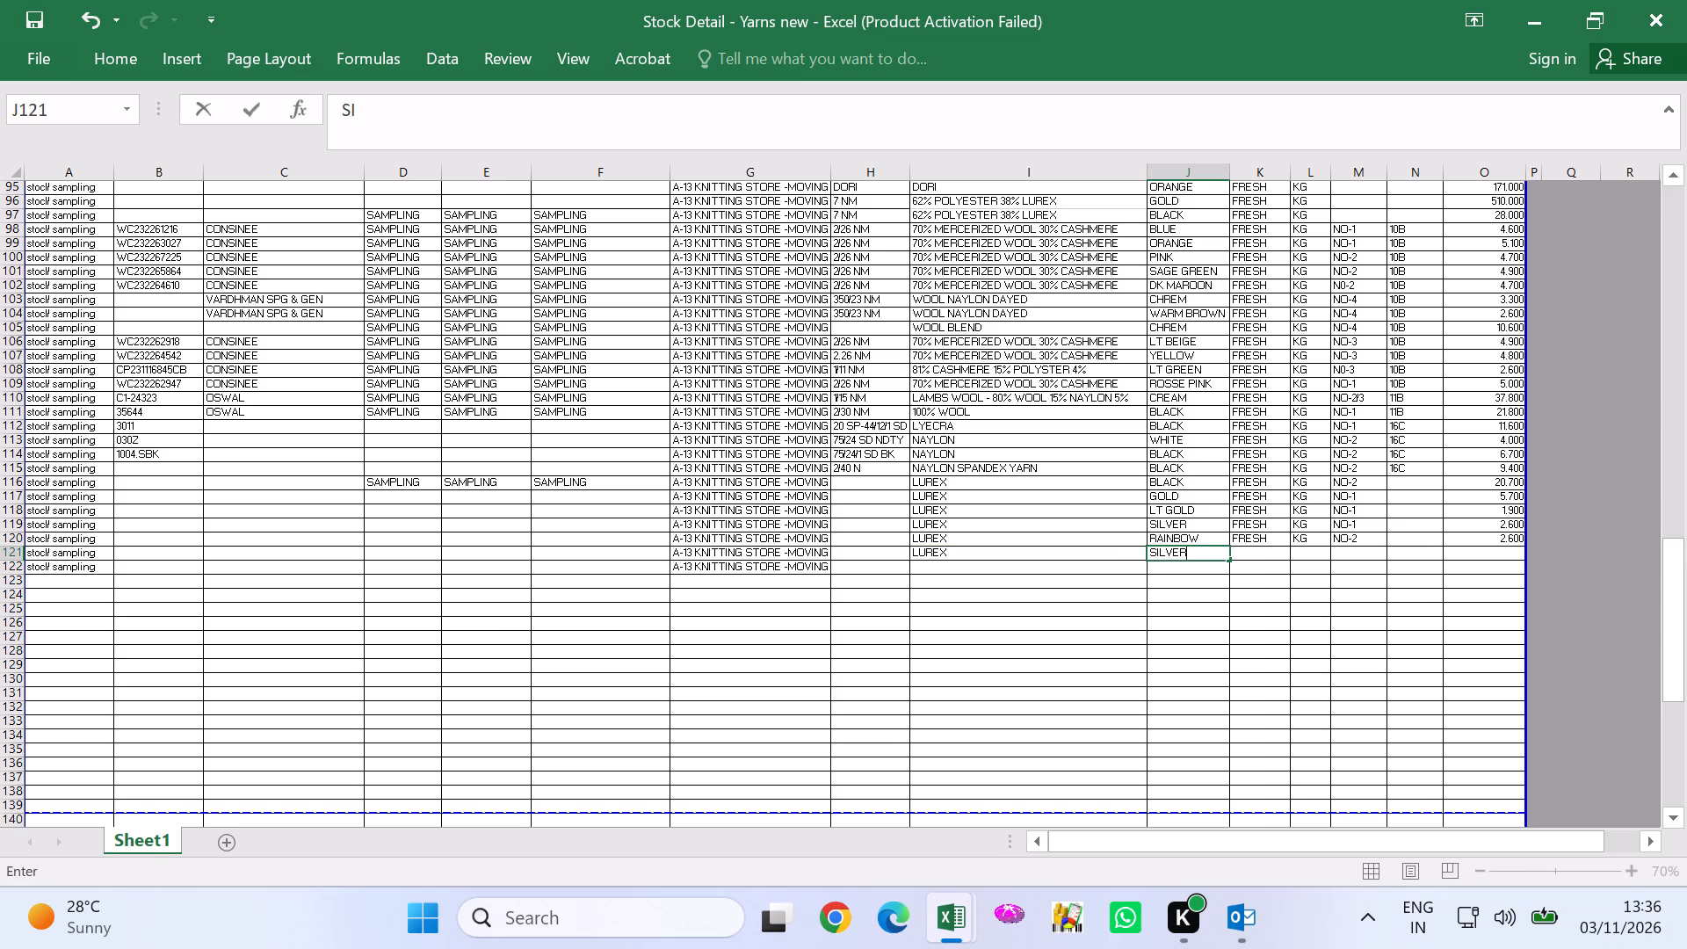
pyautogui.press('l')
pyautogui.press('Tab')
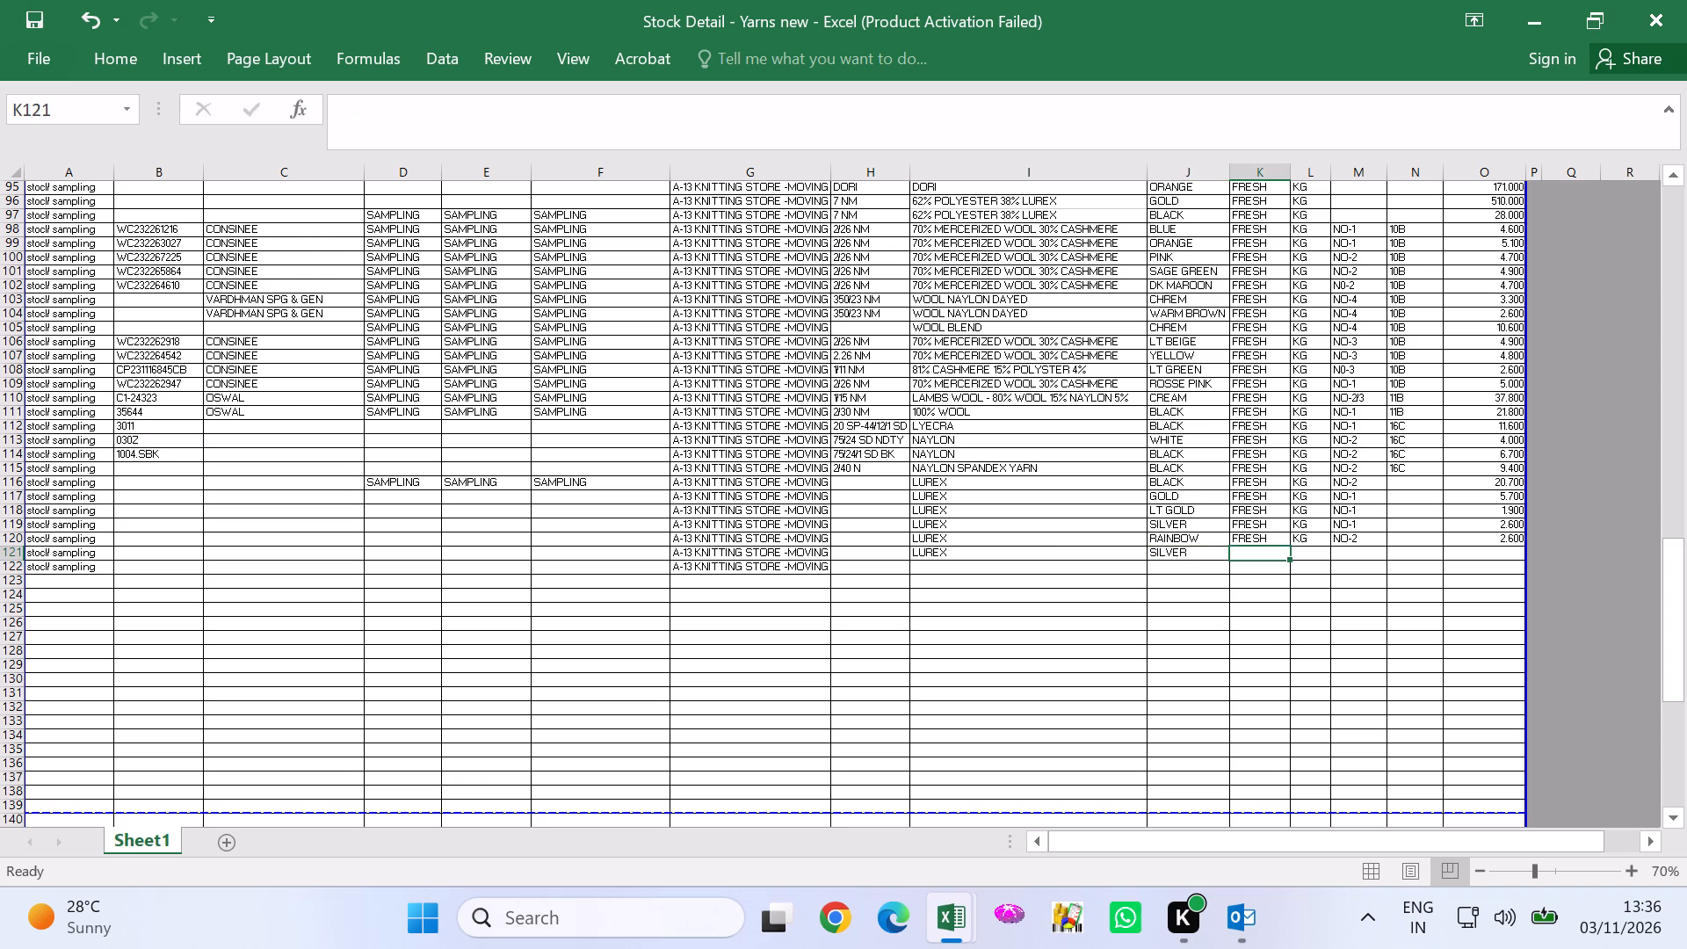
# Complete row 121 with FRESH in K, KG in L, NO-2 in M and quantity 12.700 in O, leaving N blank.
pyautogui.press('f')
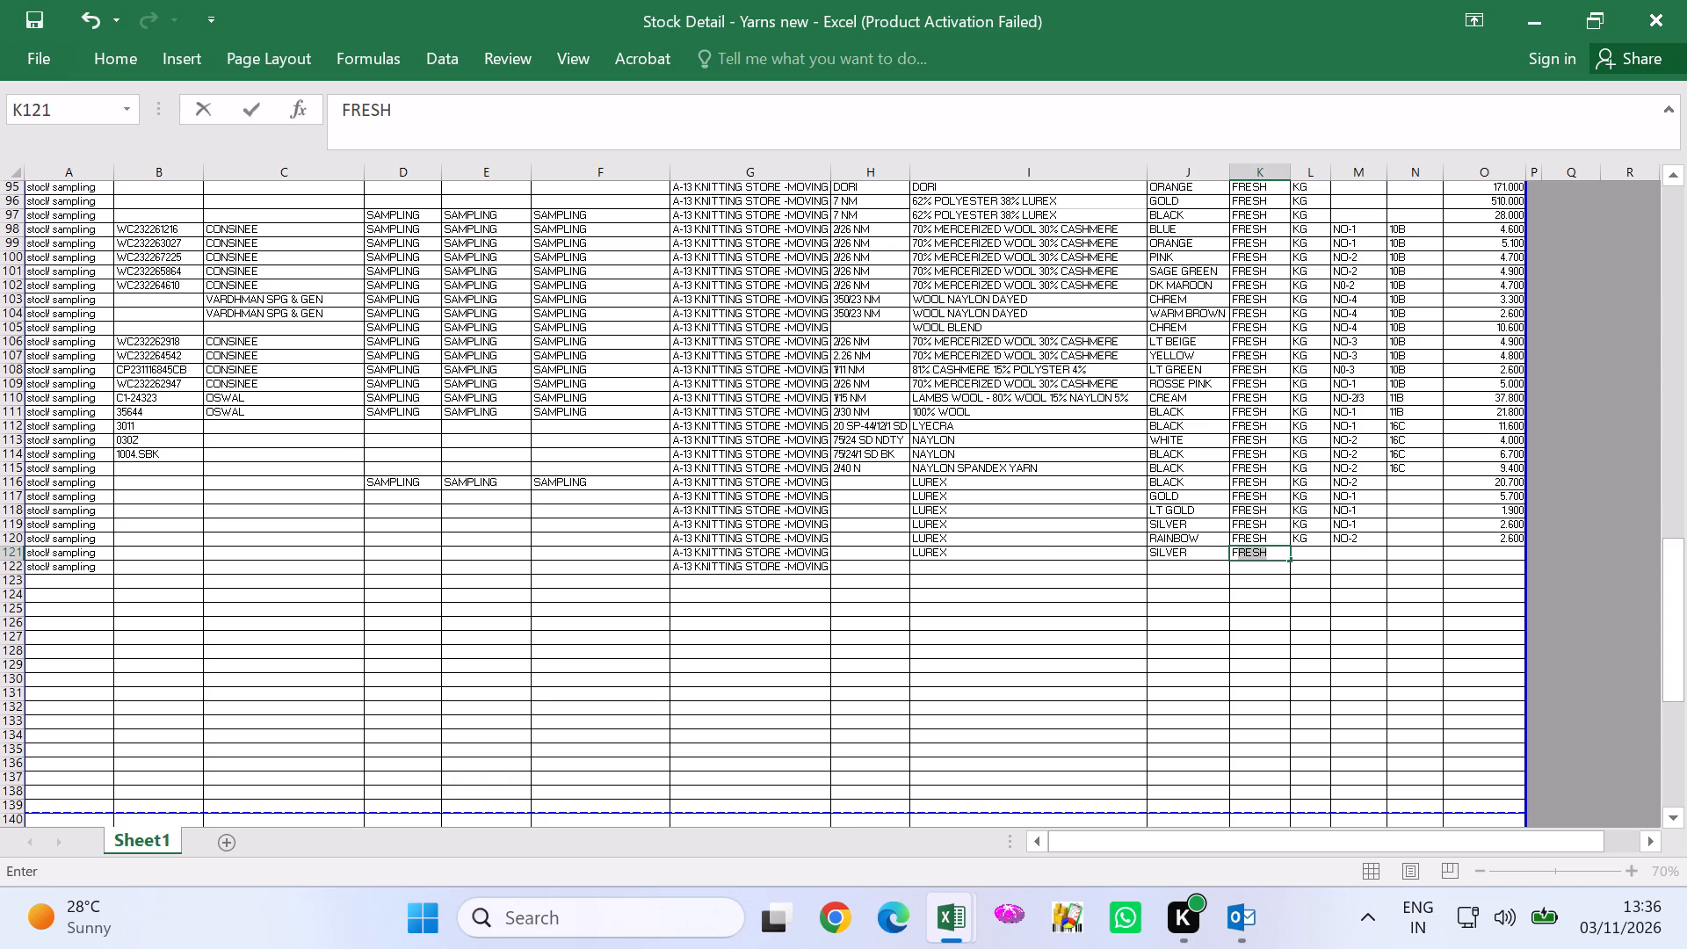
pyautogui.press('Tab')
pyautogui.press('k')
pyautogui.press('Tab')
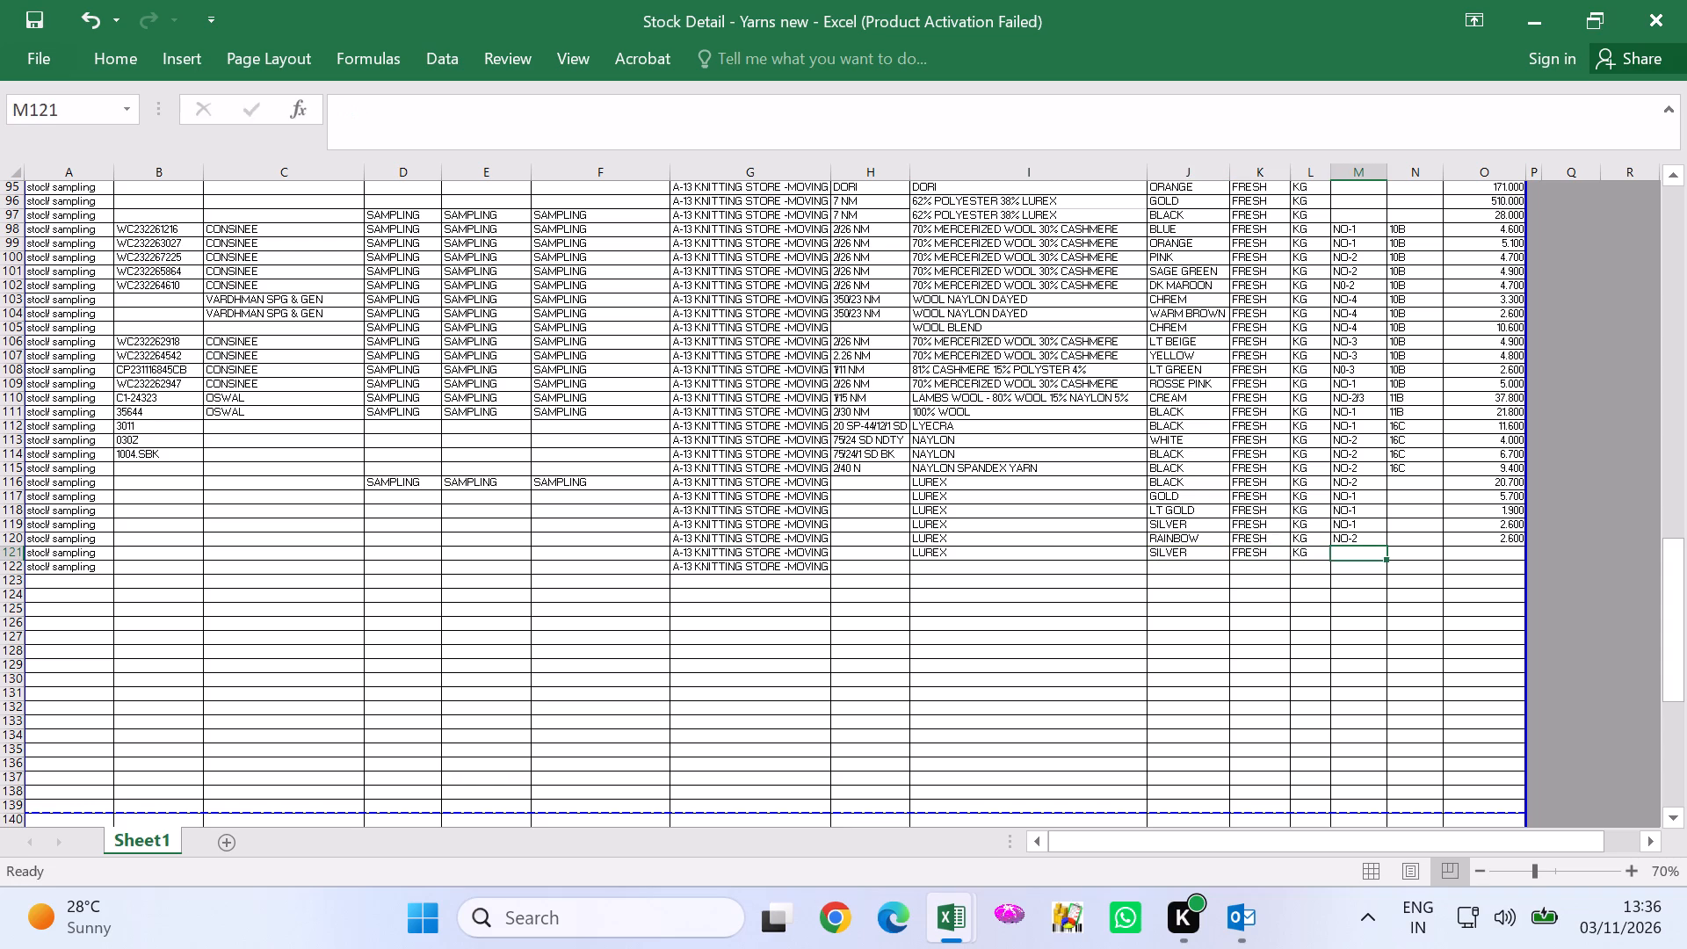
pyautogui.write('NO')
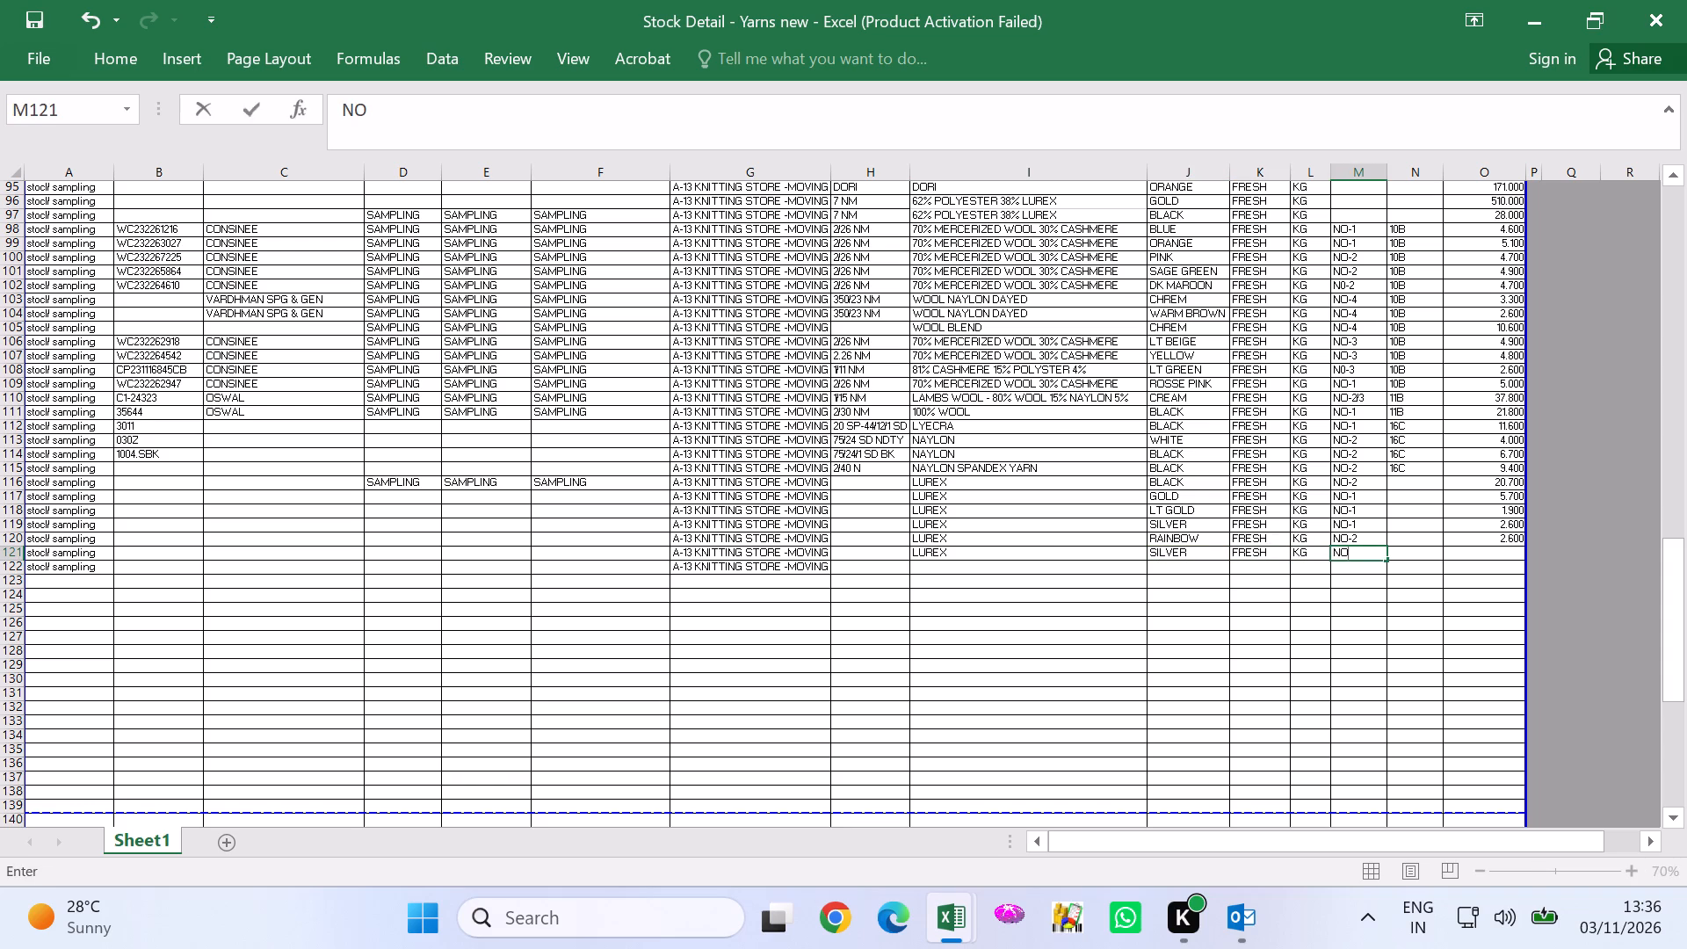
pyautogui.press('-')
pyautogui.press('2')
pyautogui.press('Tab')
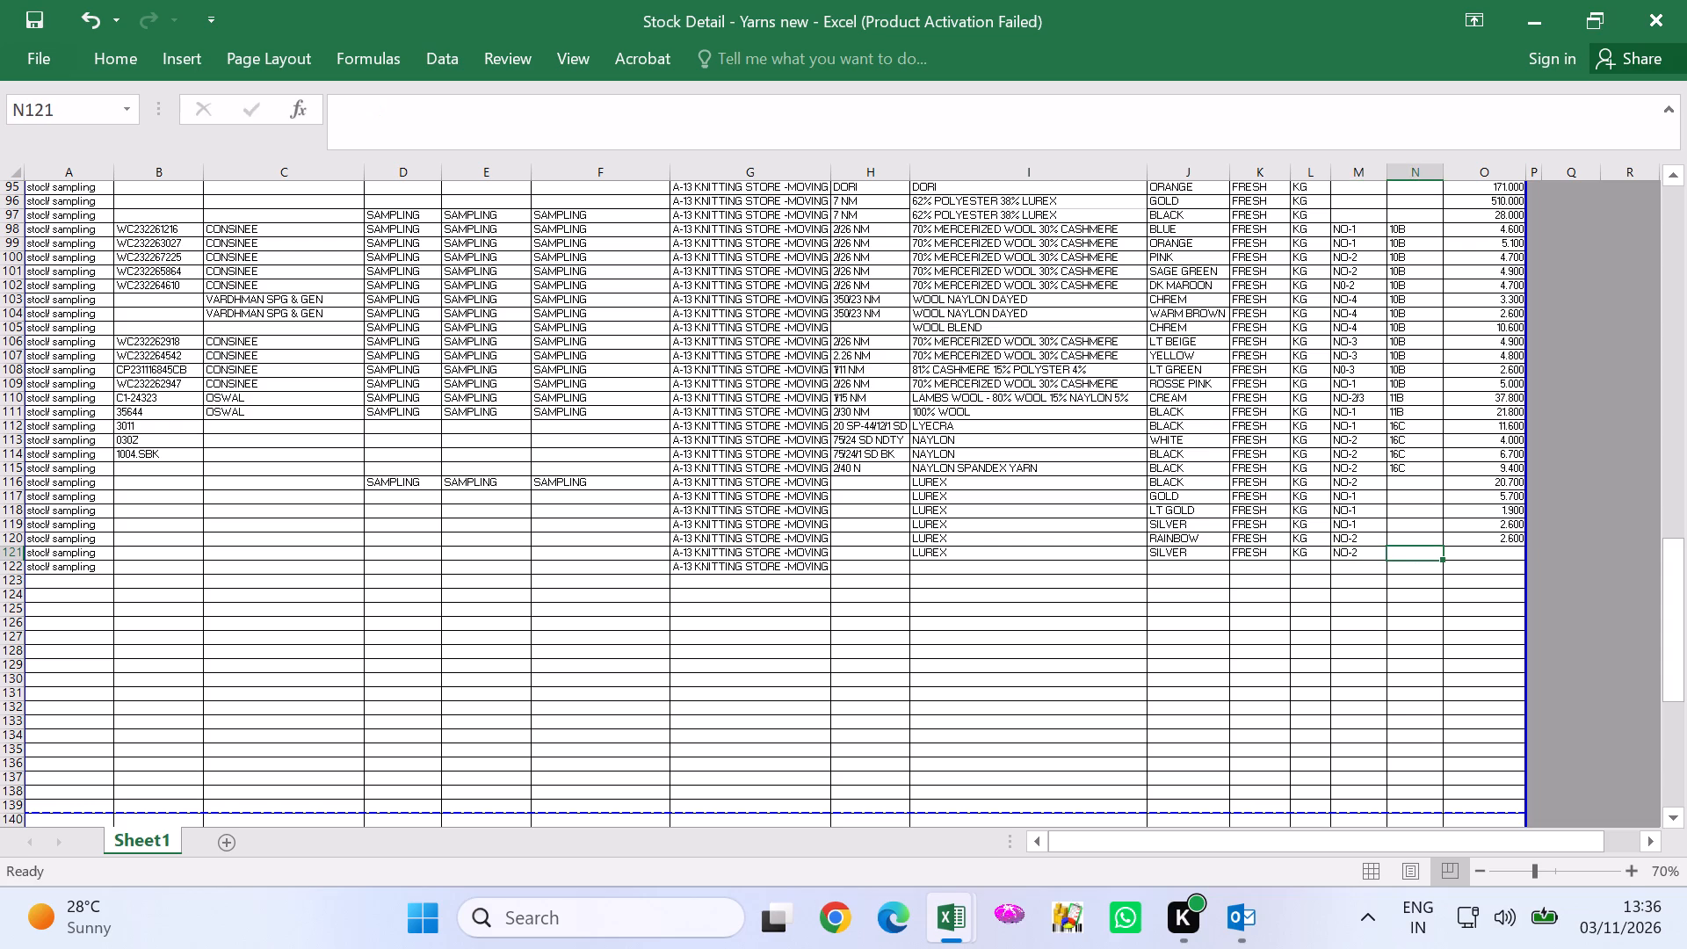
pyautogui.press('Tab')
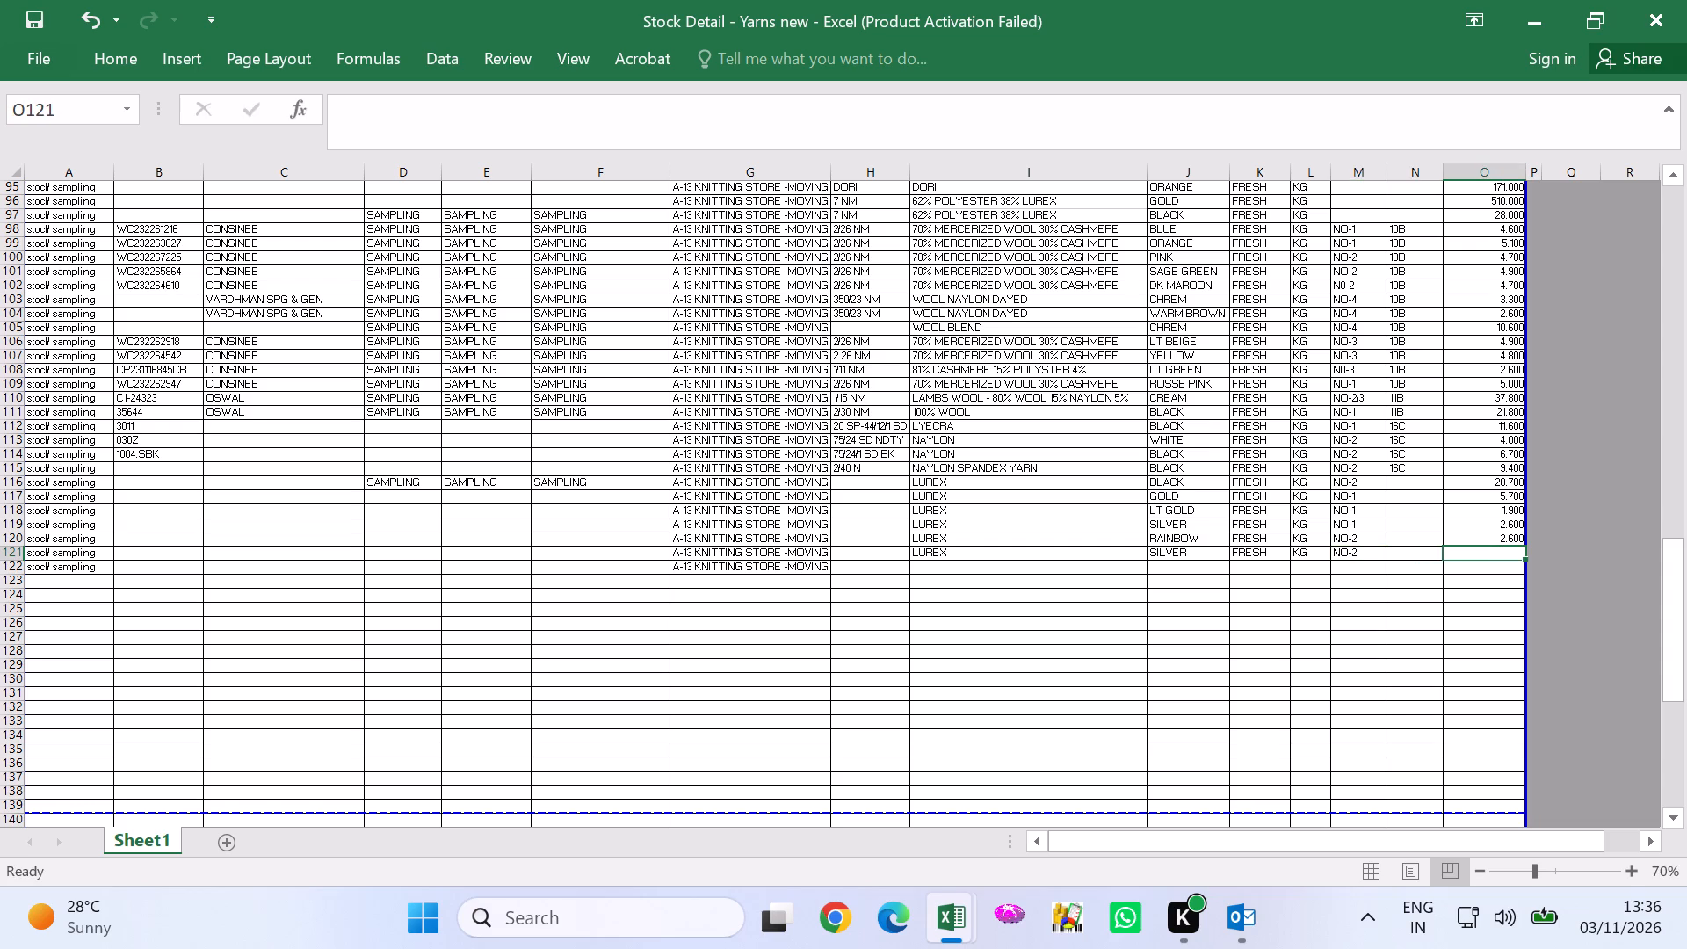
pyautogui.write('12')
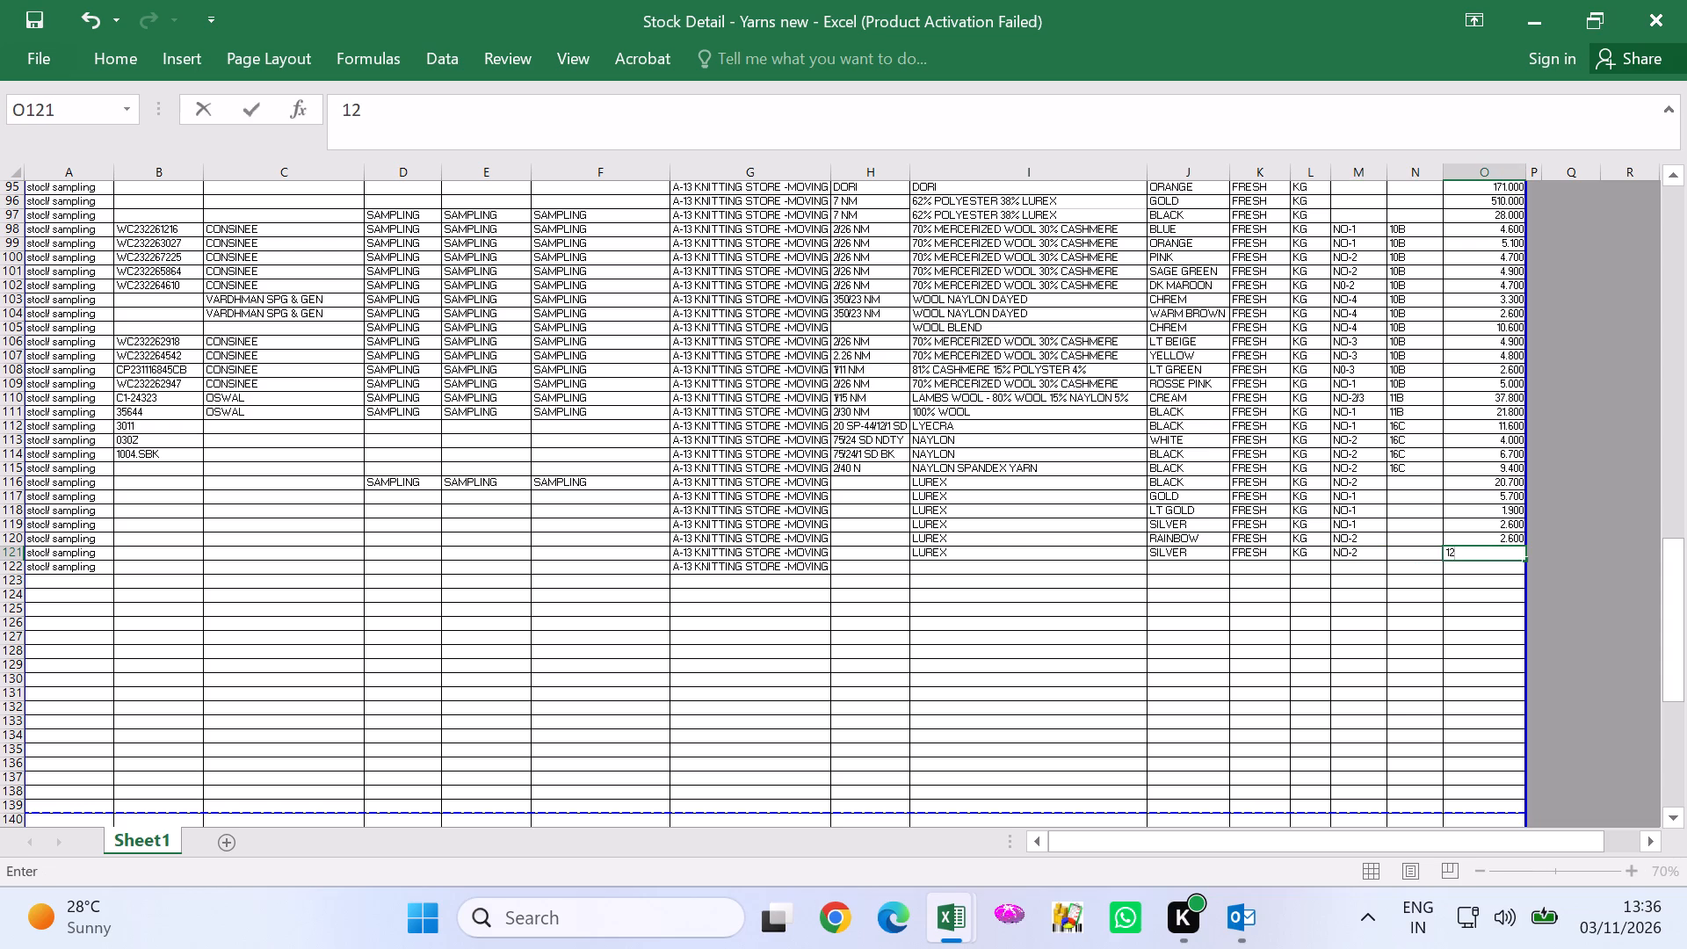
pyautogui.press('.')
pyautogui.write('700')
pyautogui.press('Tab')
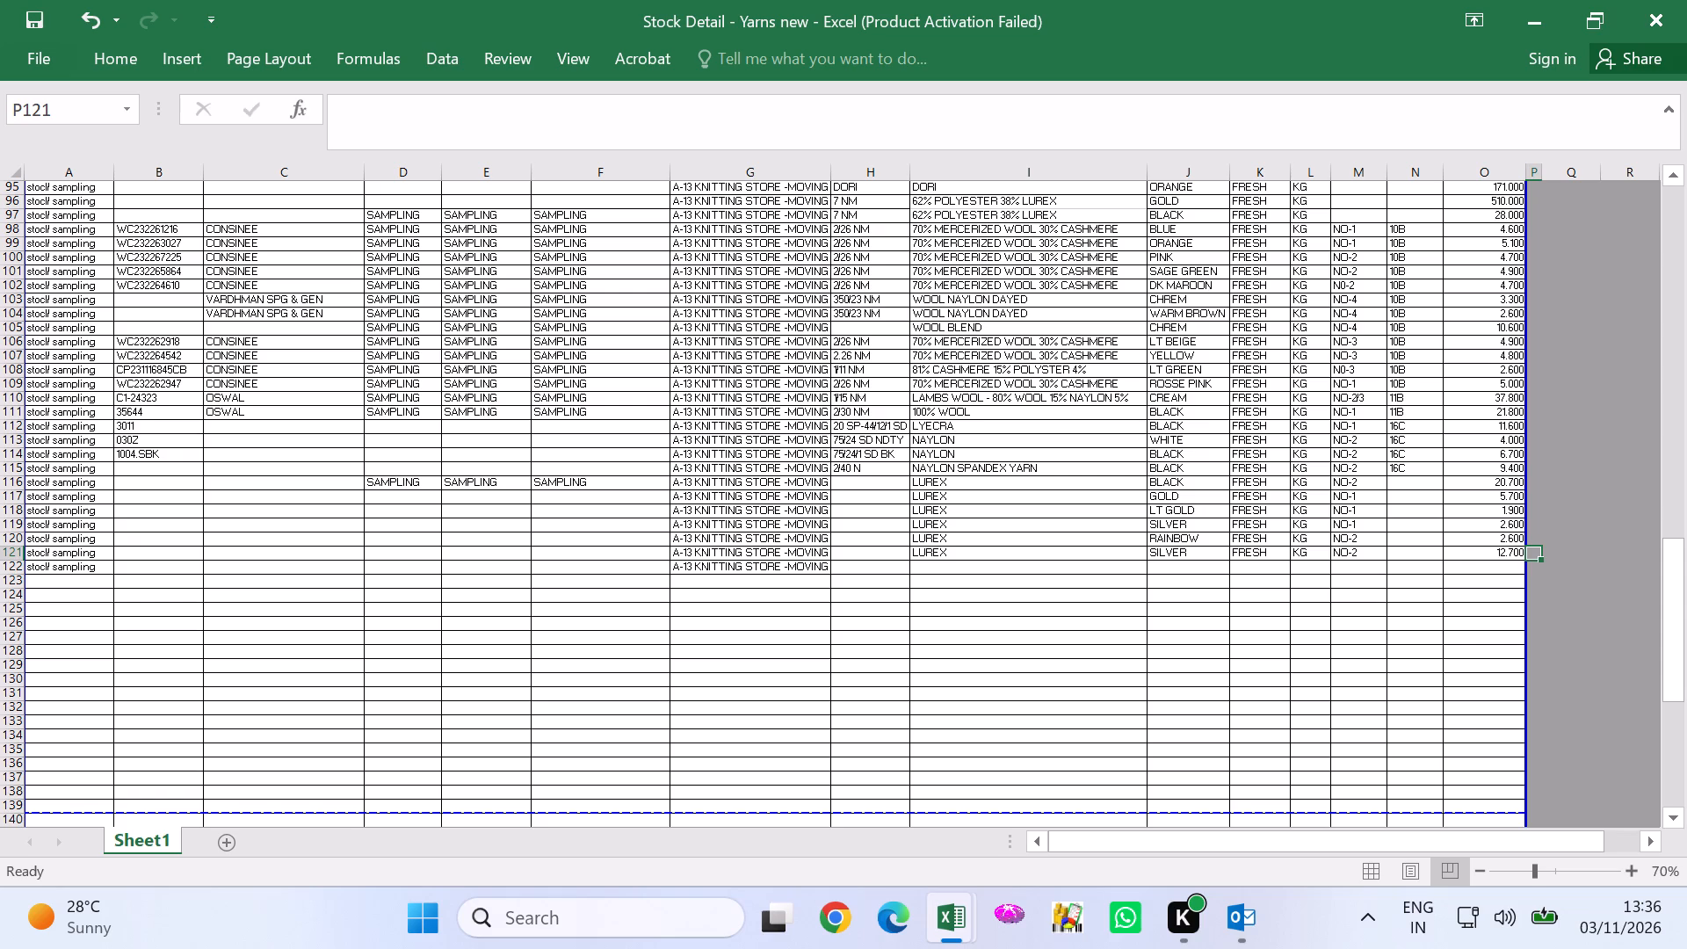
# Enter LUREX as the yarn description in I122.
pyautogui.click(931, 566)
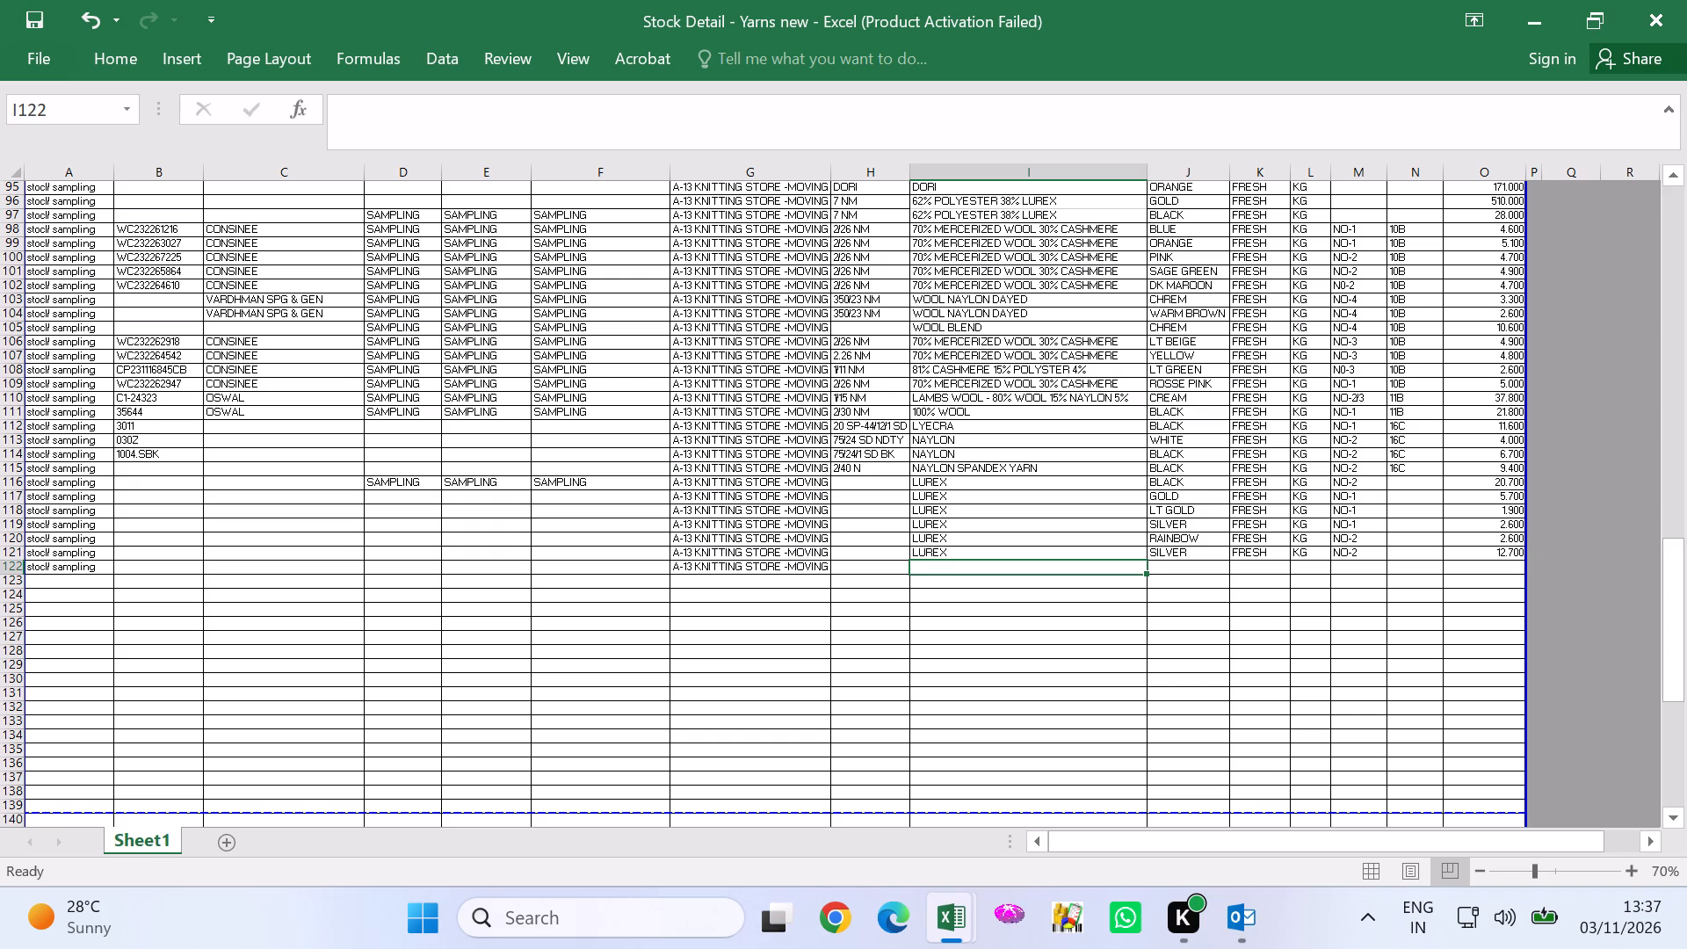
pyautogui.write('LU')
pyautogui.press('Tab')
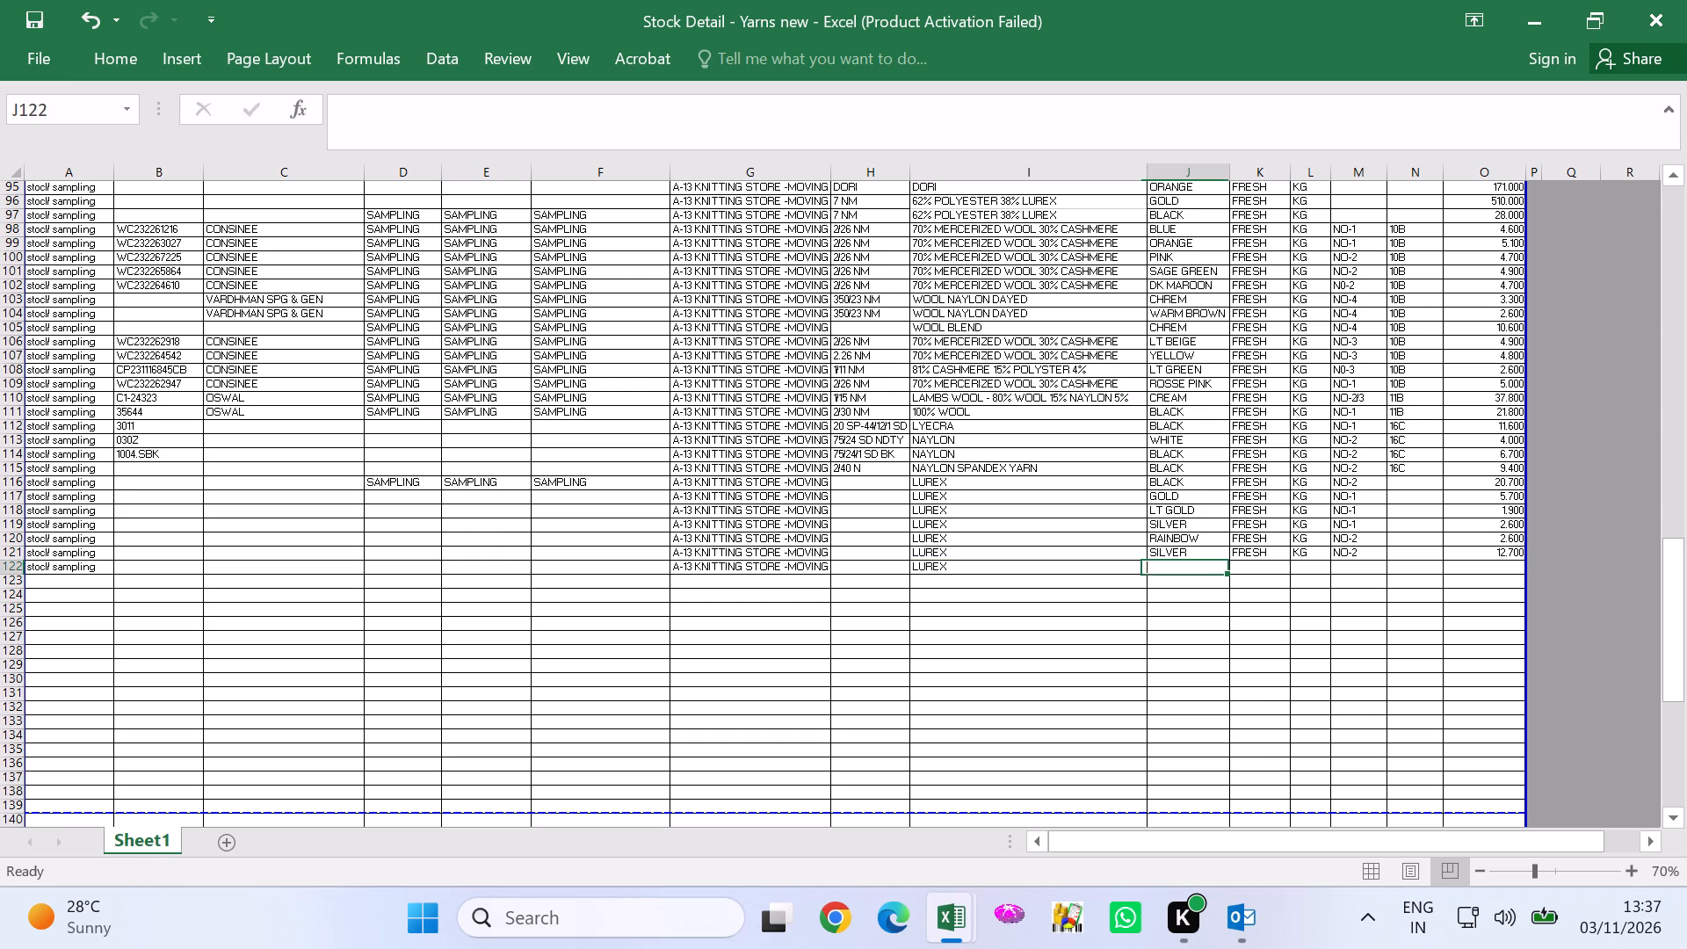
# Complete row 122 with GOLD in J, FRESH in K, KG in L, NO-2 in M and quantity 4.800 in O, leaving N blank.
pyautogui.write('GOLD')
pyautogui.press('Tab')
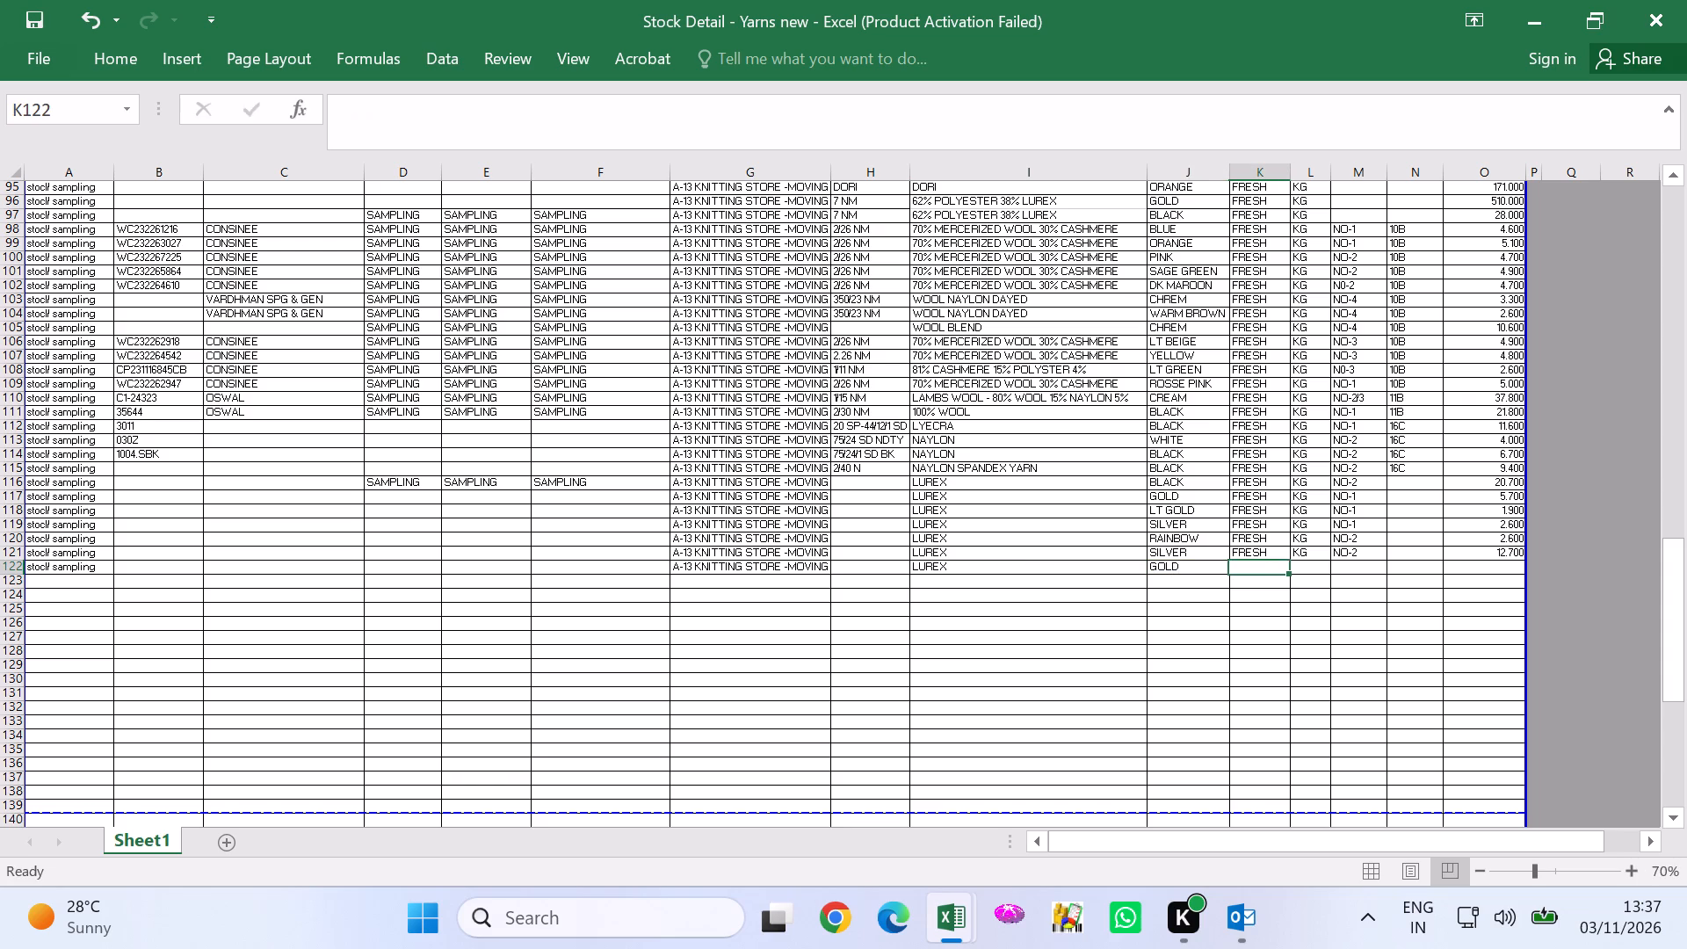
pyautogui.press('f')
pyautogui.press('Tab')
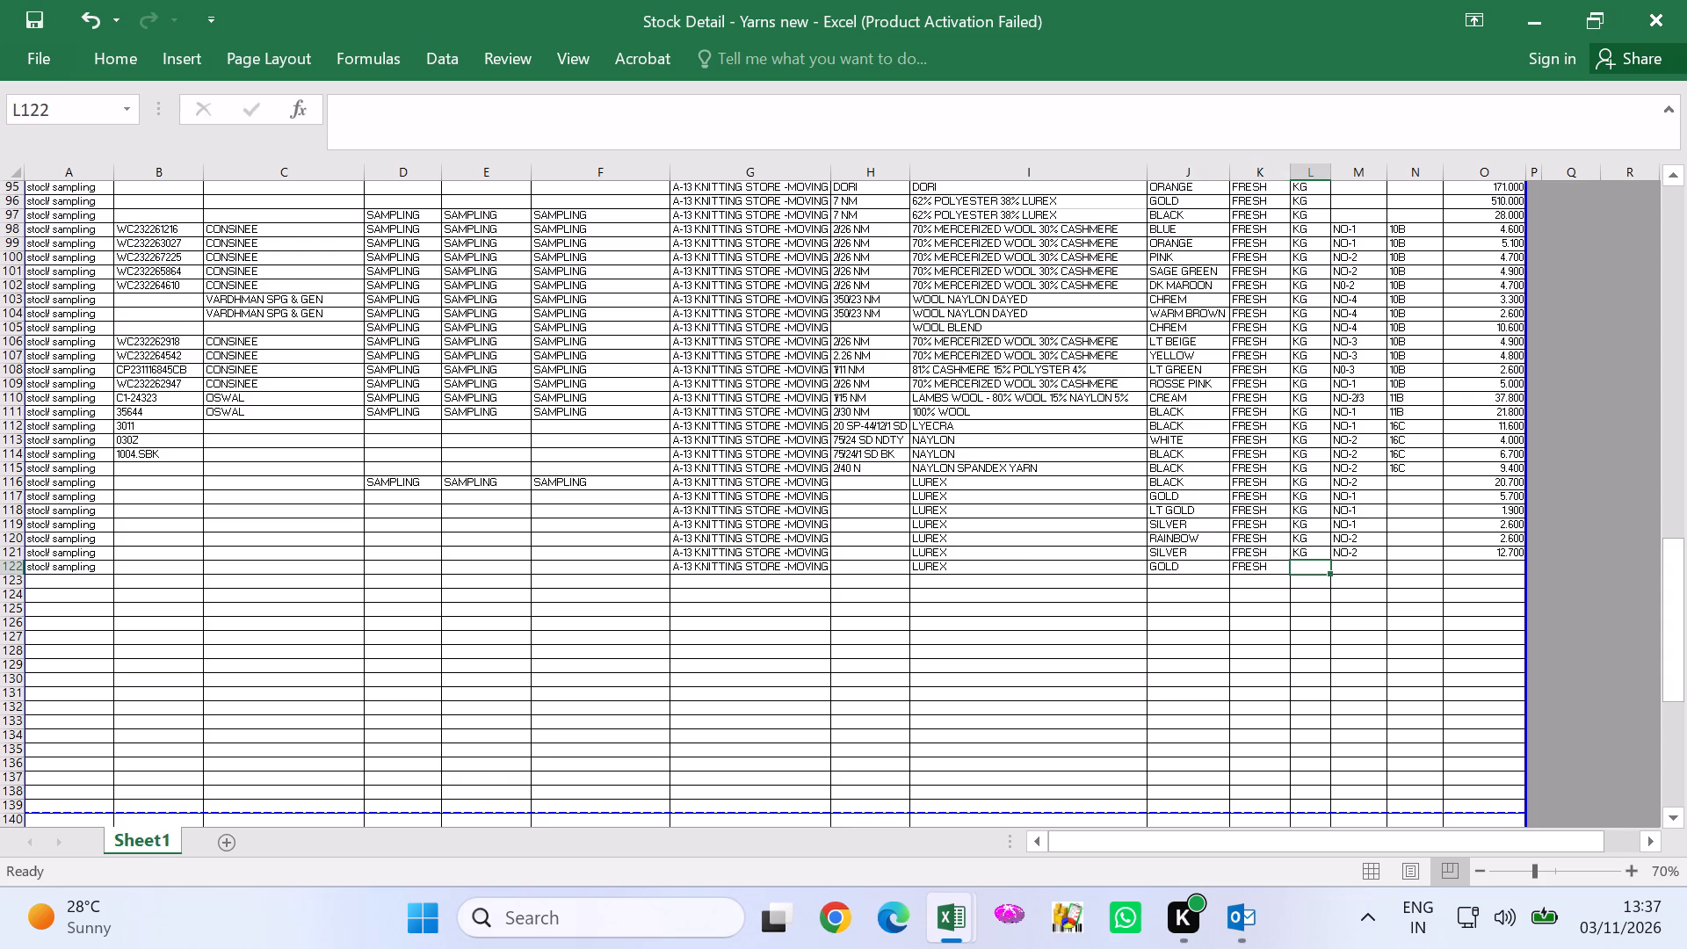
pyautogui.press('k')
pyautogui.press('Tab')
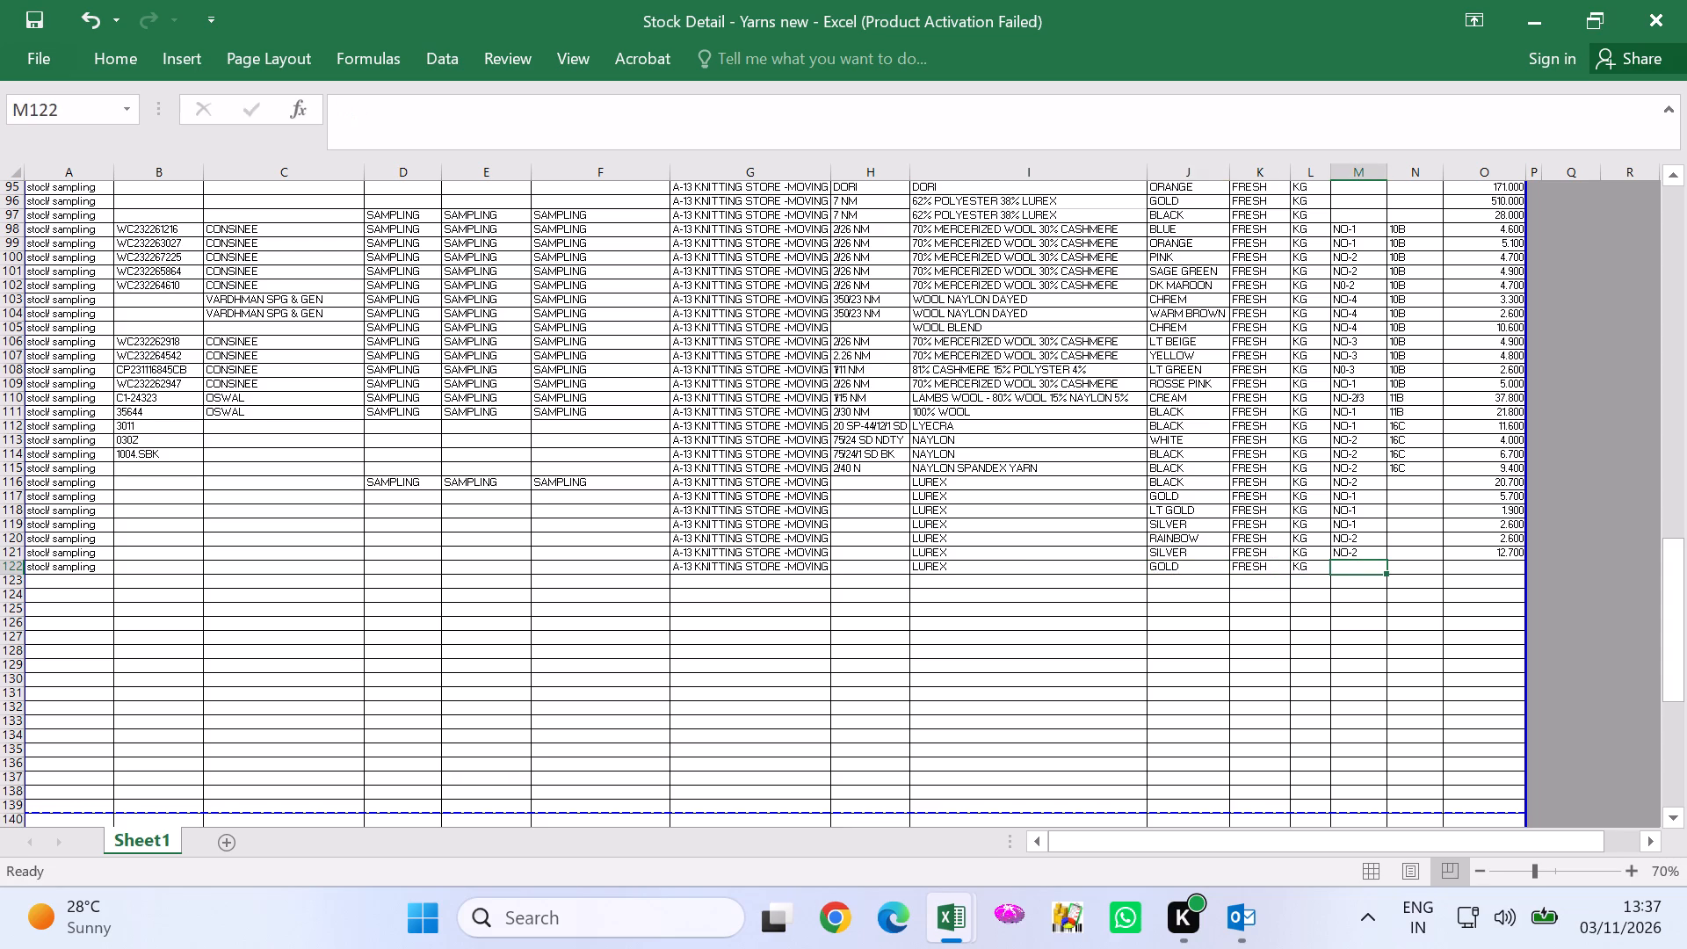
pyautogui.write('NO')
pyautogui.press('-')
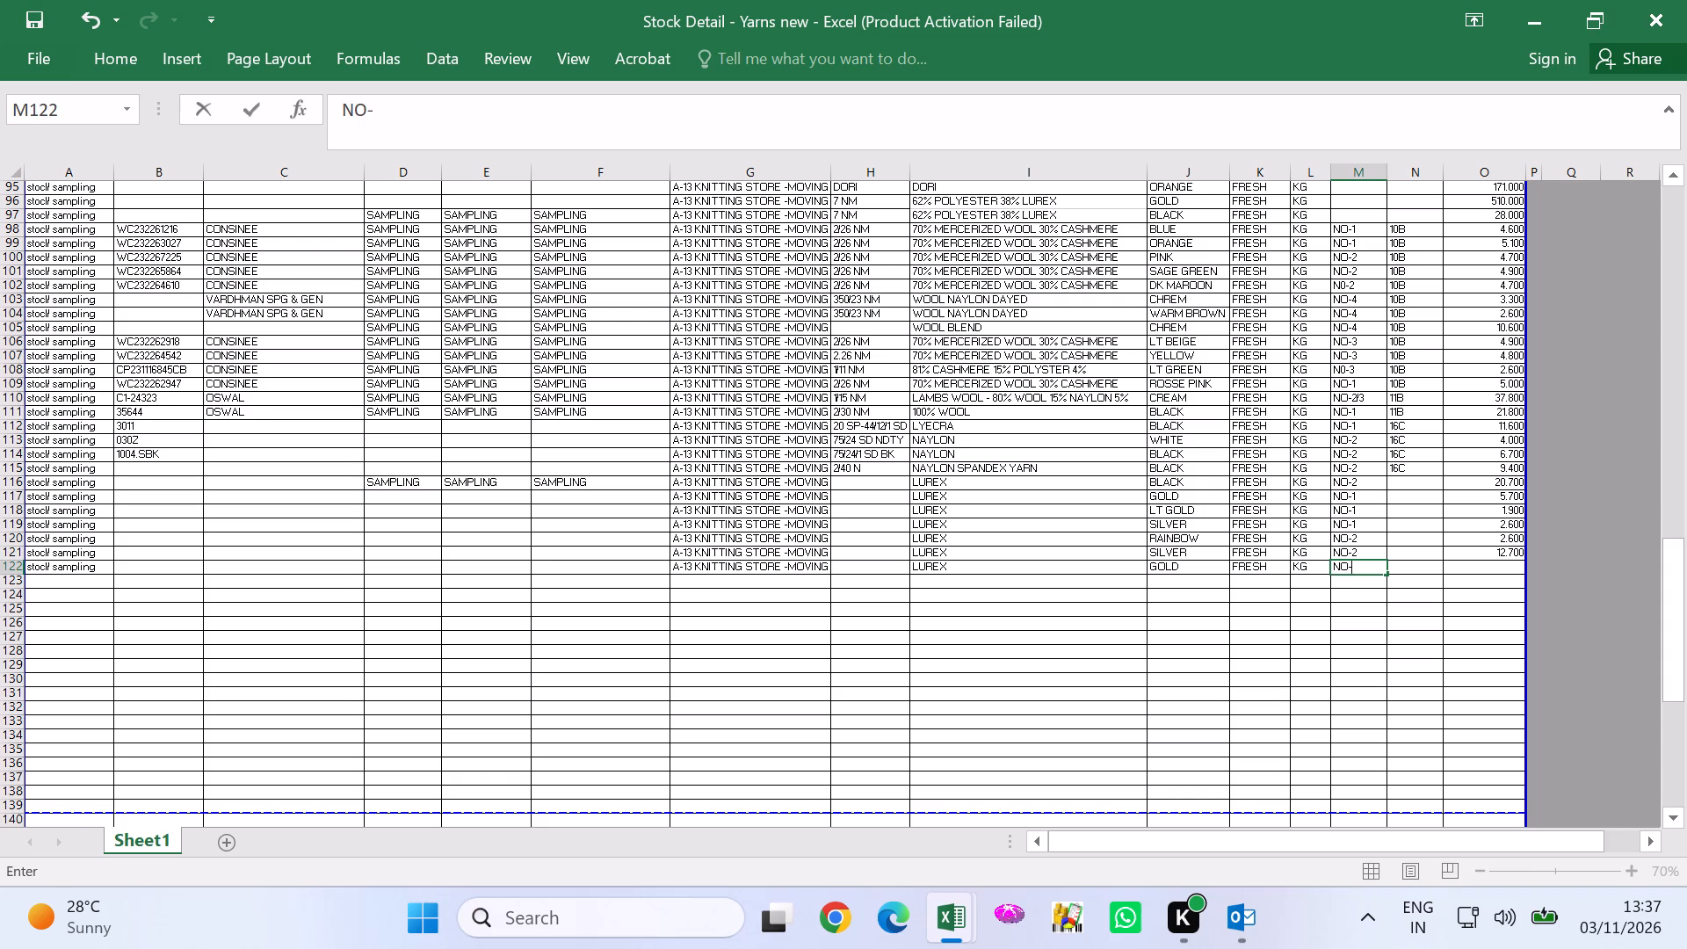
pyautogui.press('2')
pyautogui.press('Tab')
pyautogui.press('Tab')
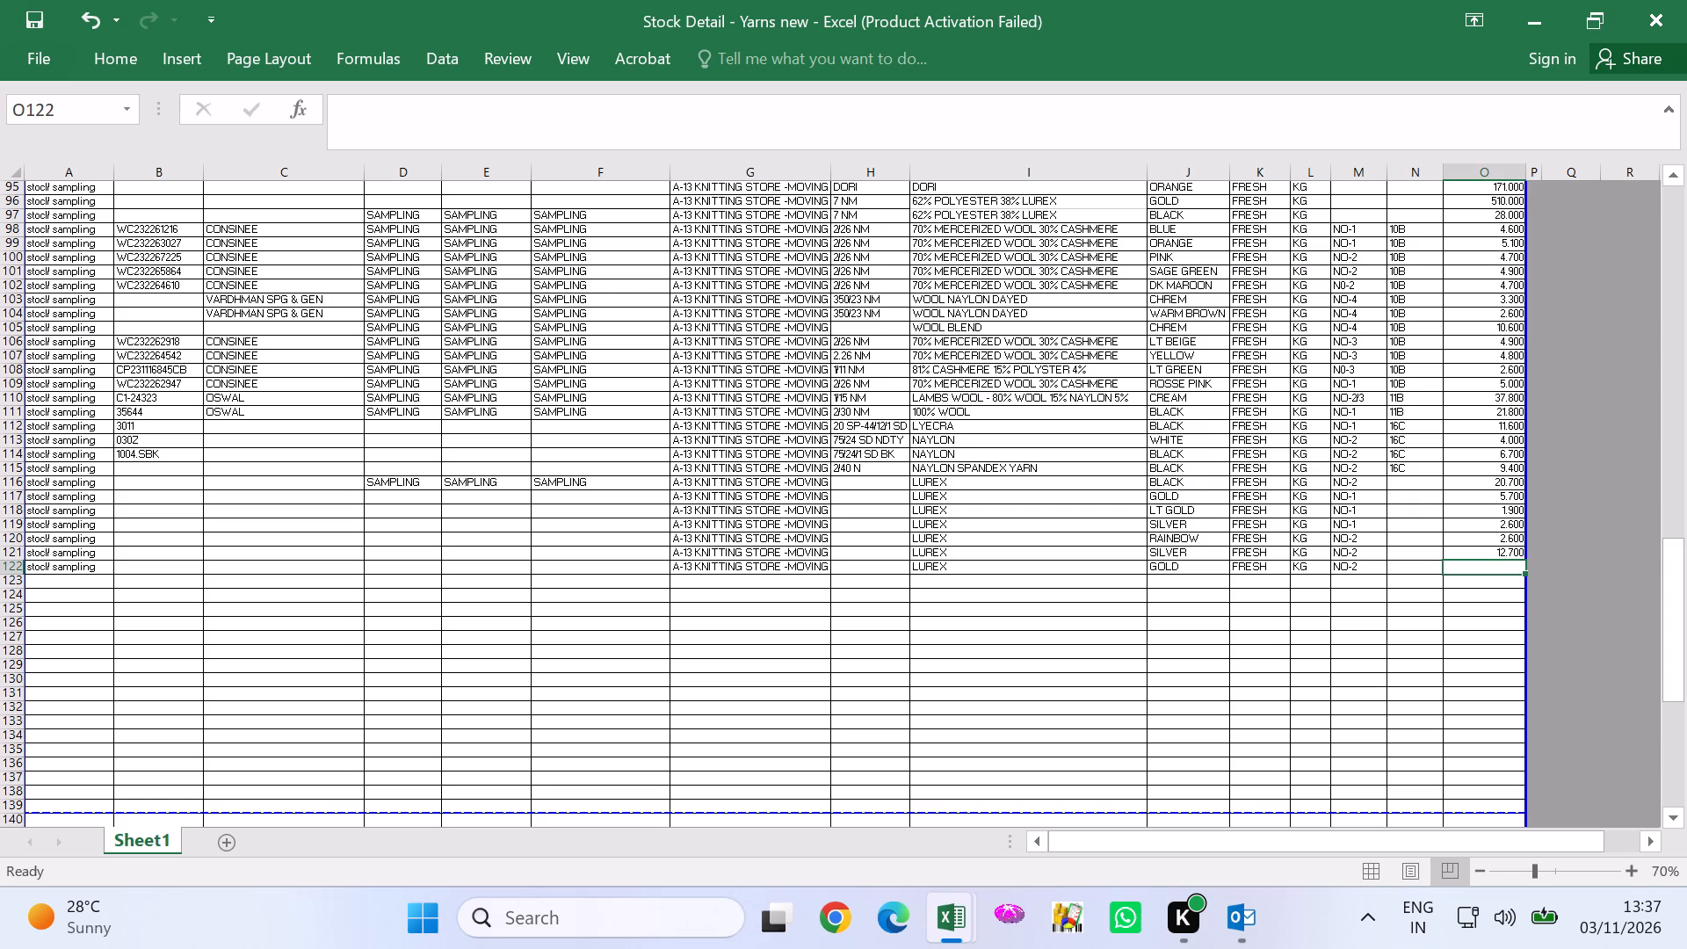
pyautogui.press('4')
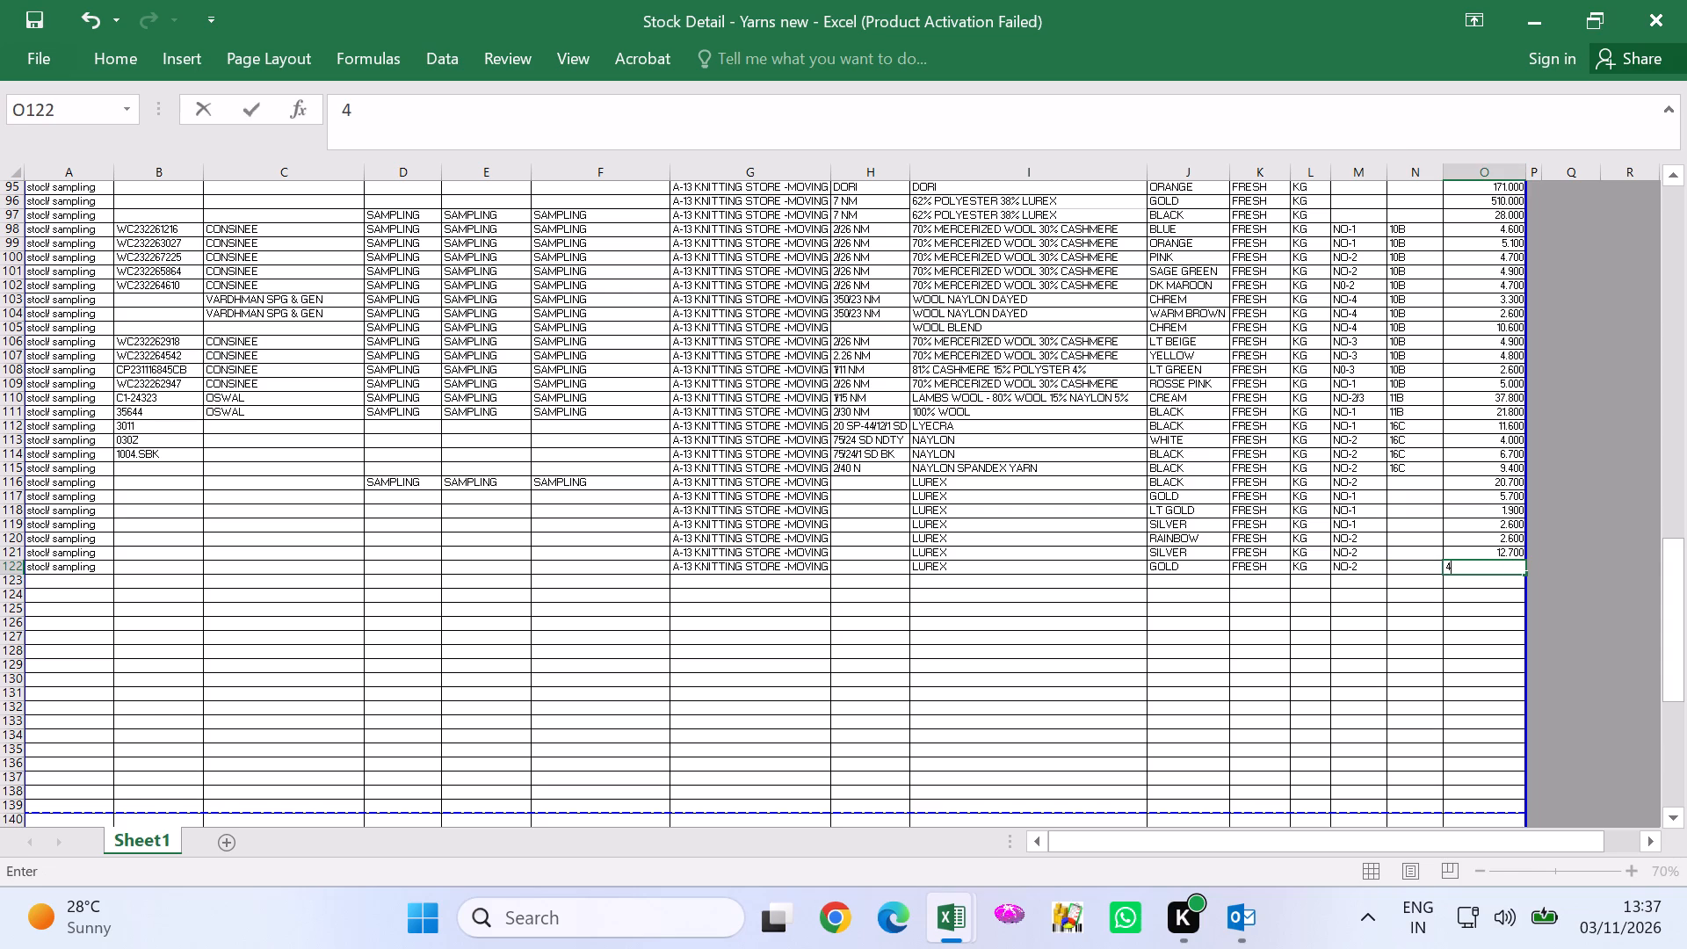
pyautogui.press('.')
pyautogui.write('800')
pyautogui.press('Tab')
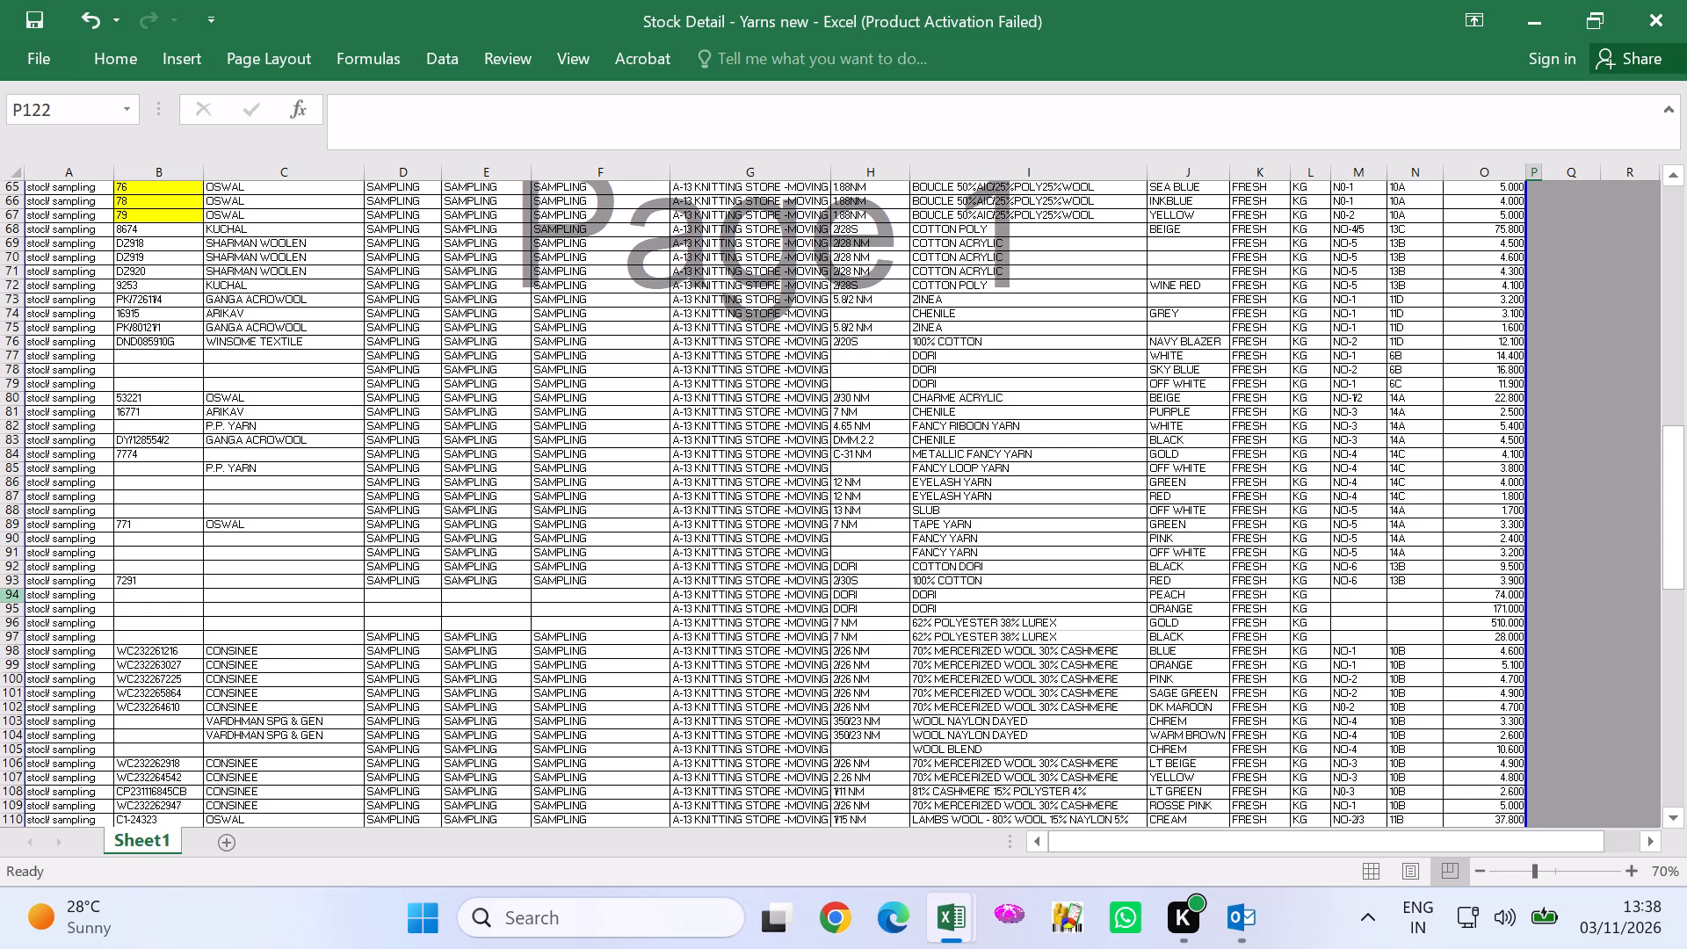
# Copy the DORI and 62% POLYESTER 38% LUREX rows 94 to 97 into the empty rows starting at row 123.
pyautogui.moveTo(10, 594); pyautogui.dragTo(10, 610)
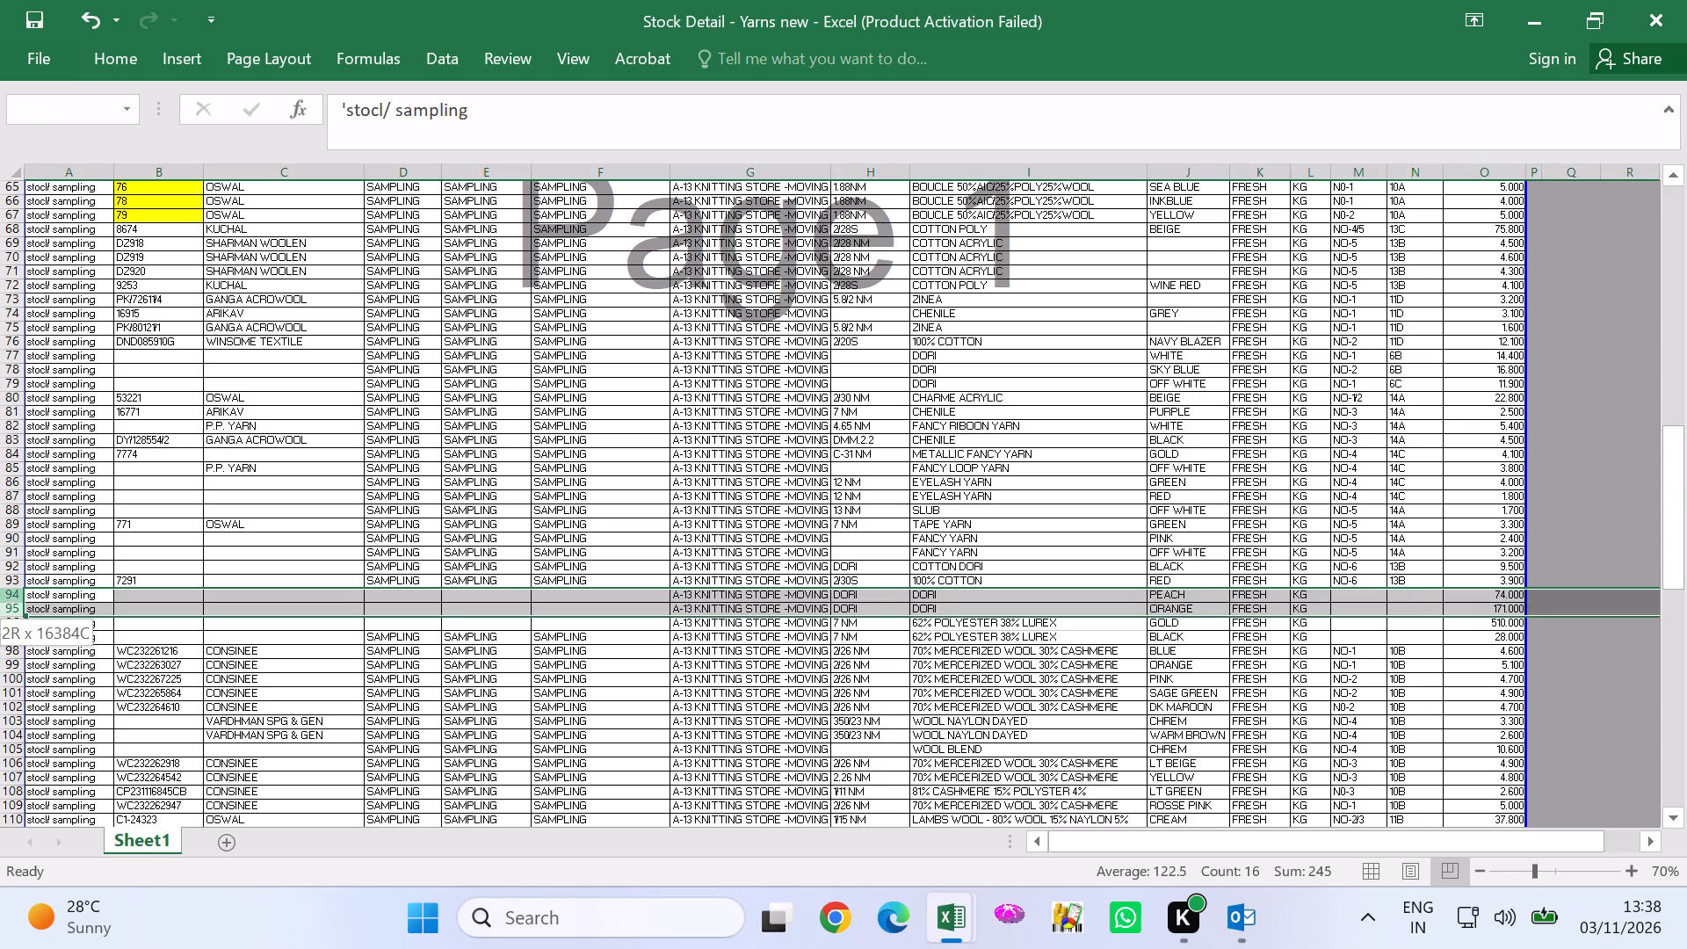
pyautogui.moveTo(10, 610); pyautogui.dragTo(10, 629)
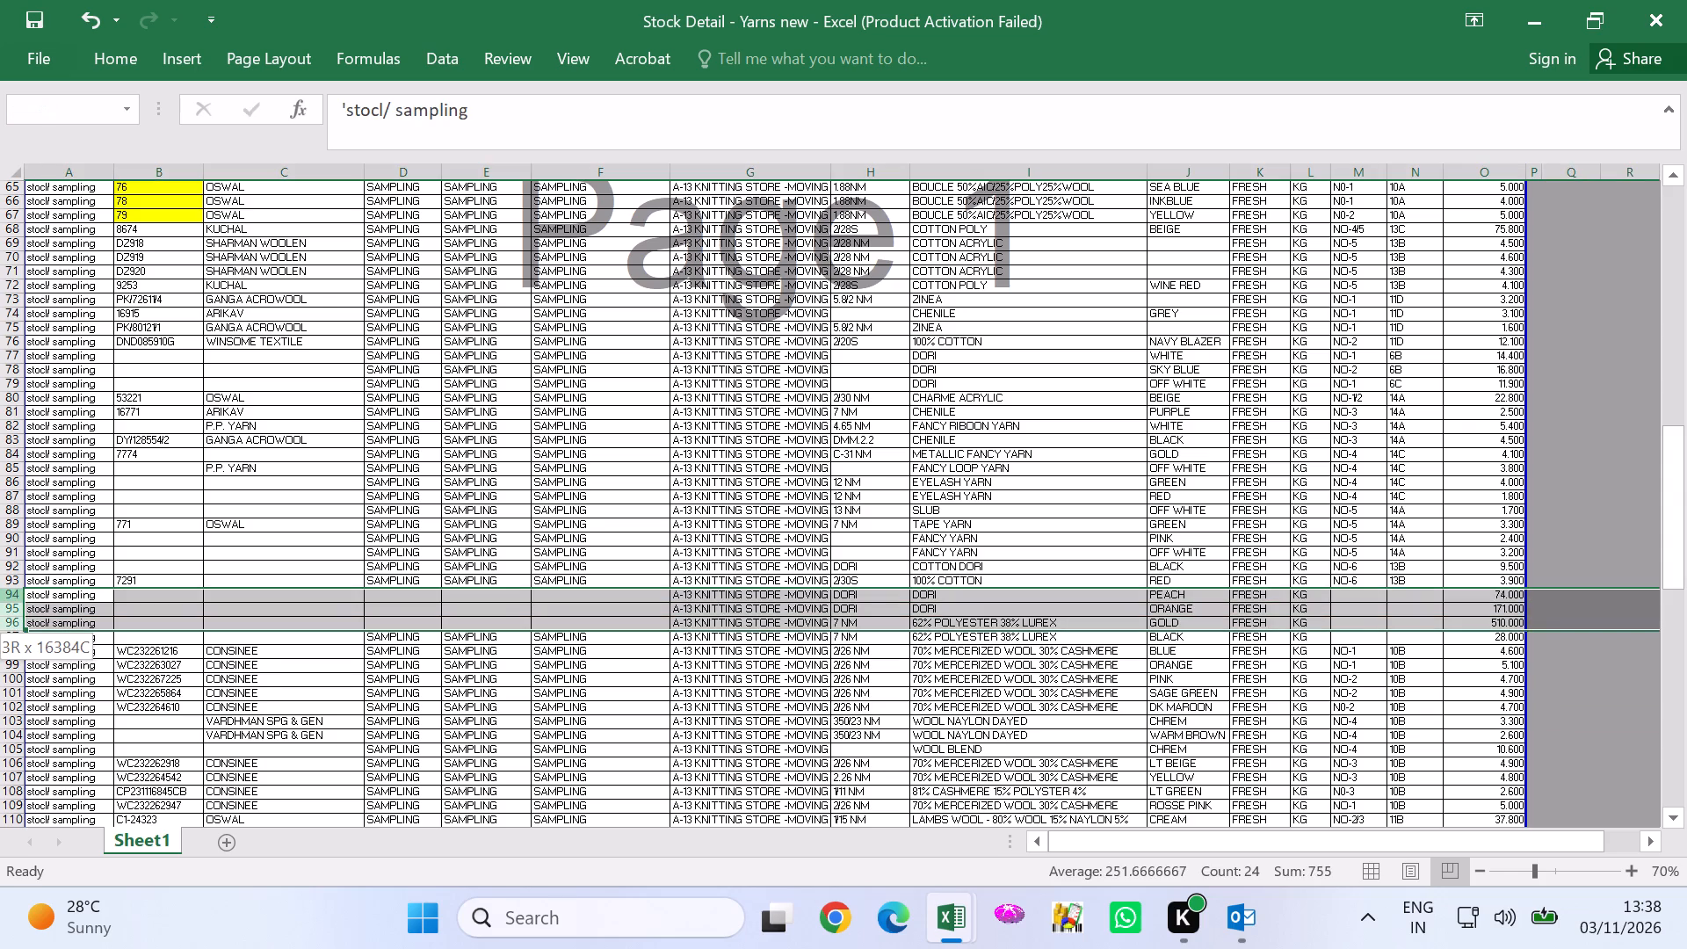
pyautogui.moveTo(10, 629); pyautogui.dragTo(10, 632)
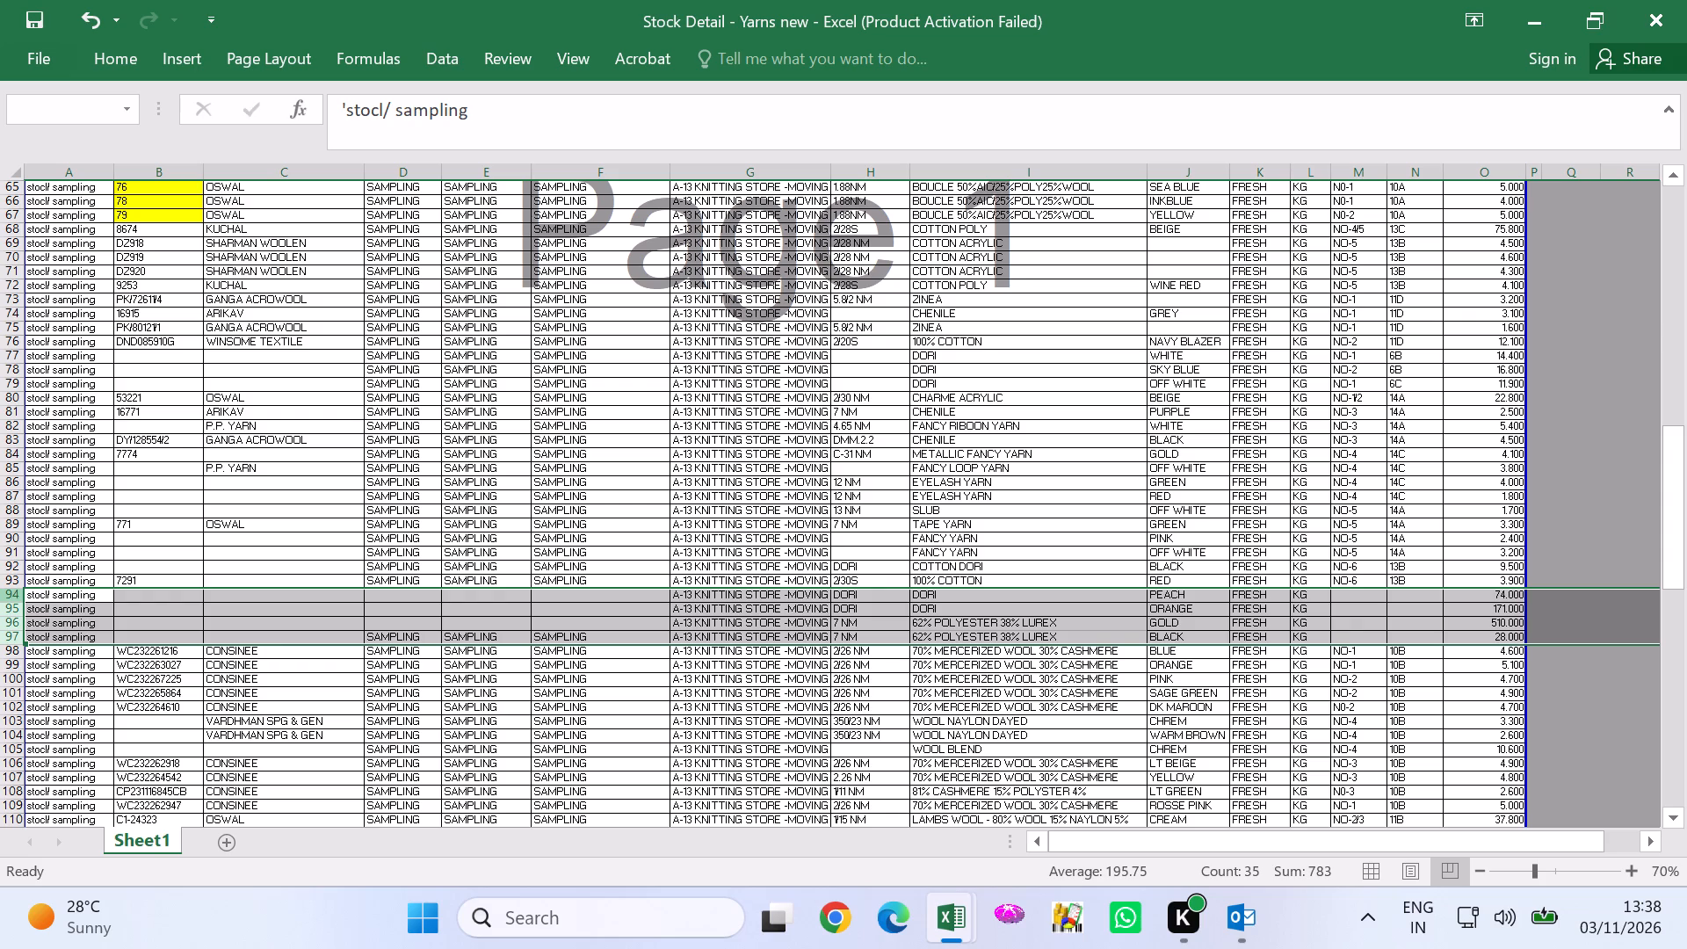
pyautogui.hotkey('ctrl', 'c')
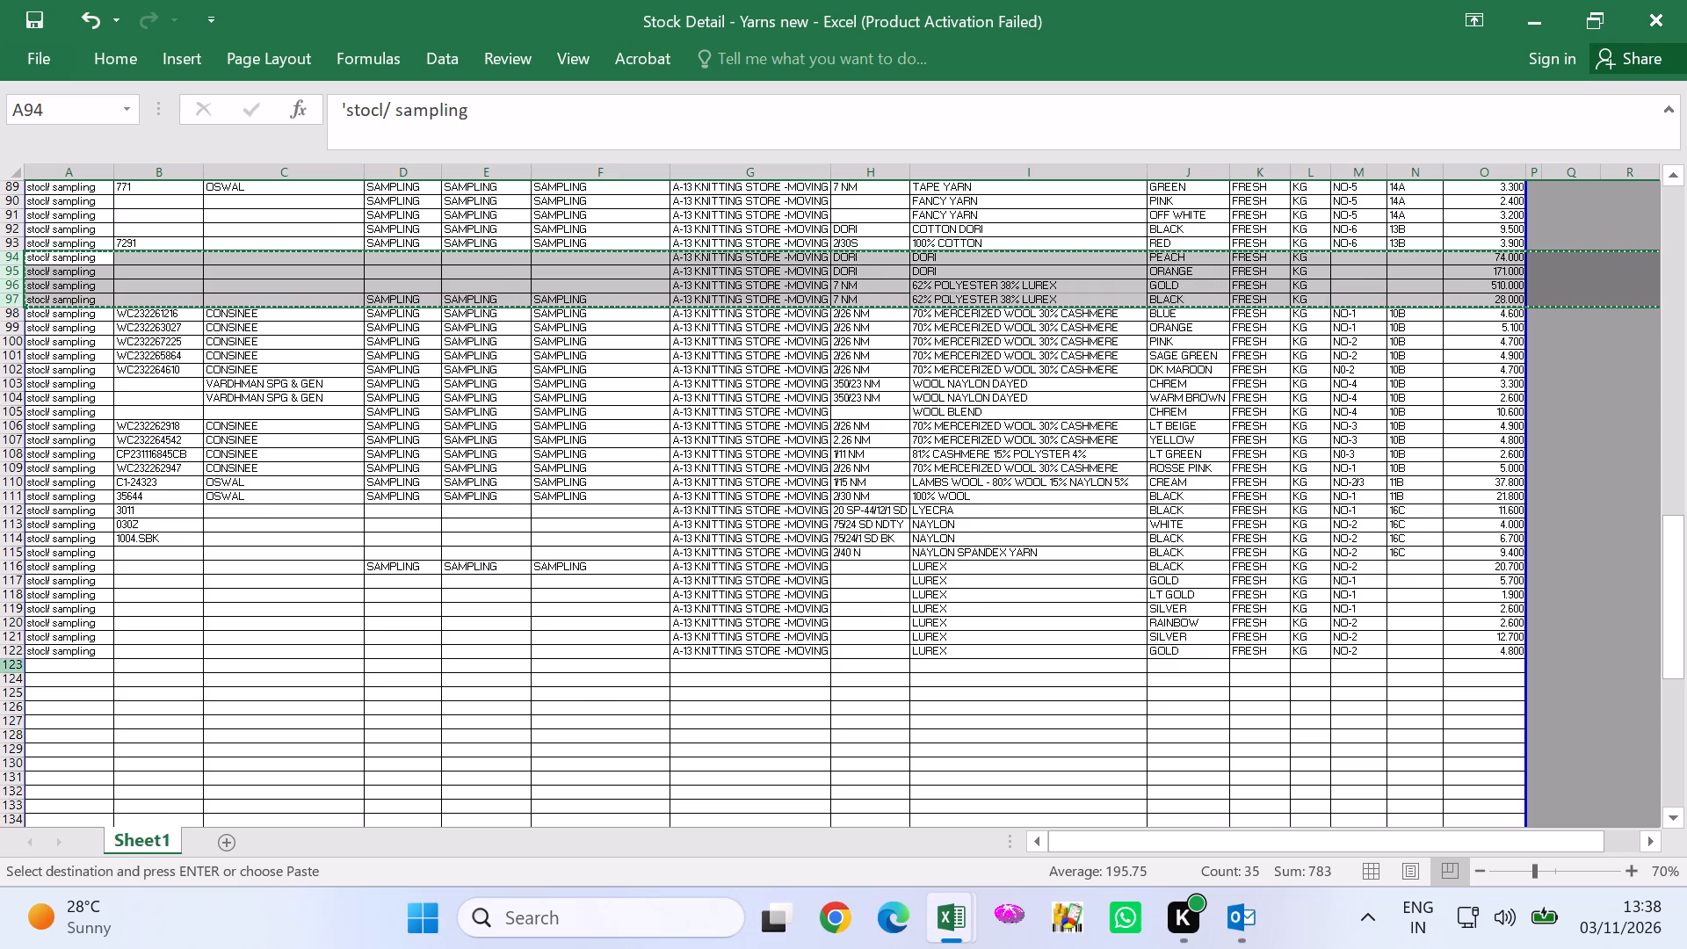
pyautogui.click(15, 666)
pyautogui.hotkey('ctrl', 'v')
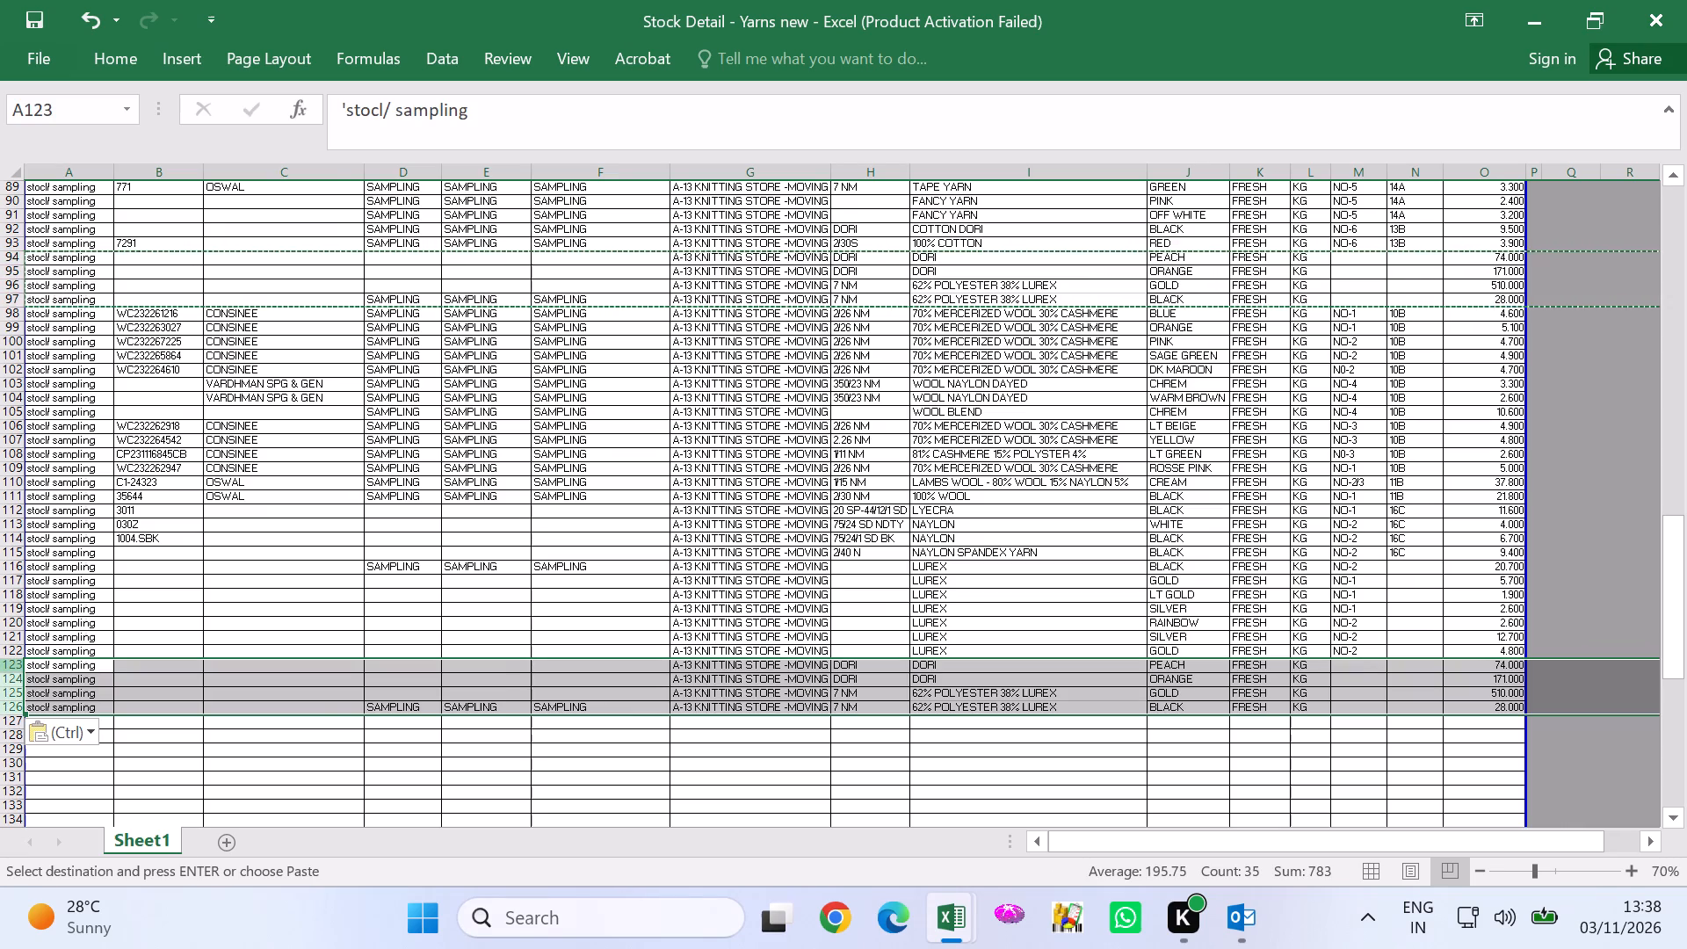
pyautogui.click(684, 758)
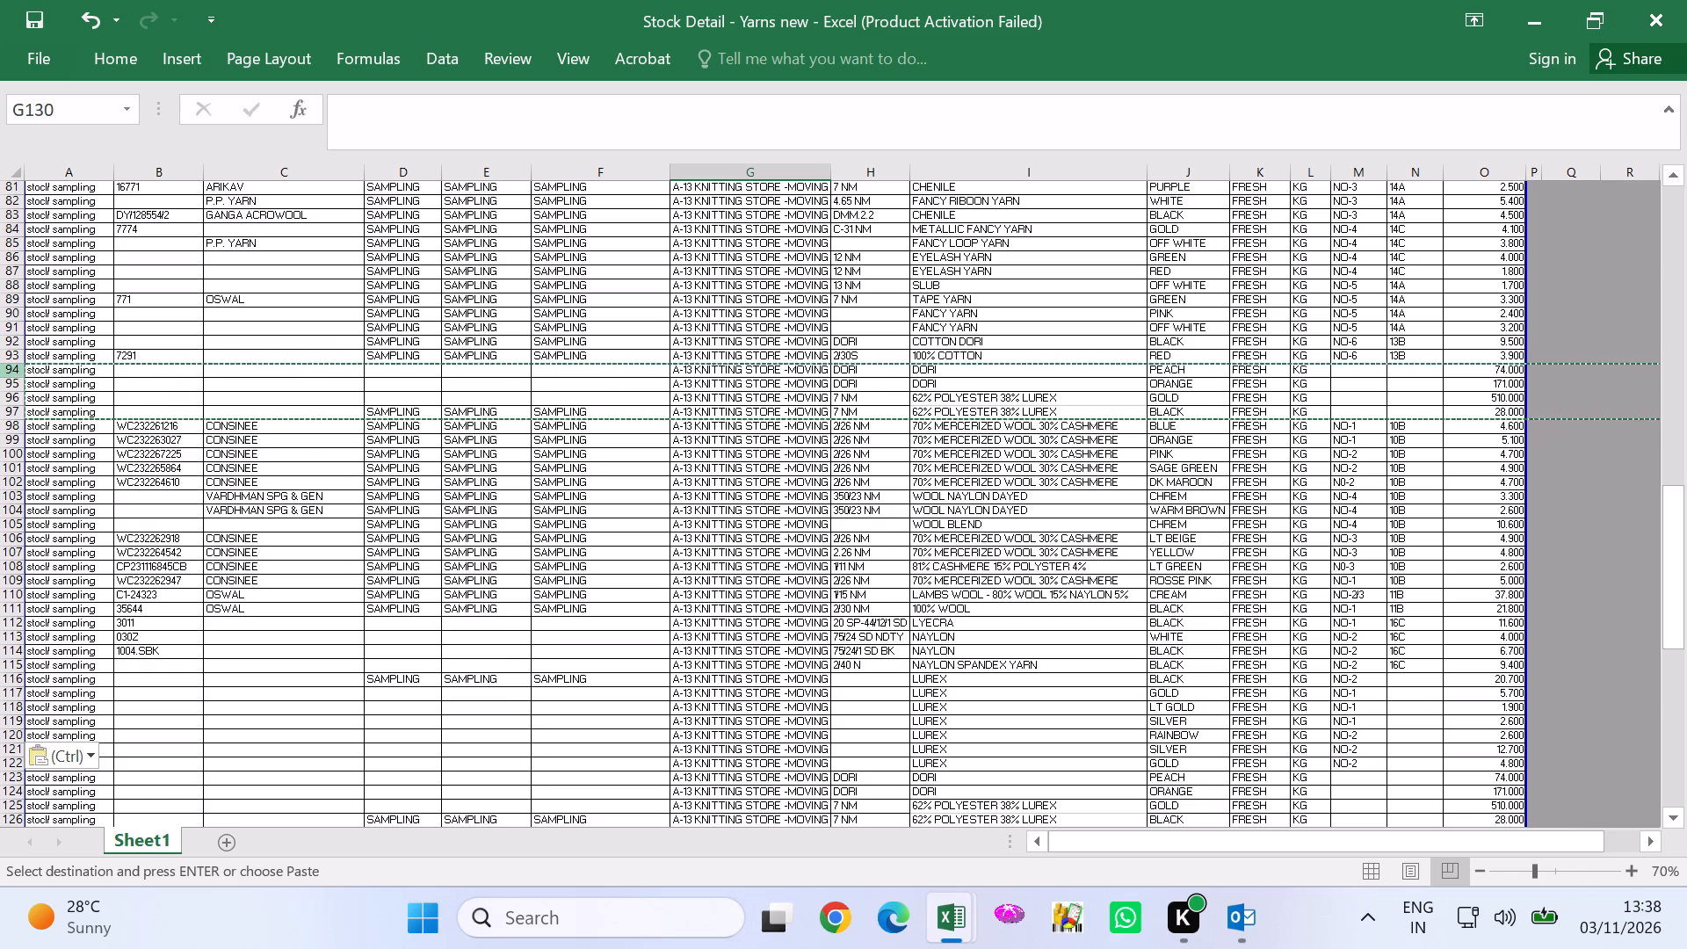
# Delete the original DORI and 62% POLYESTER 38% LUREX sheet rows 94 to 97.
pyautogui.moveTo(8, 370); pyautogui.dragTo(8, 407)
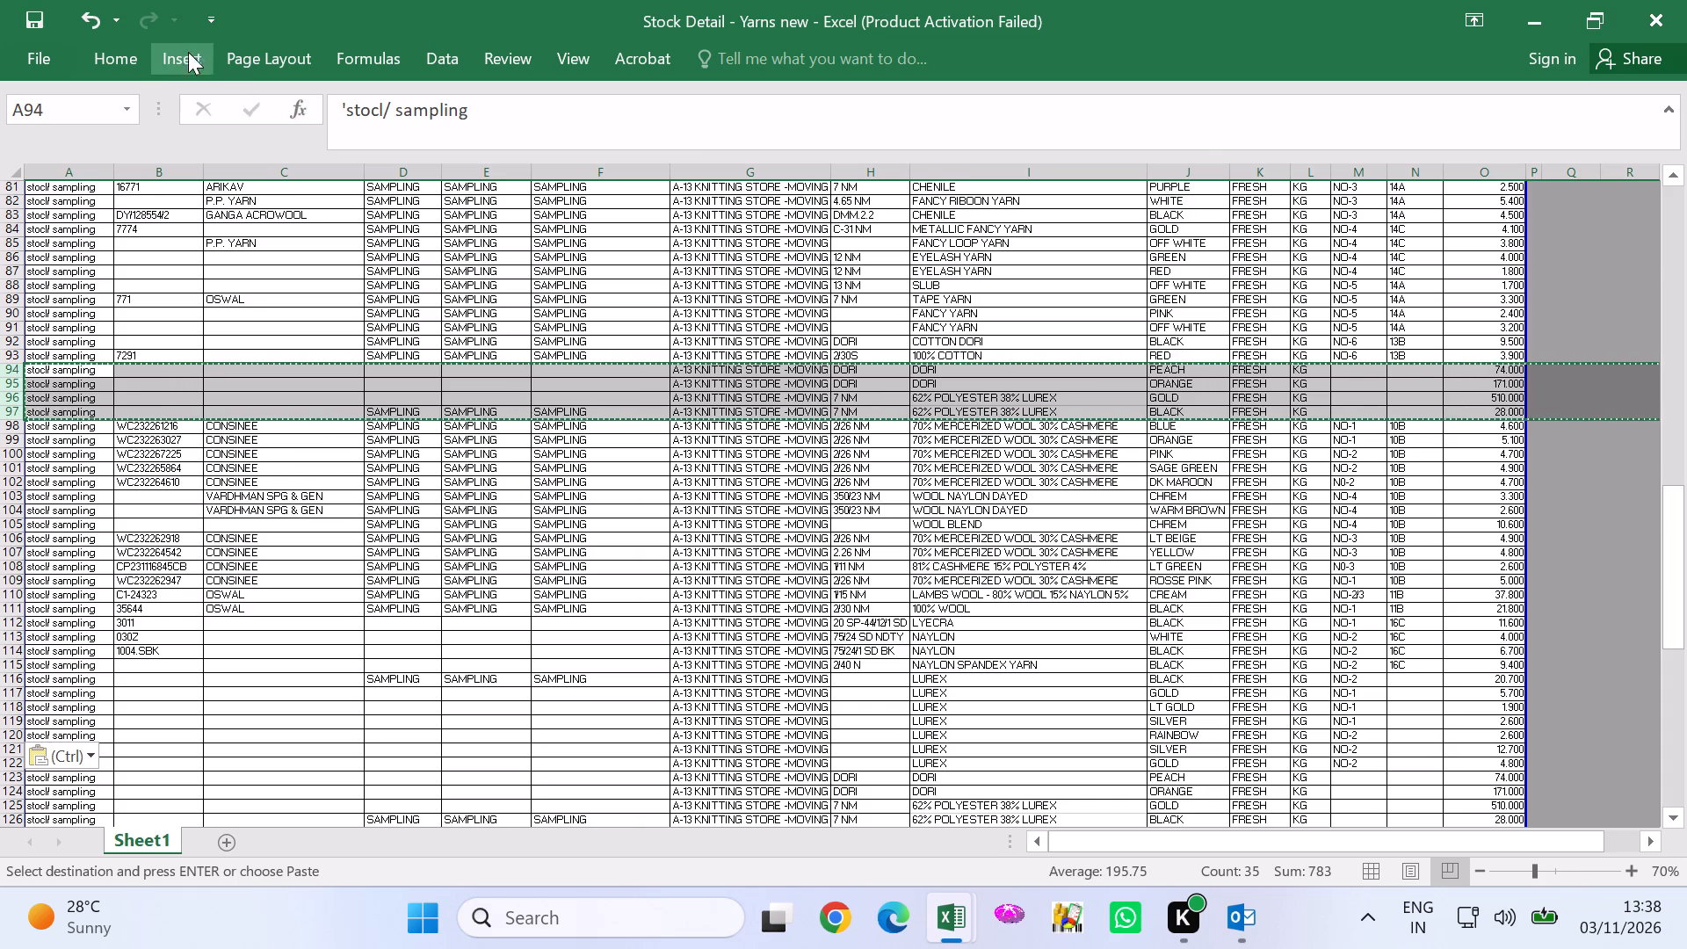
pyautogui.click(130, 49)
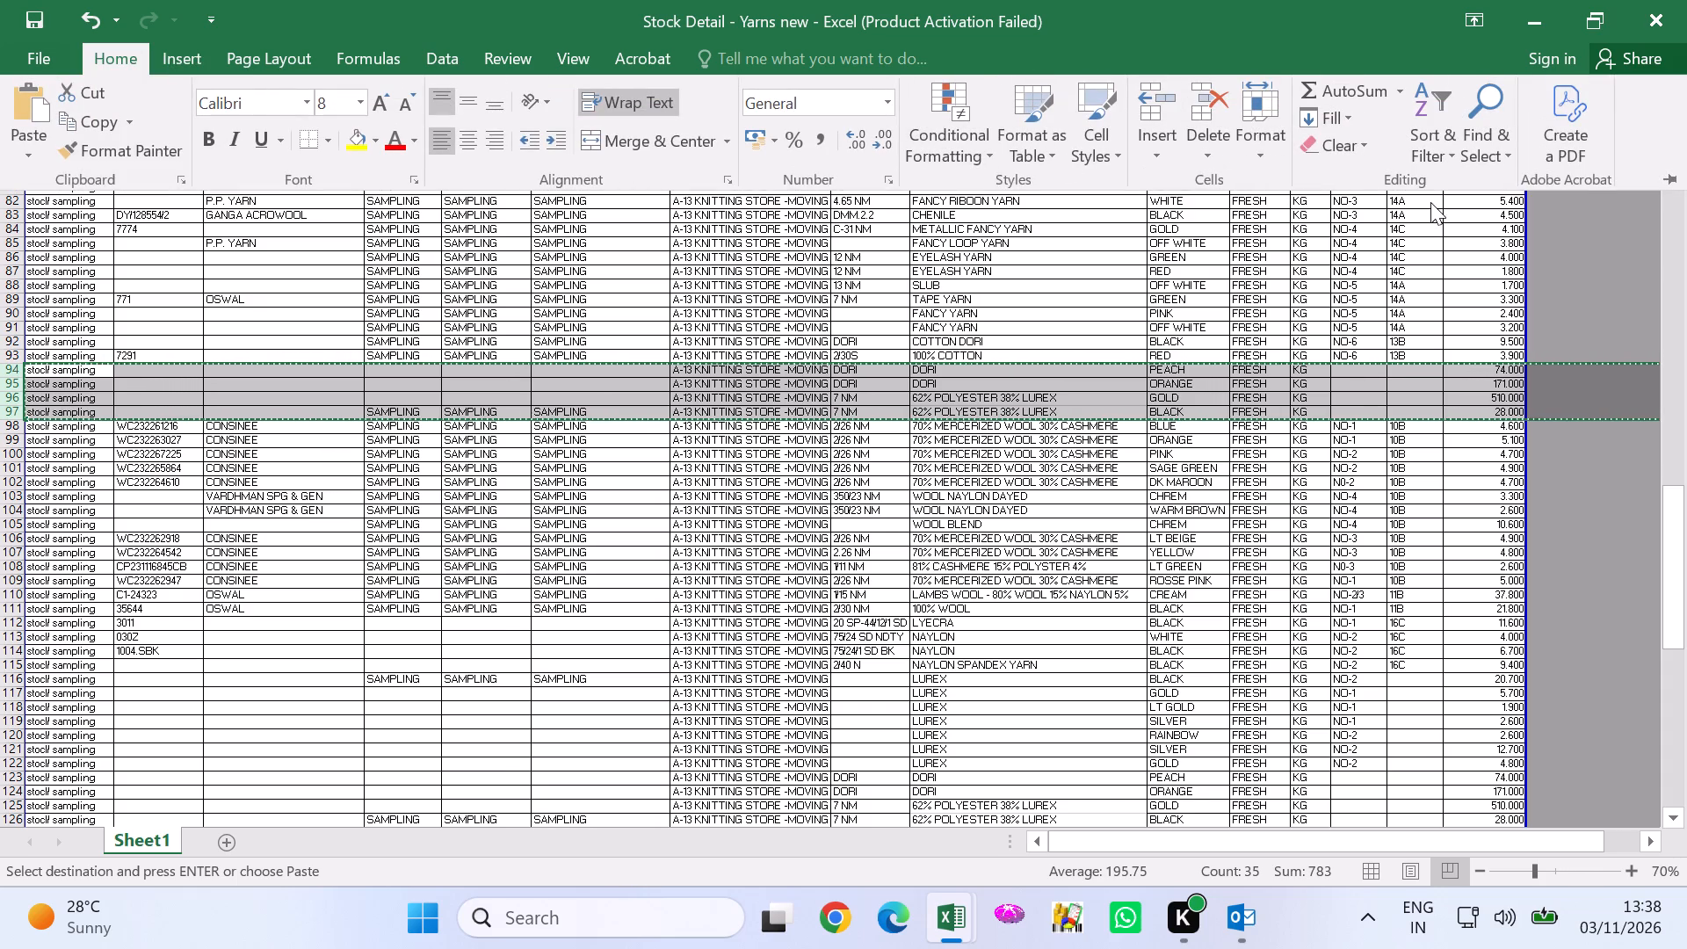
pyautogui.click(1189, 126)
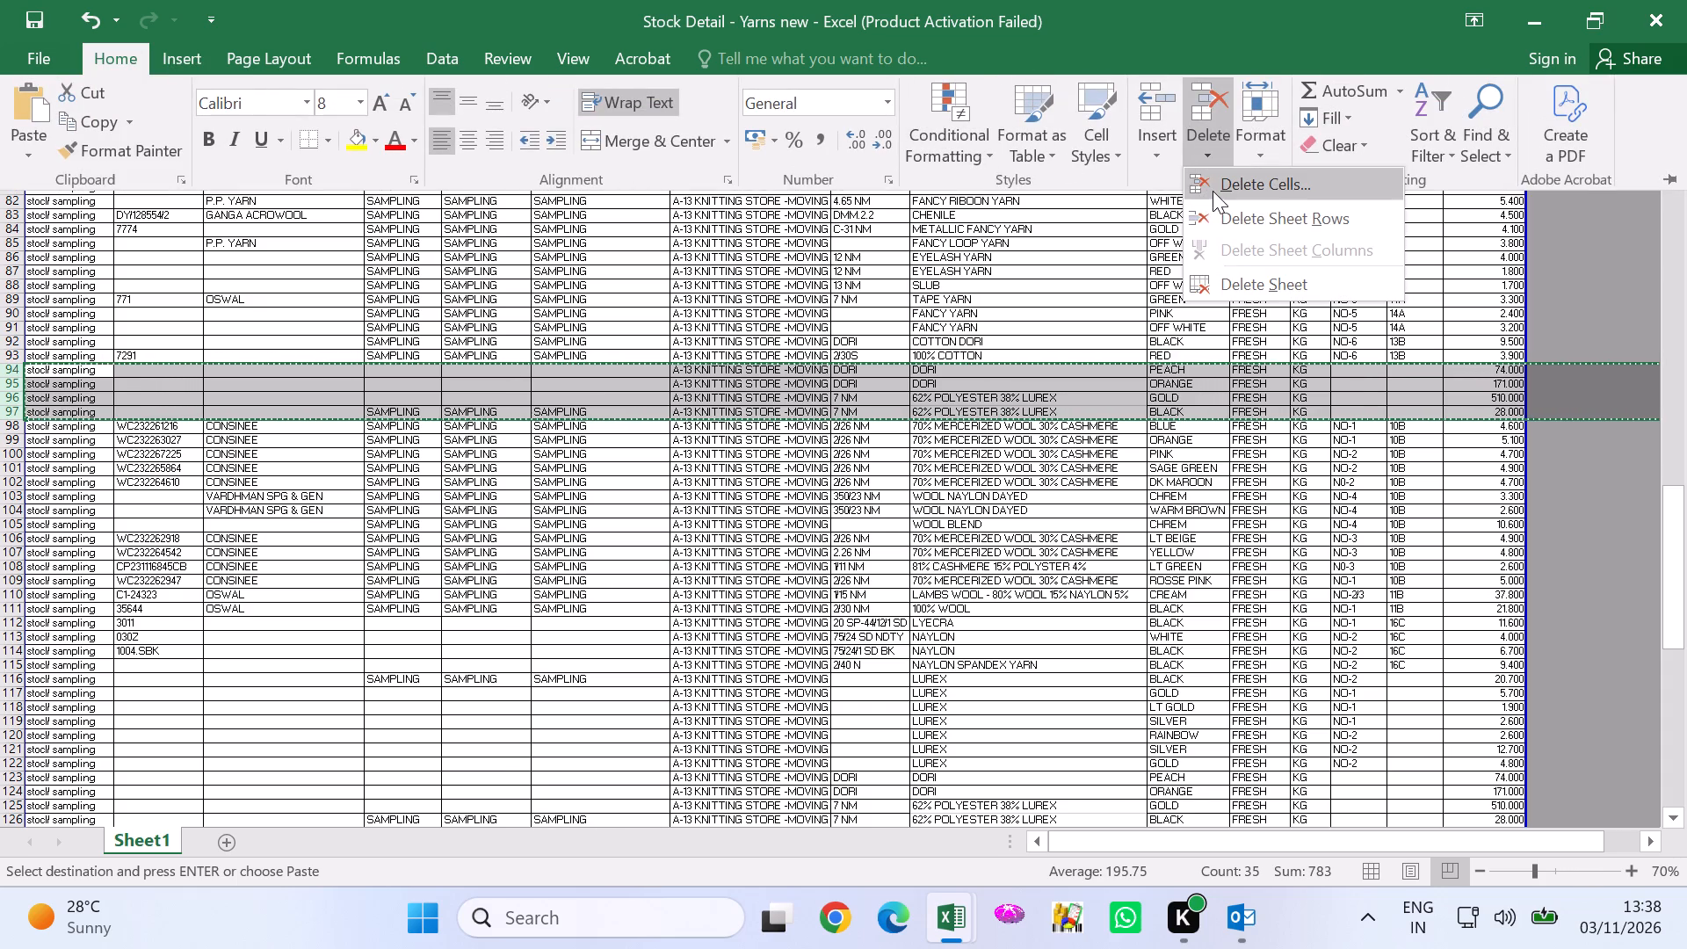
pyautogui.click(1220, 206)
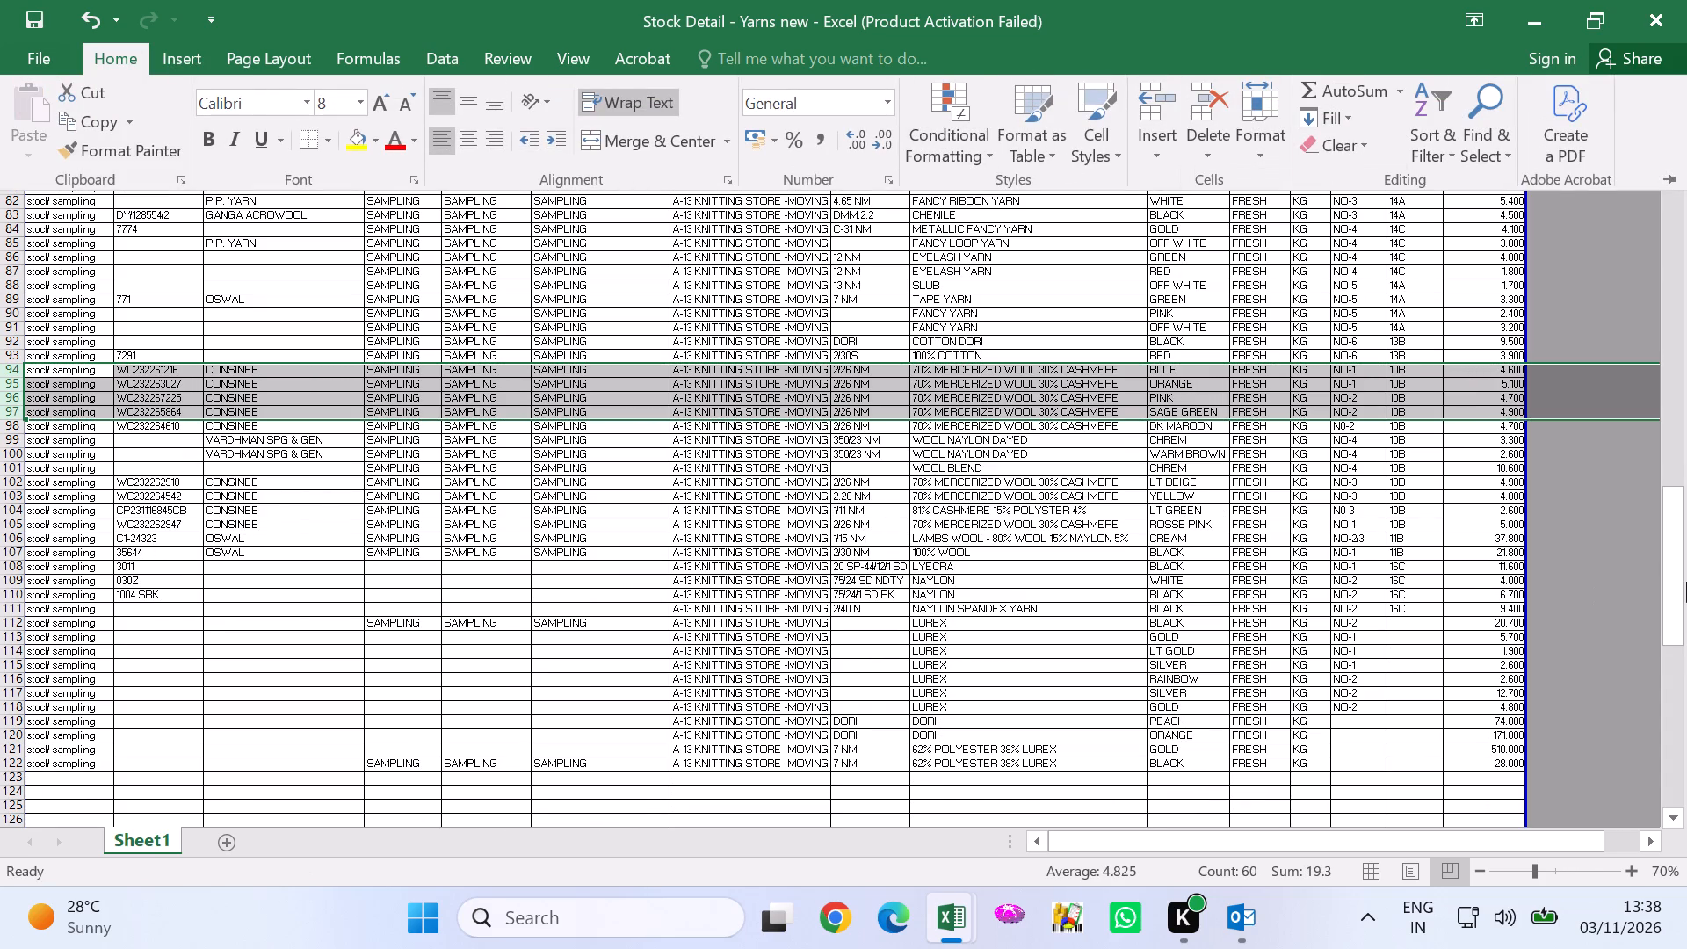
# Clear the SAMPLING entries from D122, E122 and F122 in the black 62% POLYESTER 38% LUREX row.
pyautogui.click(1686, 582)
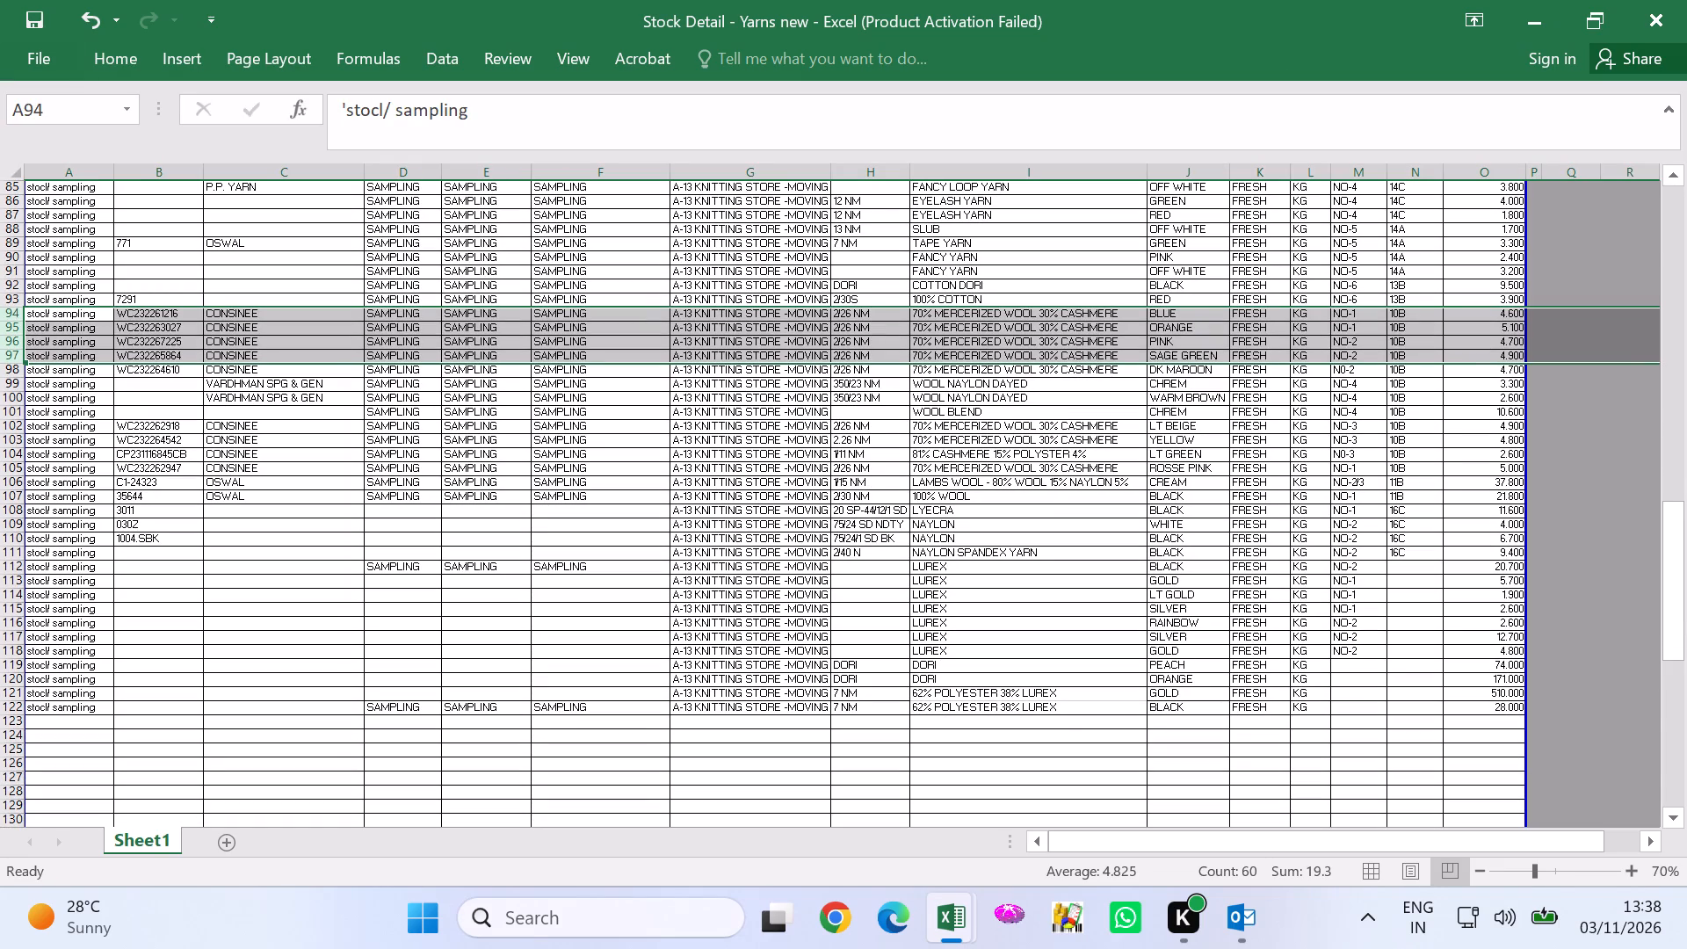
pyautogui.click(591, 702)
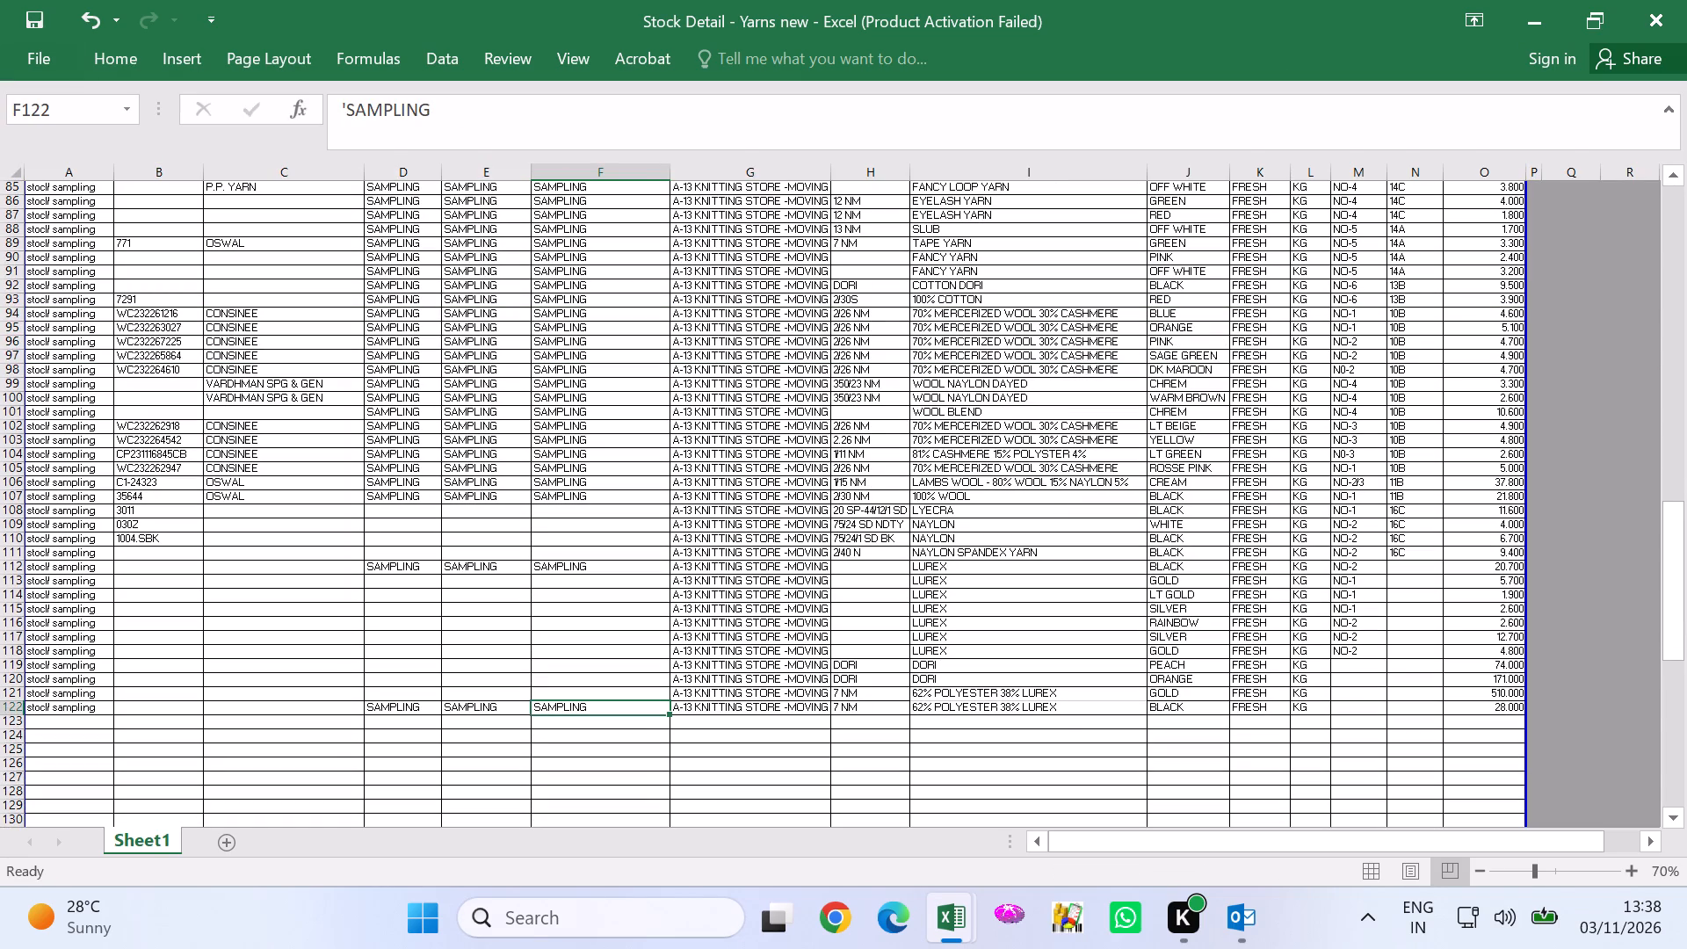
pyautogui.press('Delete')
pyautogui.press('Left')
pyautogui.press('Delete')
pyautogui.press('Left')
pyautogui.press('Delete')
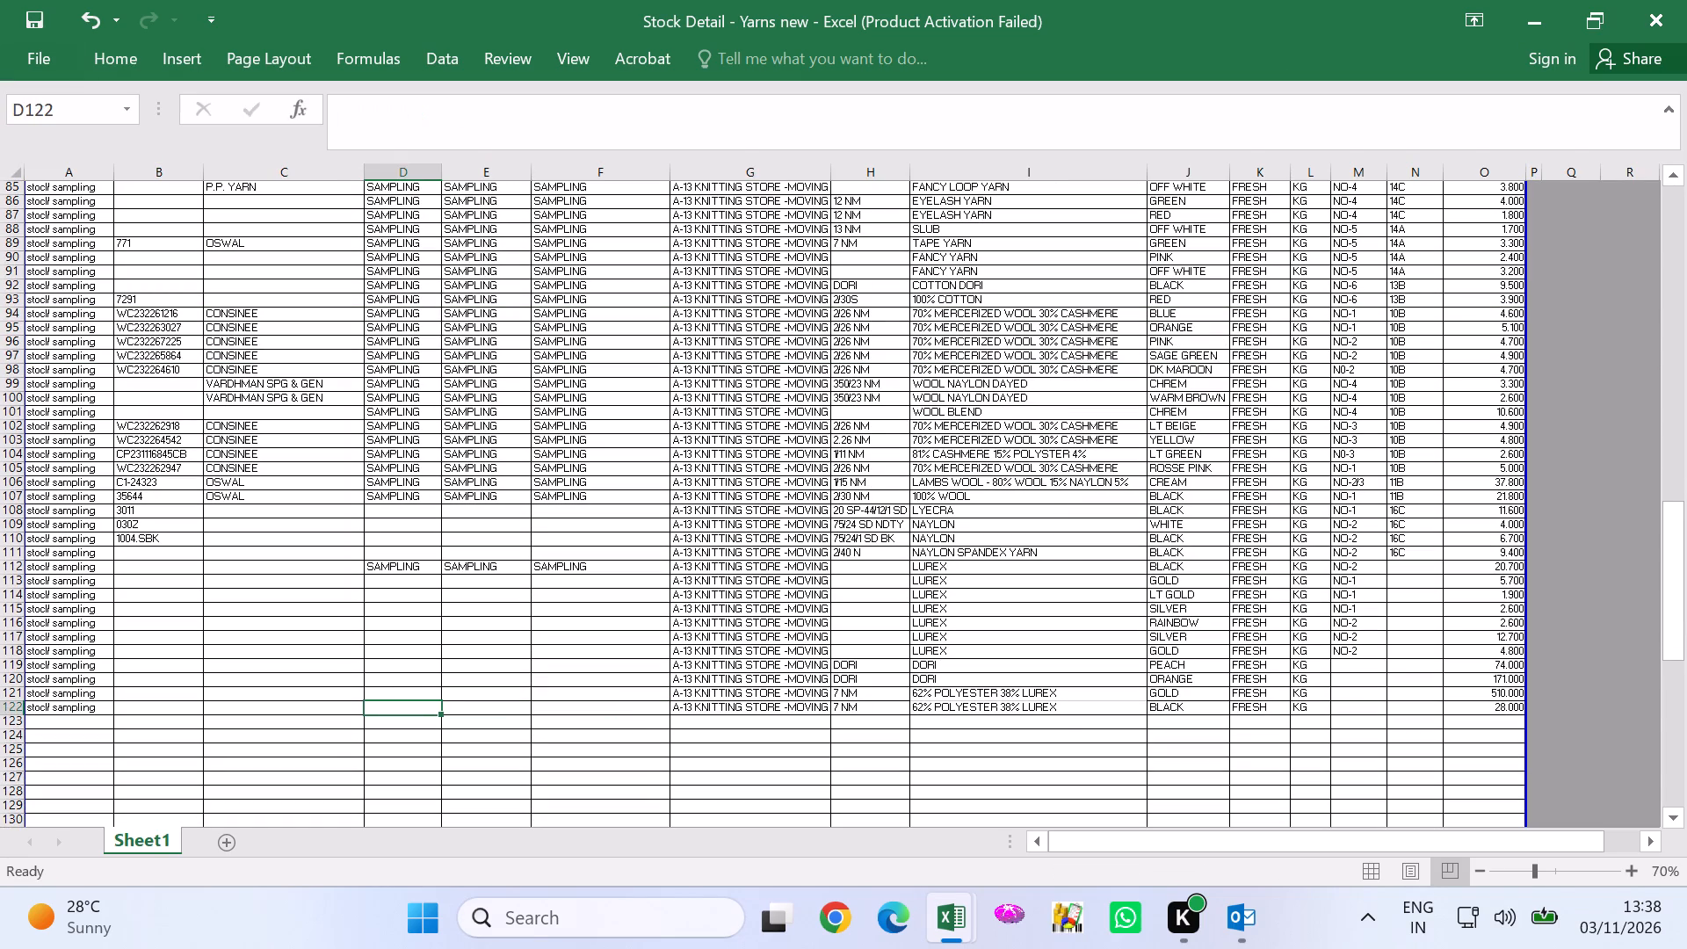
pyautogui.click(1140, 760)
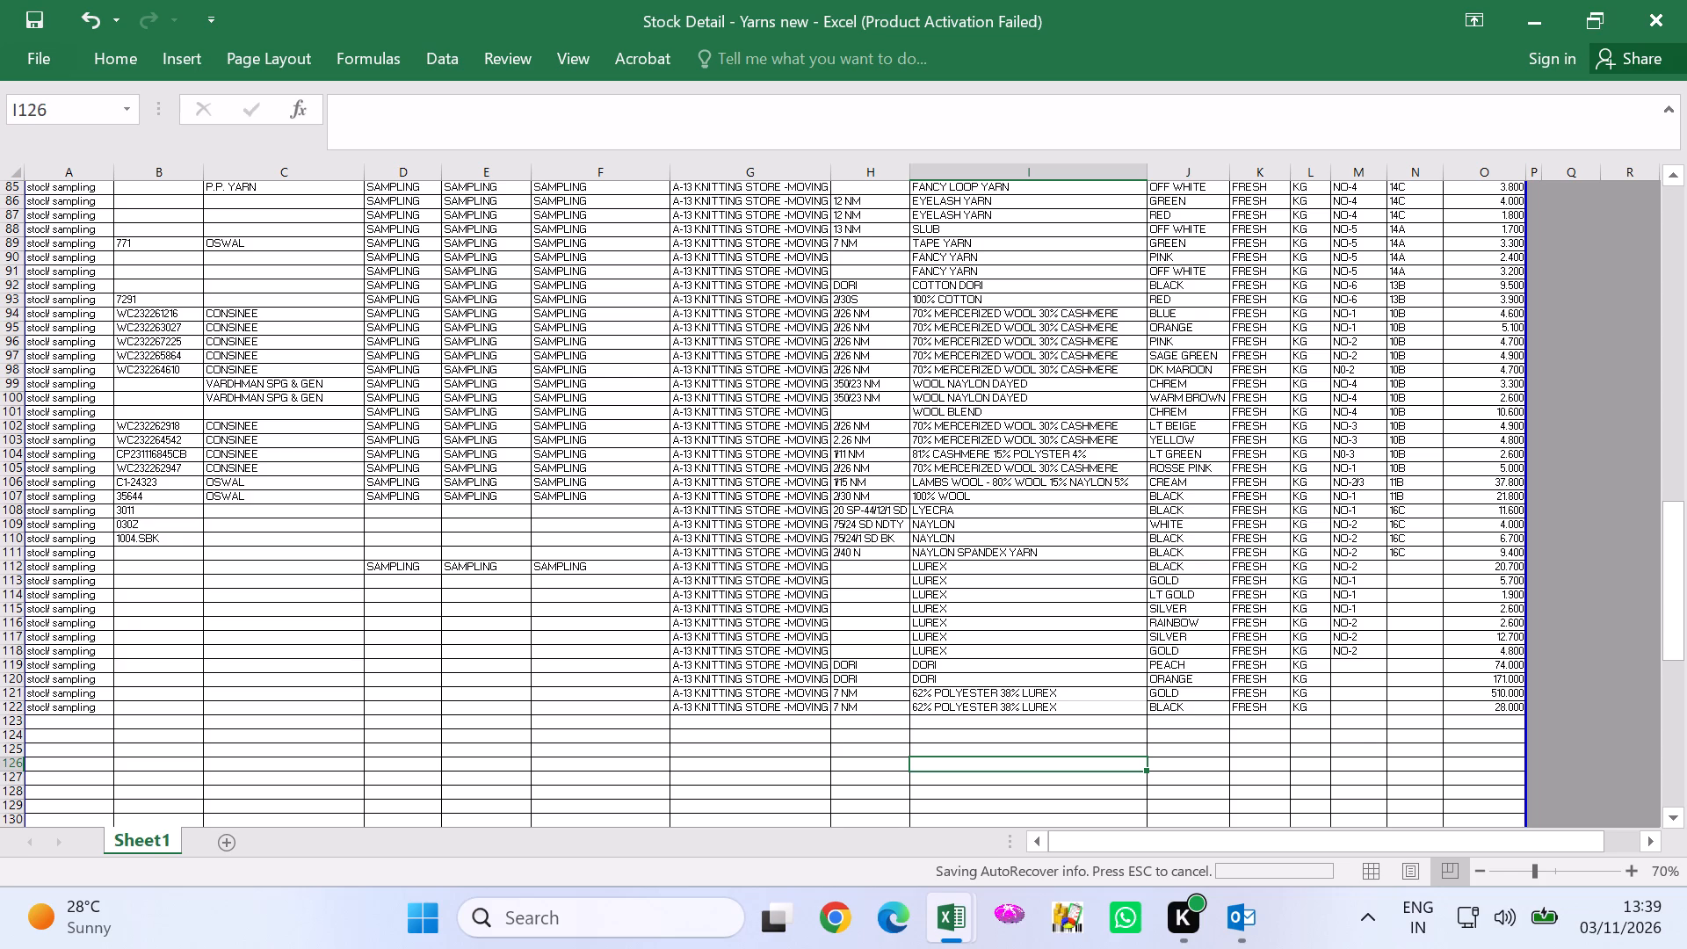
# Open the network location 192.168.11.25 in File Explorer using the Run history.
pyautogui.press('super+r')
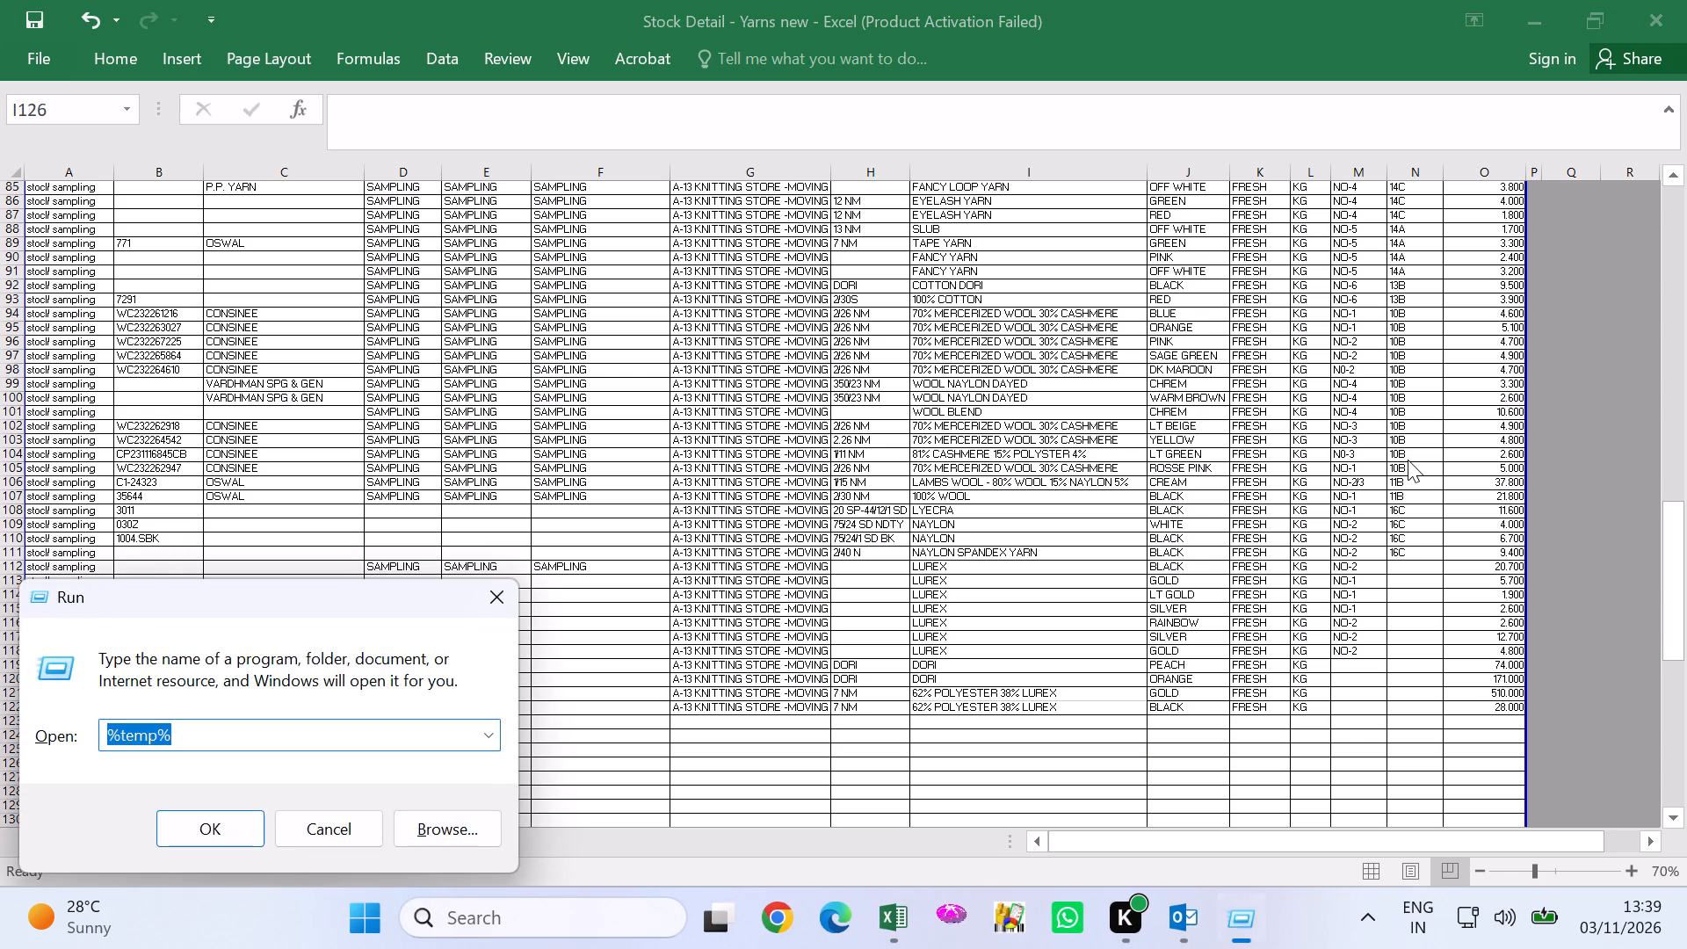
pyautogui.press('Down')
pyautogui.press('Down')
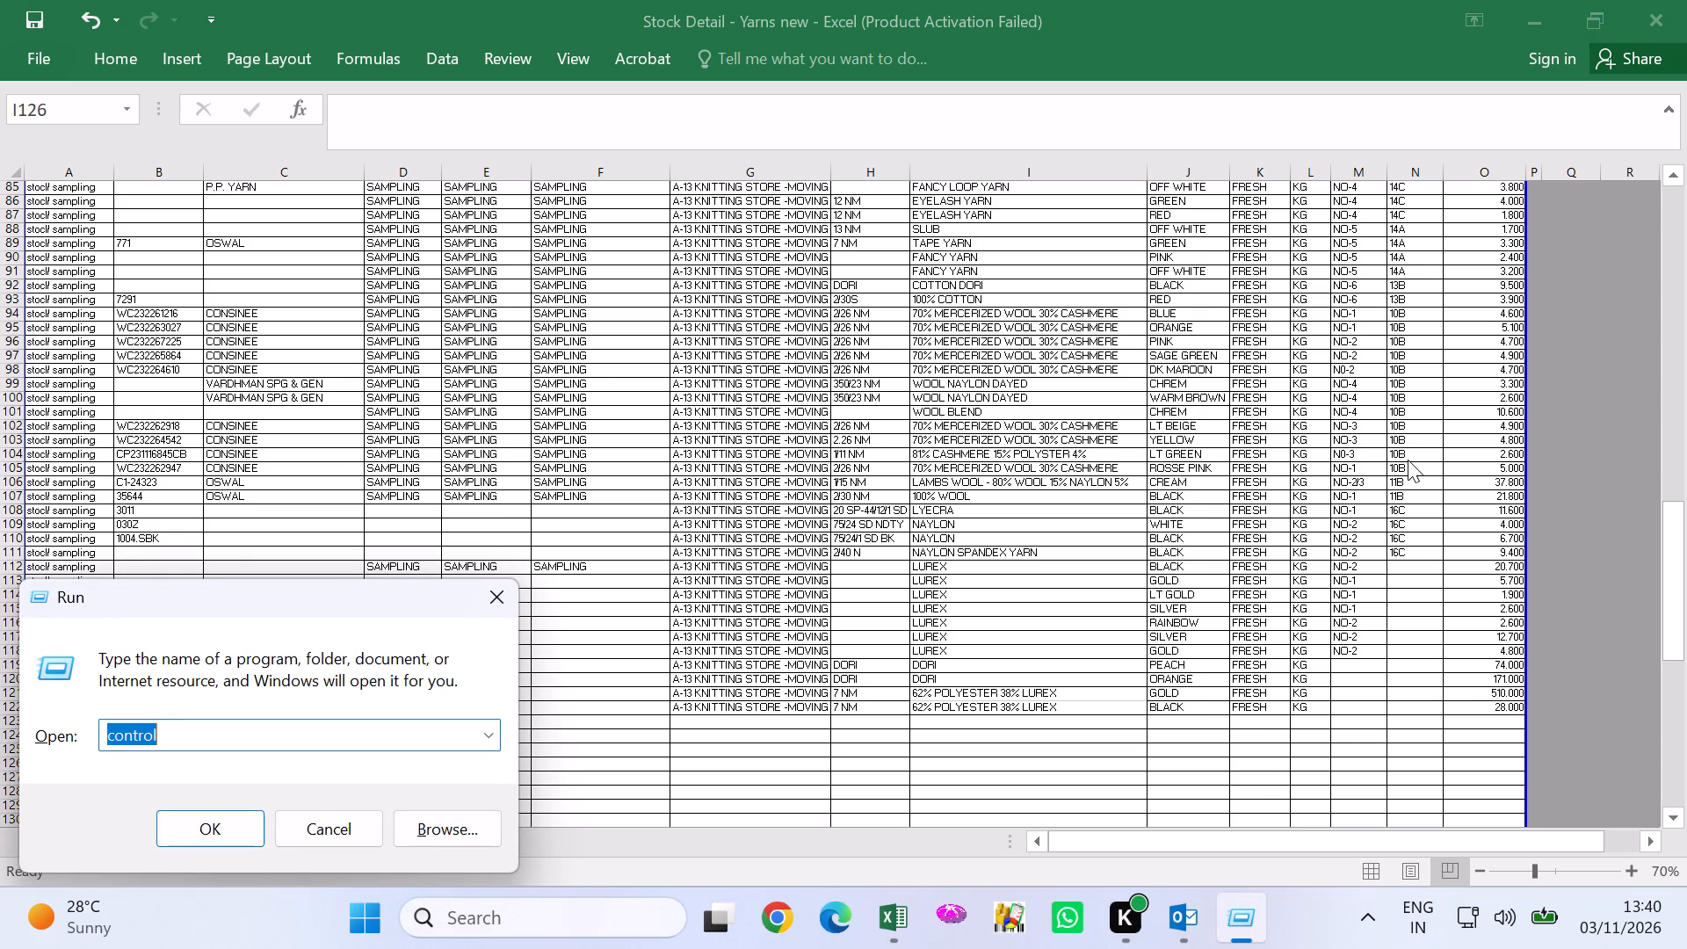
pyautogui.press('Down')
pyautogui.press('Down')
pyautogui.press('Return')
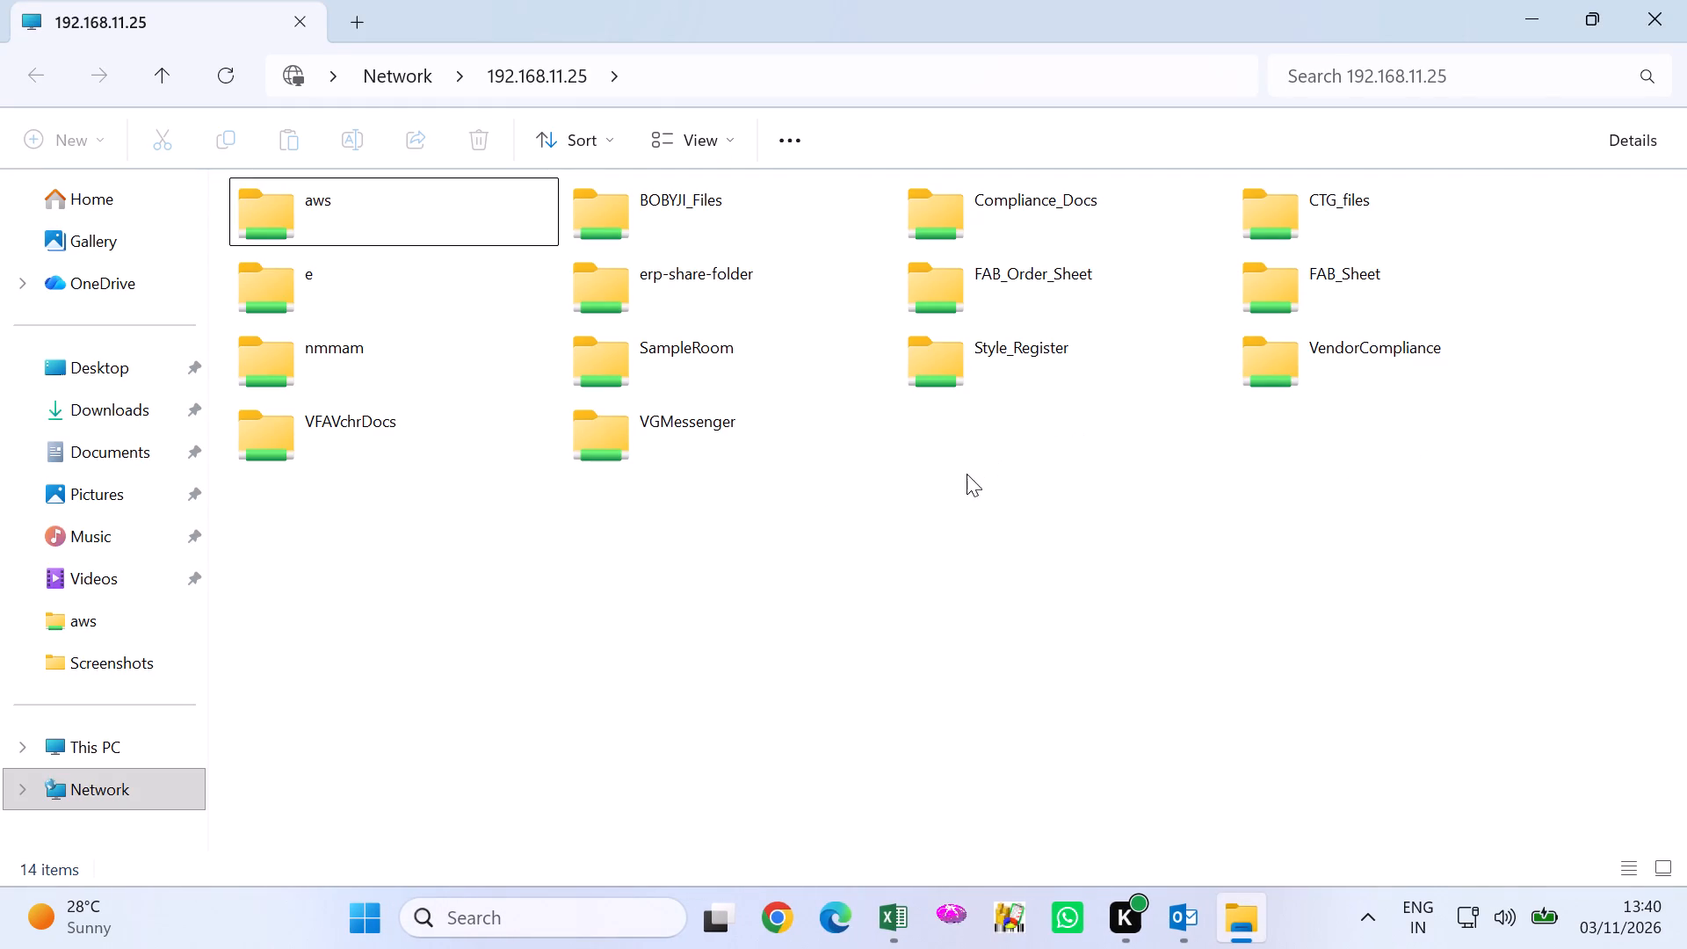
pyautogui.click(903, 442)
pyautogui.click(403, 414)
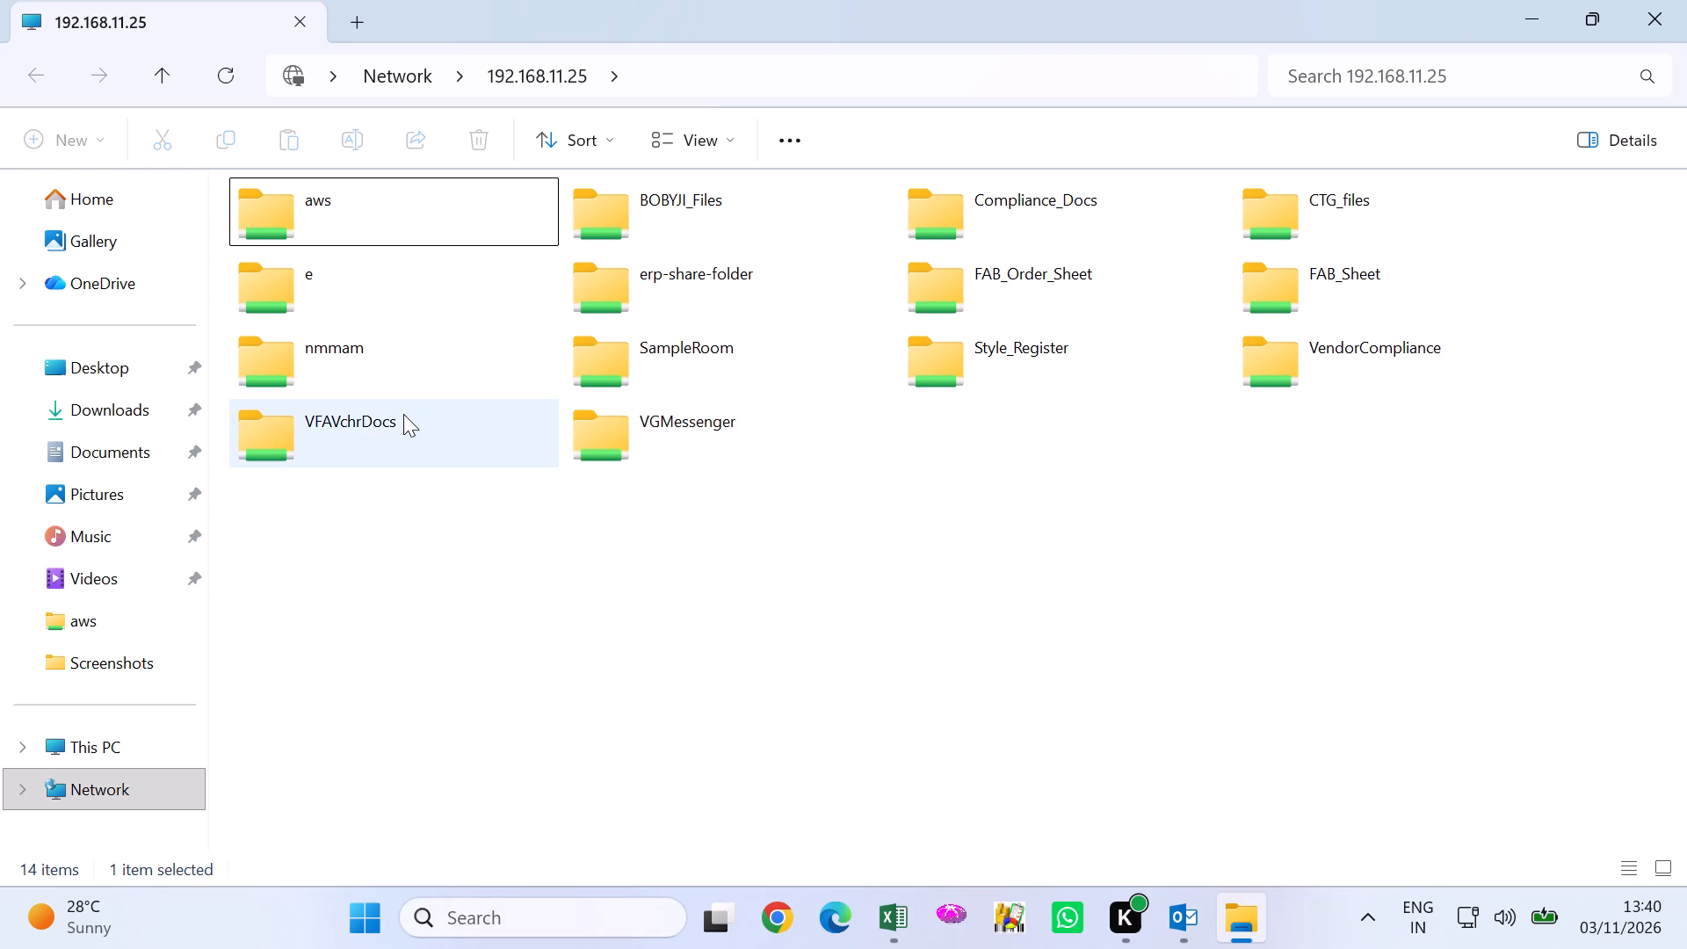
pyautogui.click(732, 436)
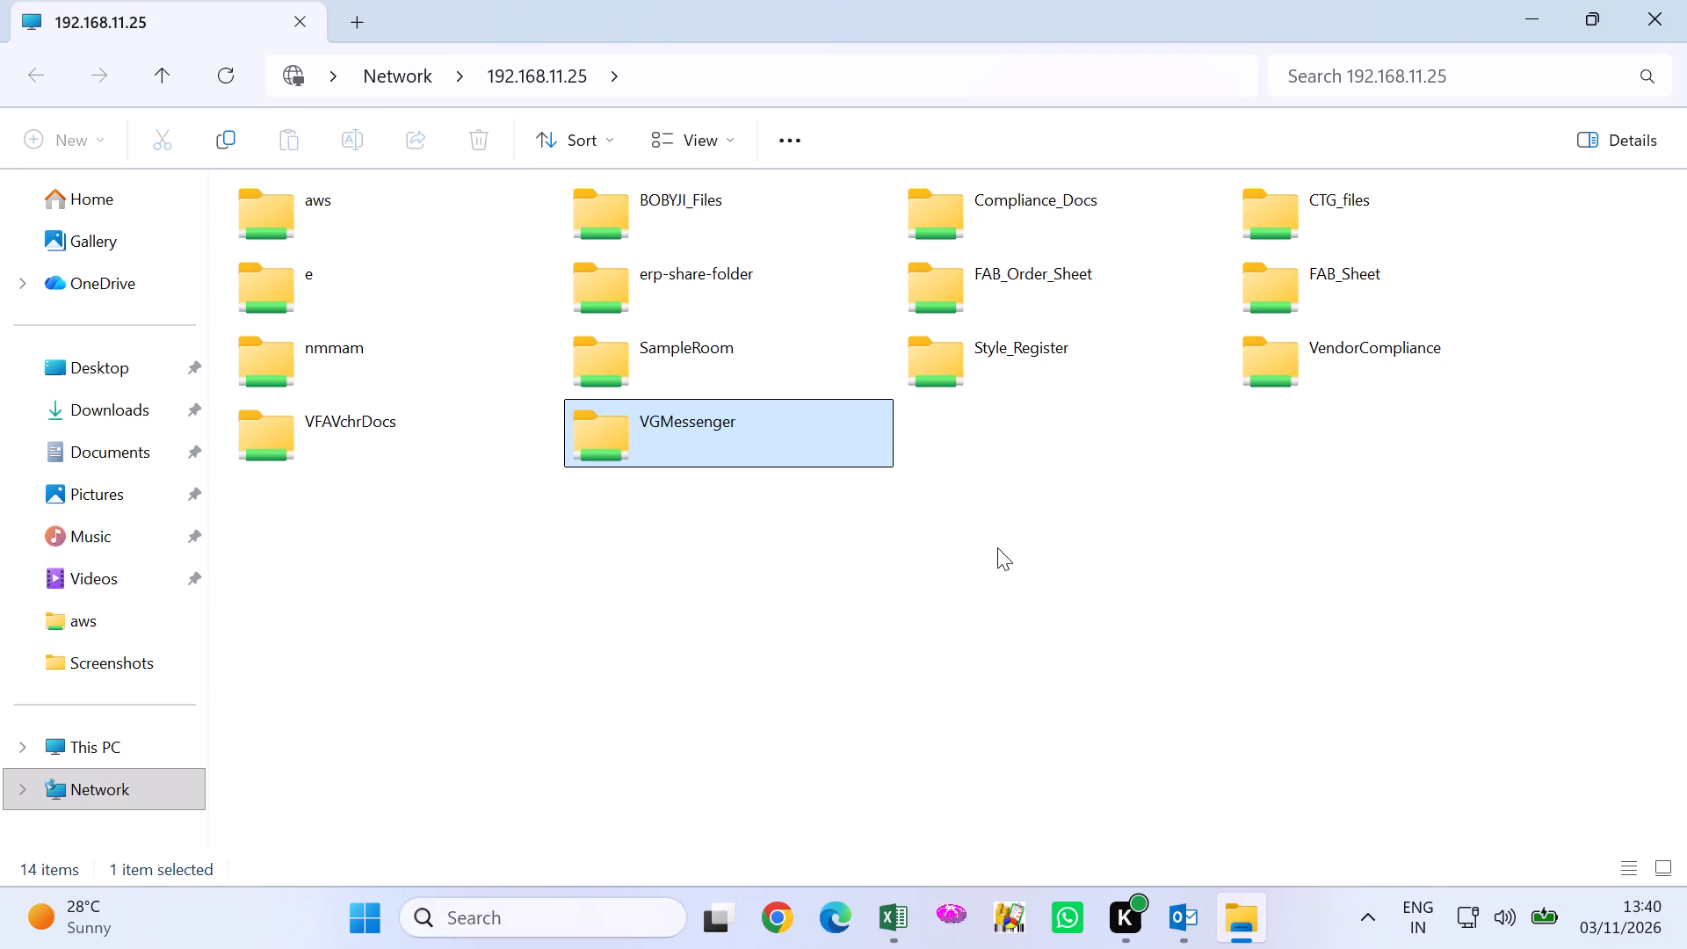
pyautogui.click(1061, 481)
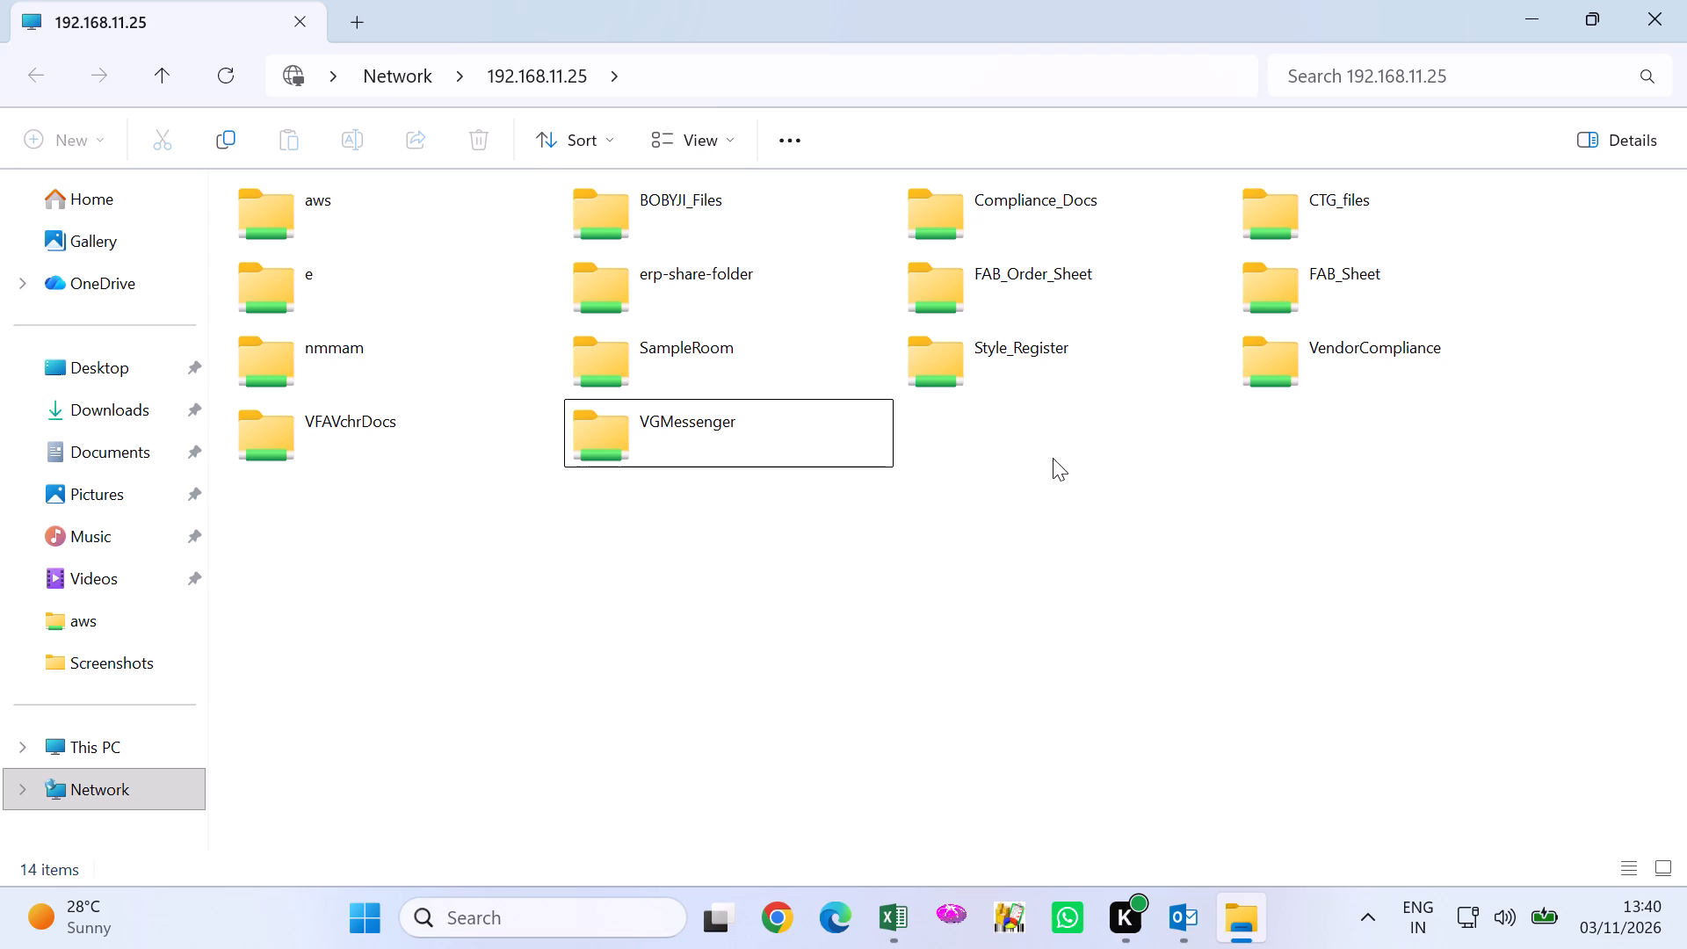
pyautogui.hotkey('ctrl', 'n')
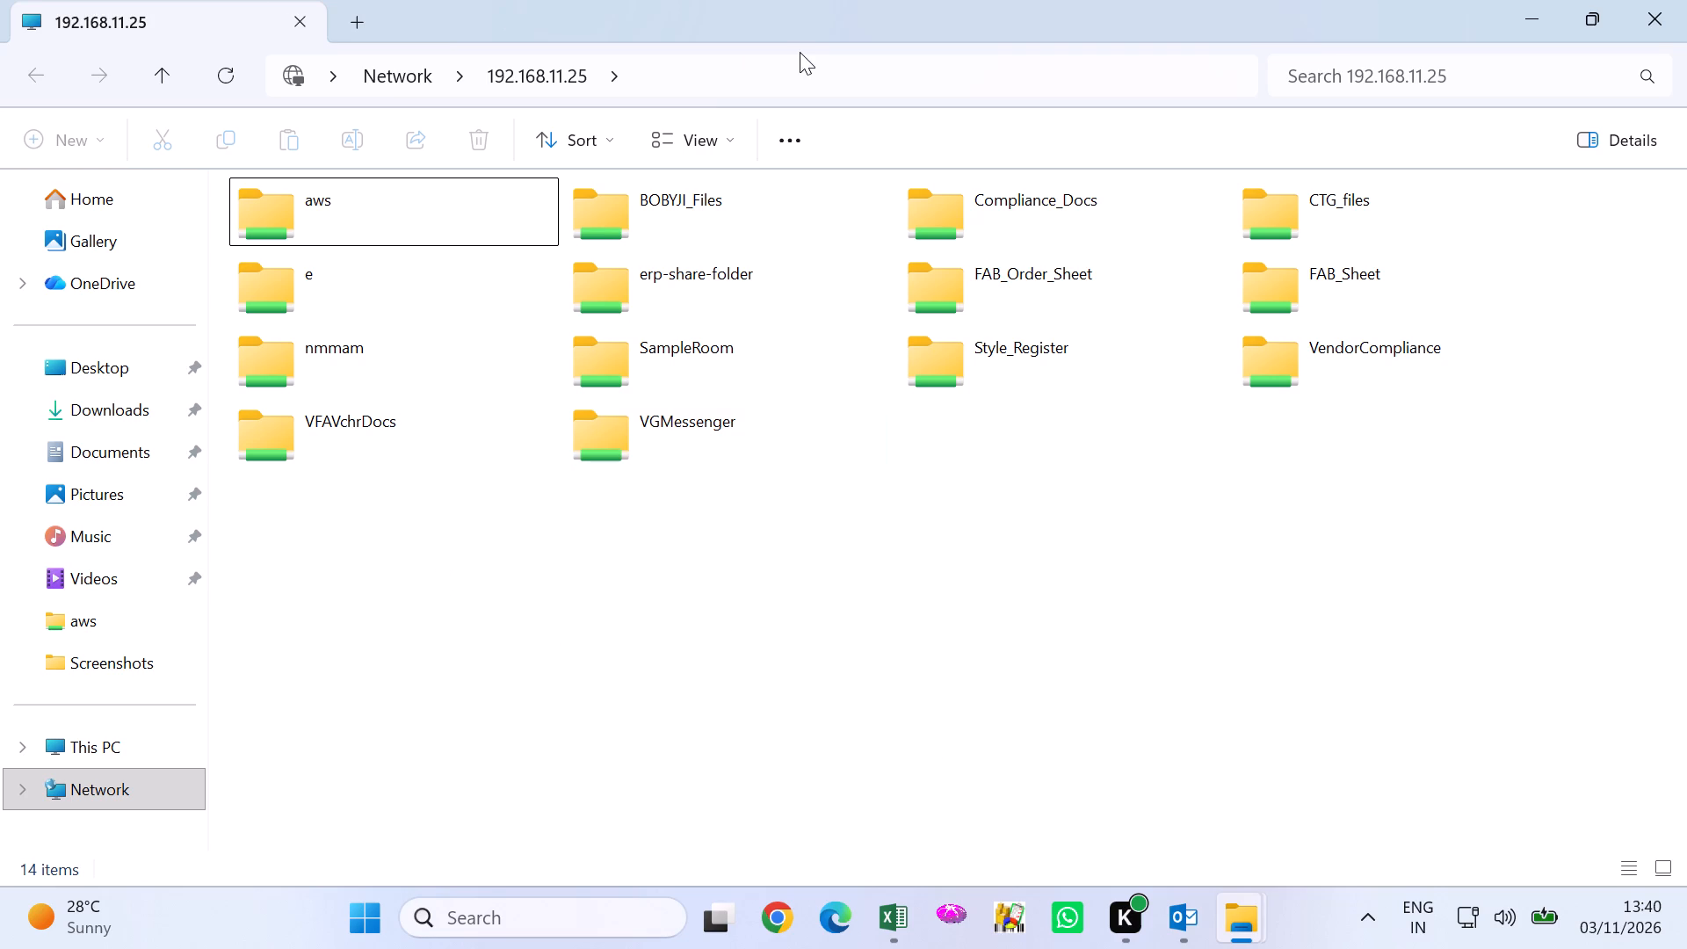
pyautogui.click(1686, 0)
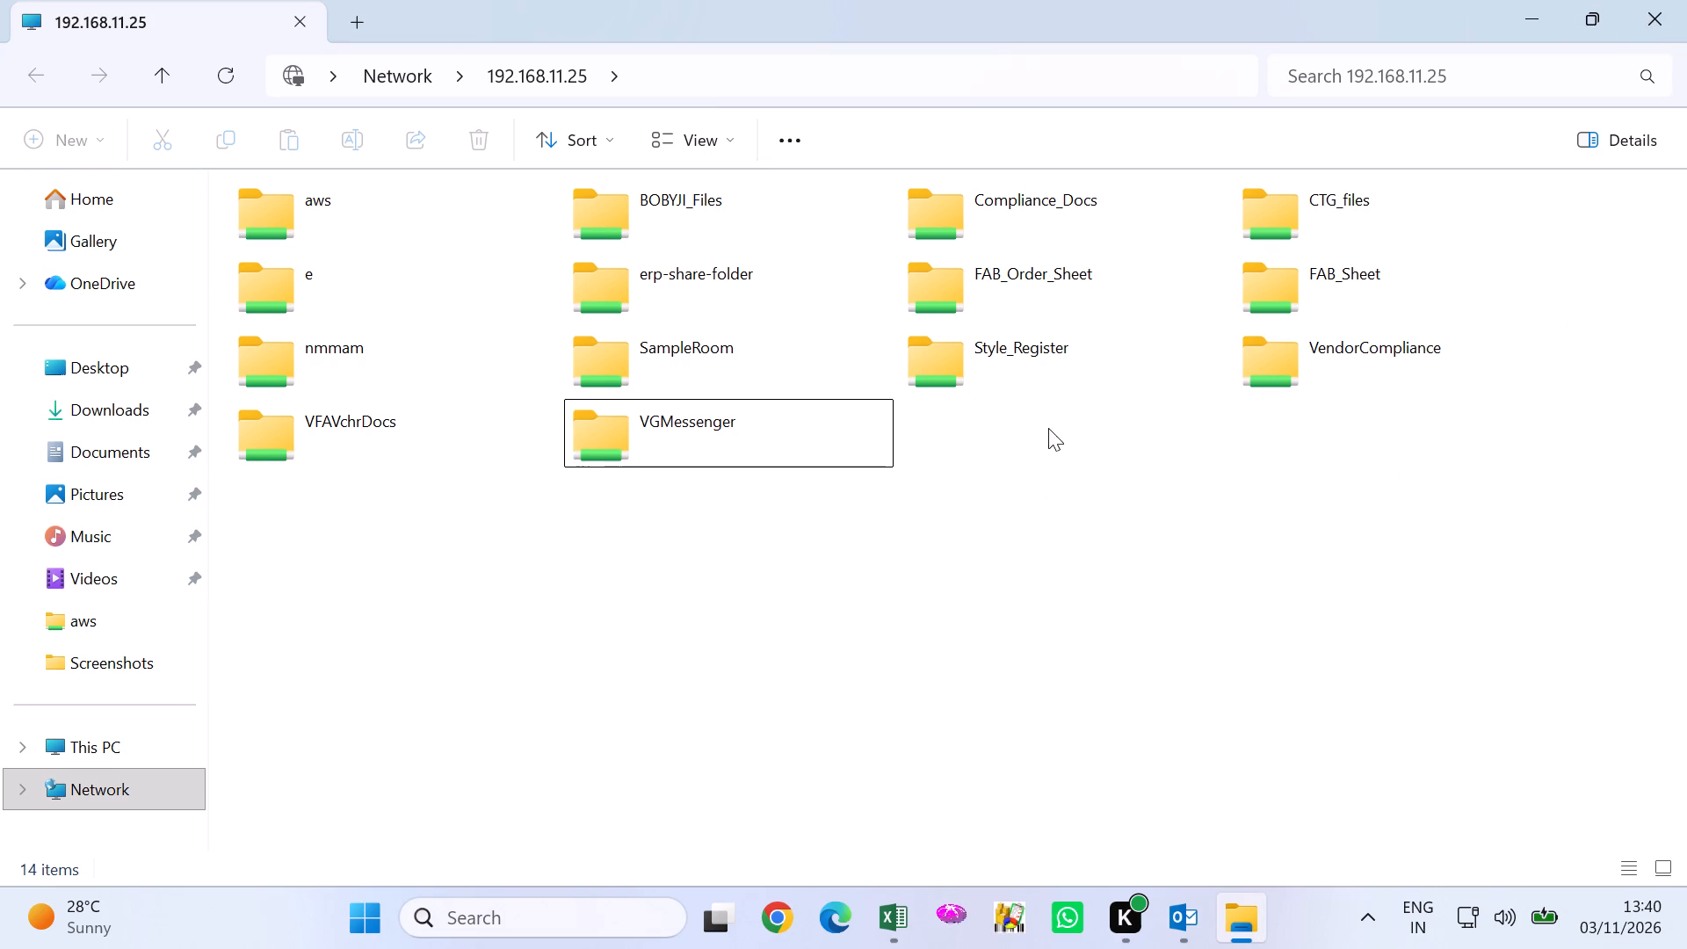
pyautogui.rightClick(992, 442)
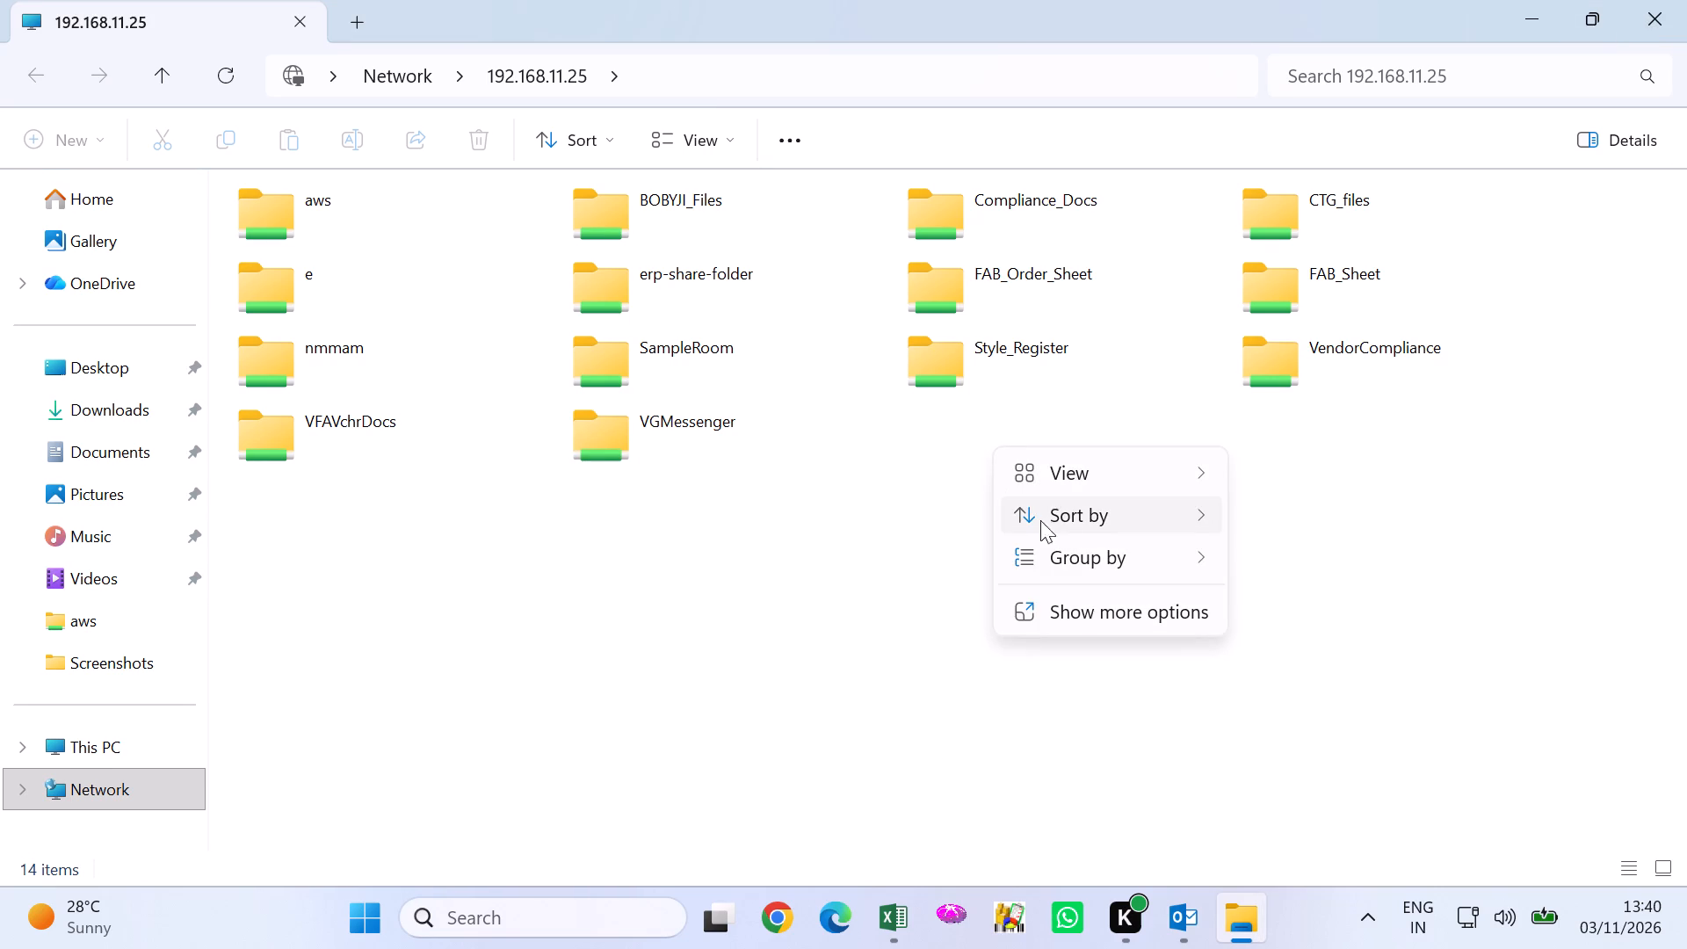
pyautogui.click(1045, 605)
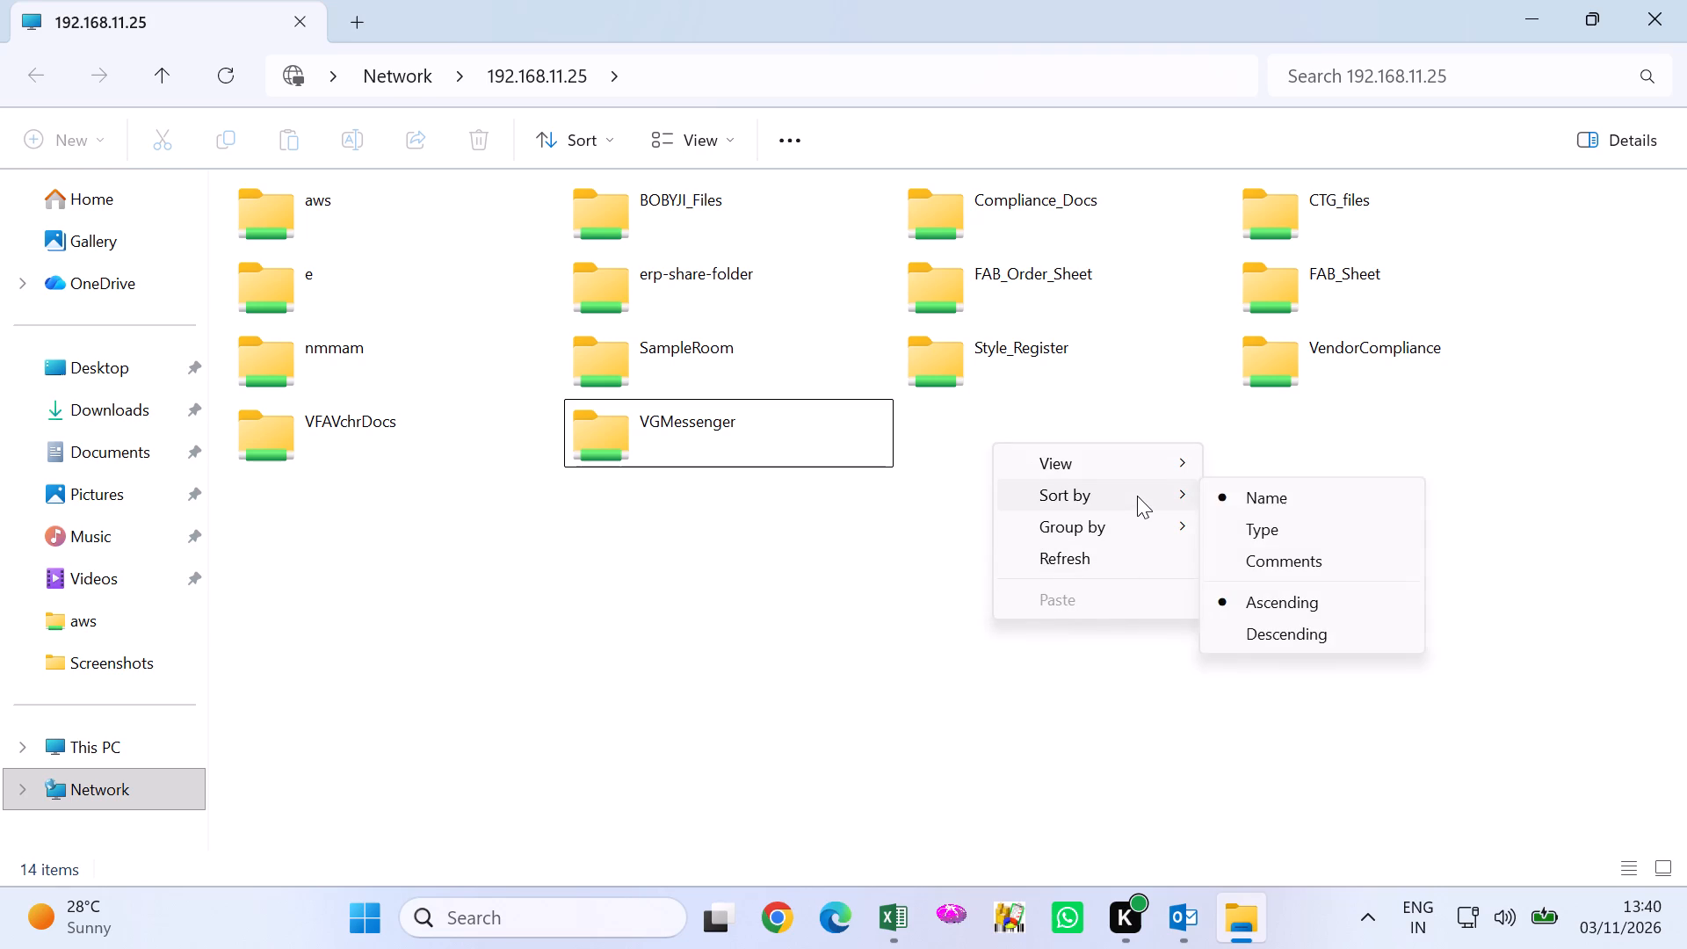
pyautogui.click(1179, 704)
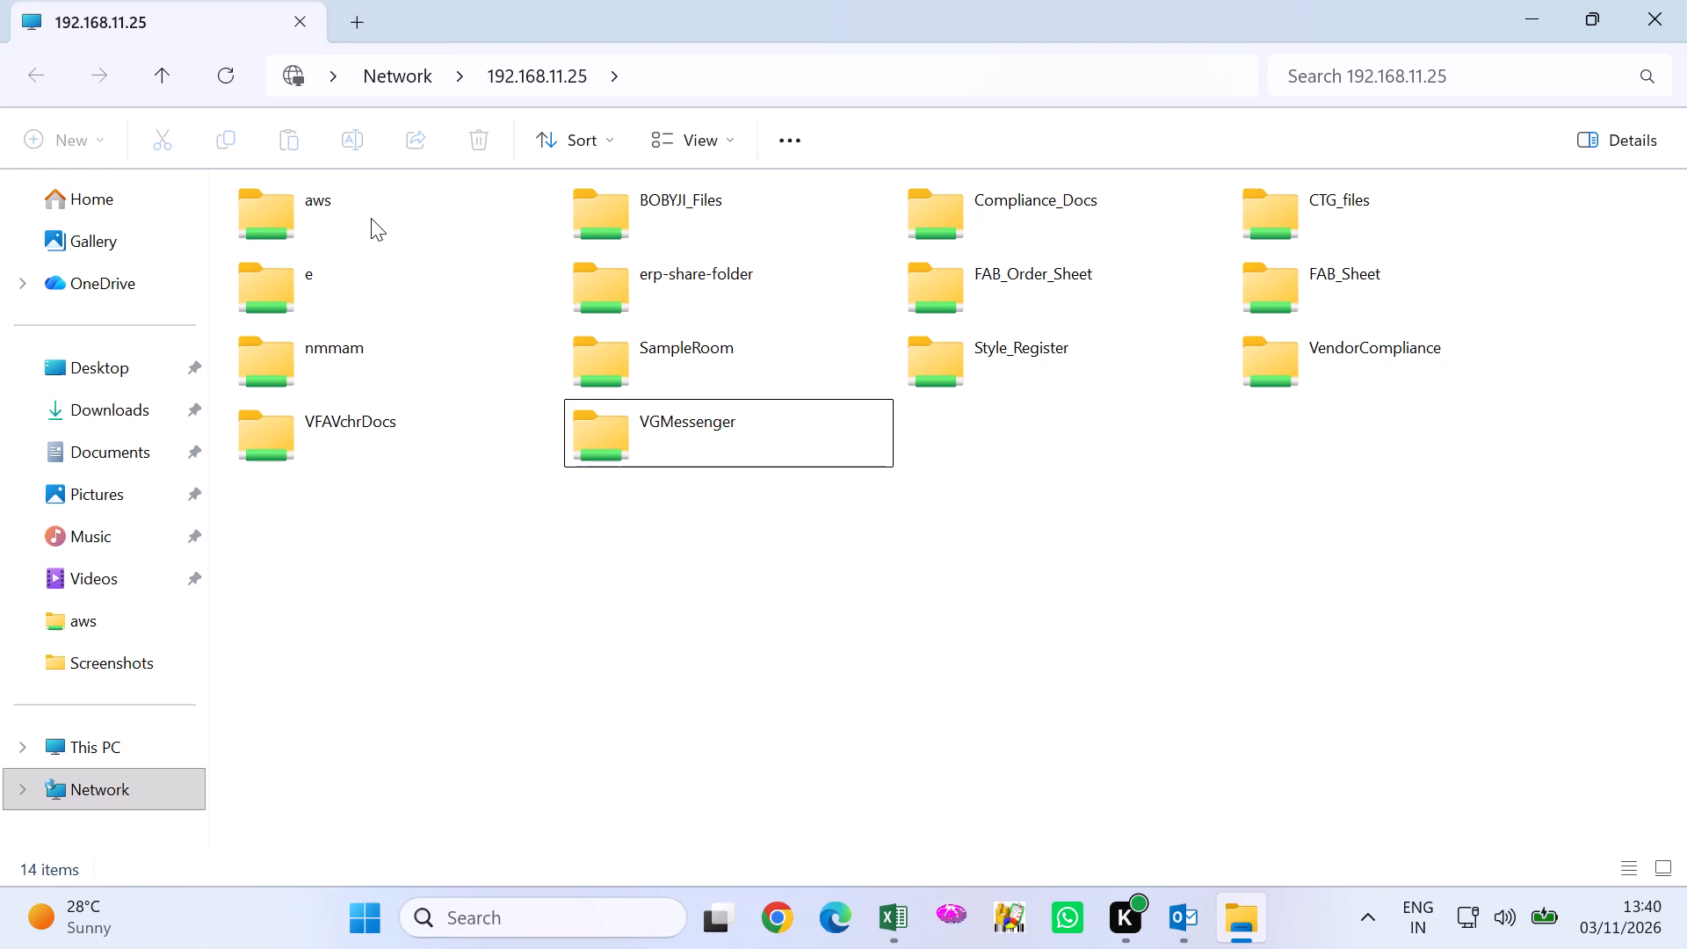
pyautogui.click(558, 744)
# Check the contents of the aws and e shared folders on 192.168.11.25 and return to the list of shares.
pyautogui.doubleClick(308, 232)
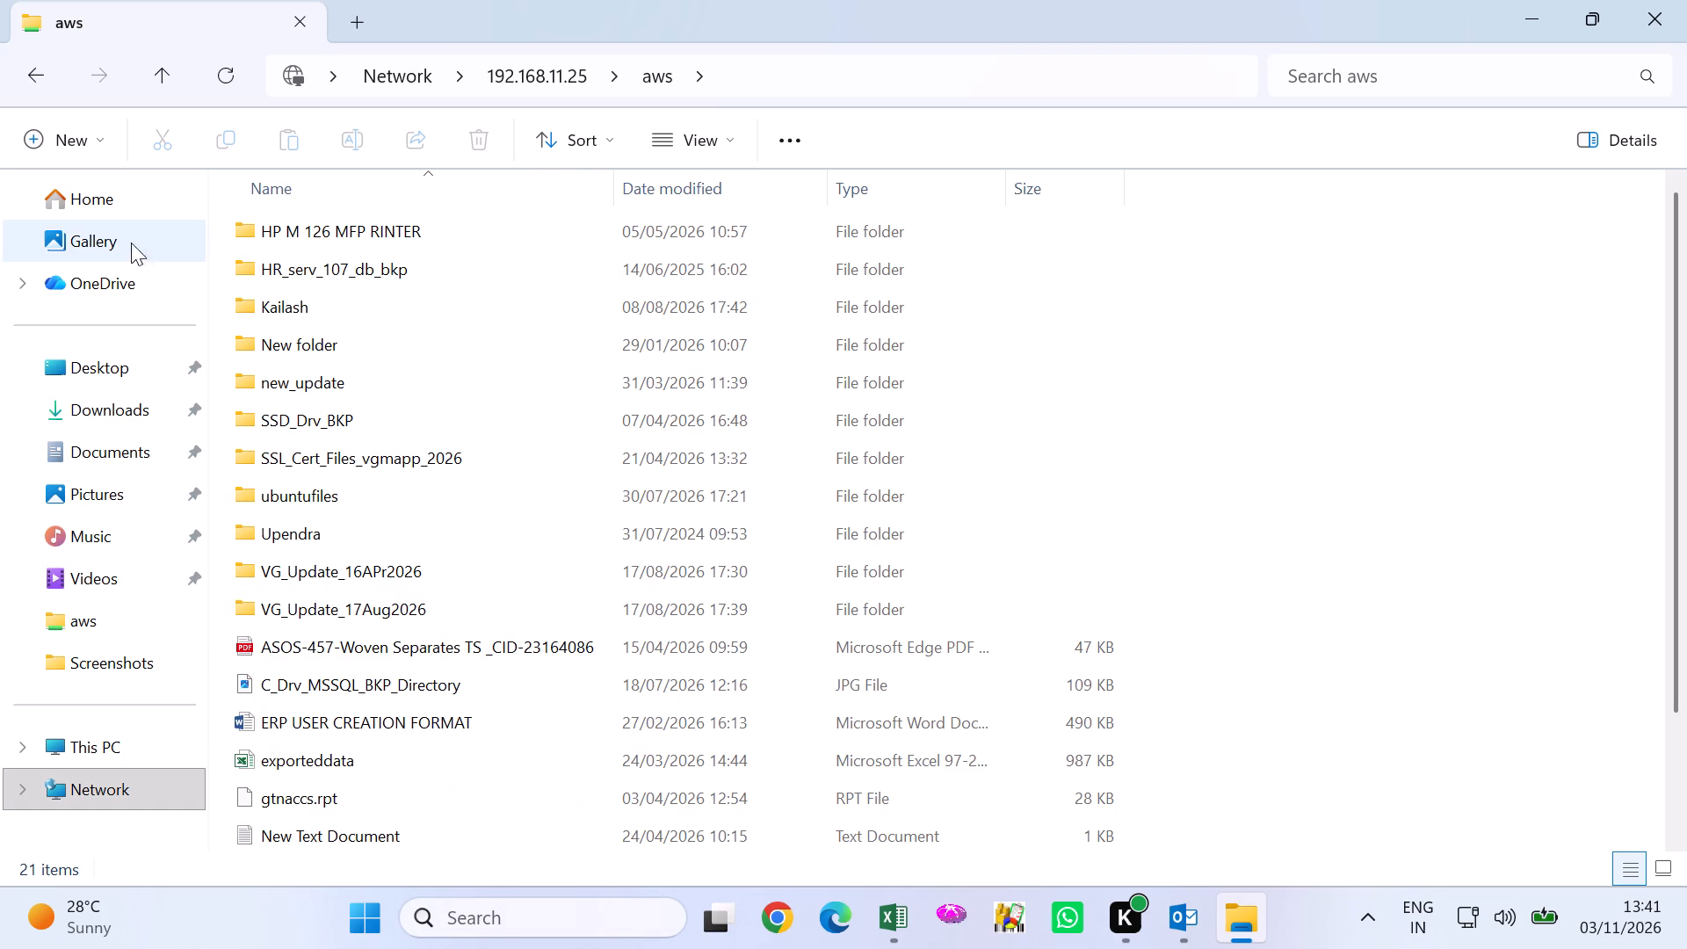
pyautogui.click(177, 73)
pyautogui.doubleClick(476, 316)
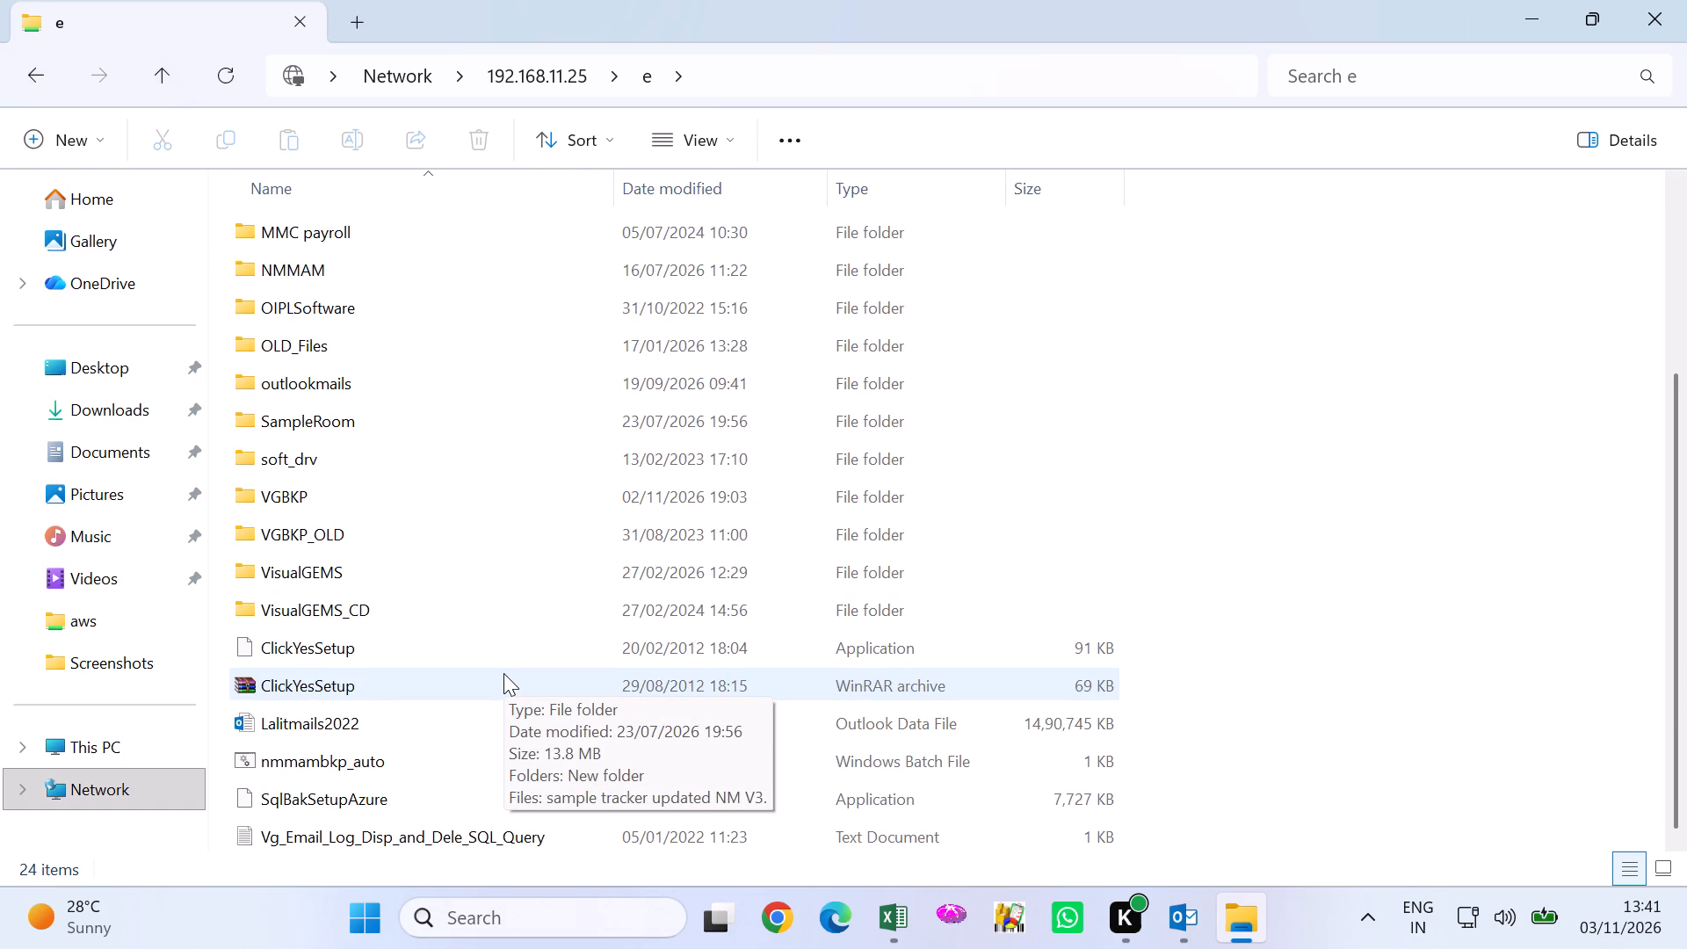
pyautogui.click(172, 75)
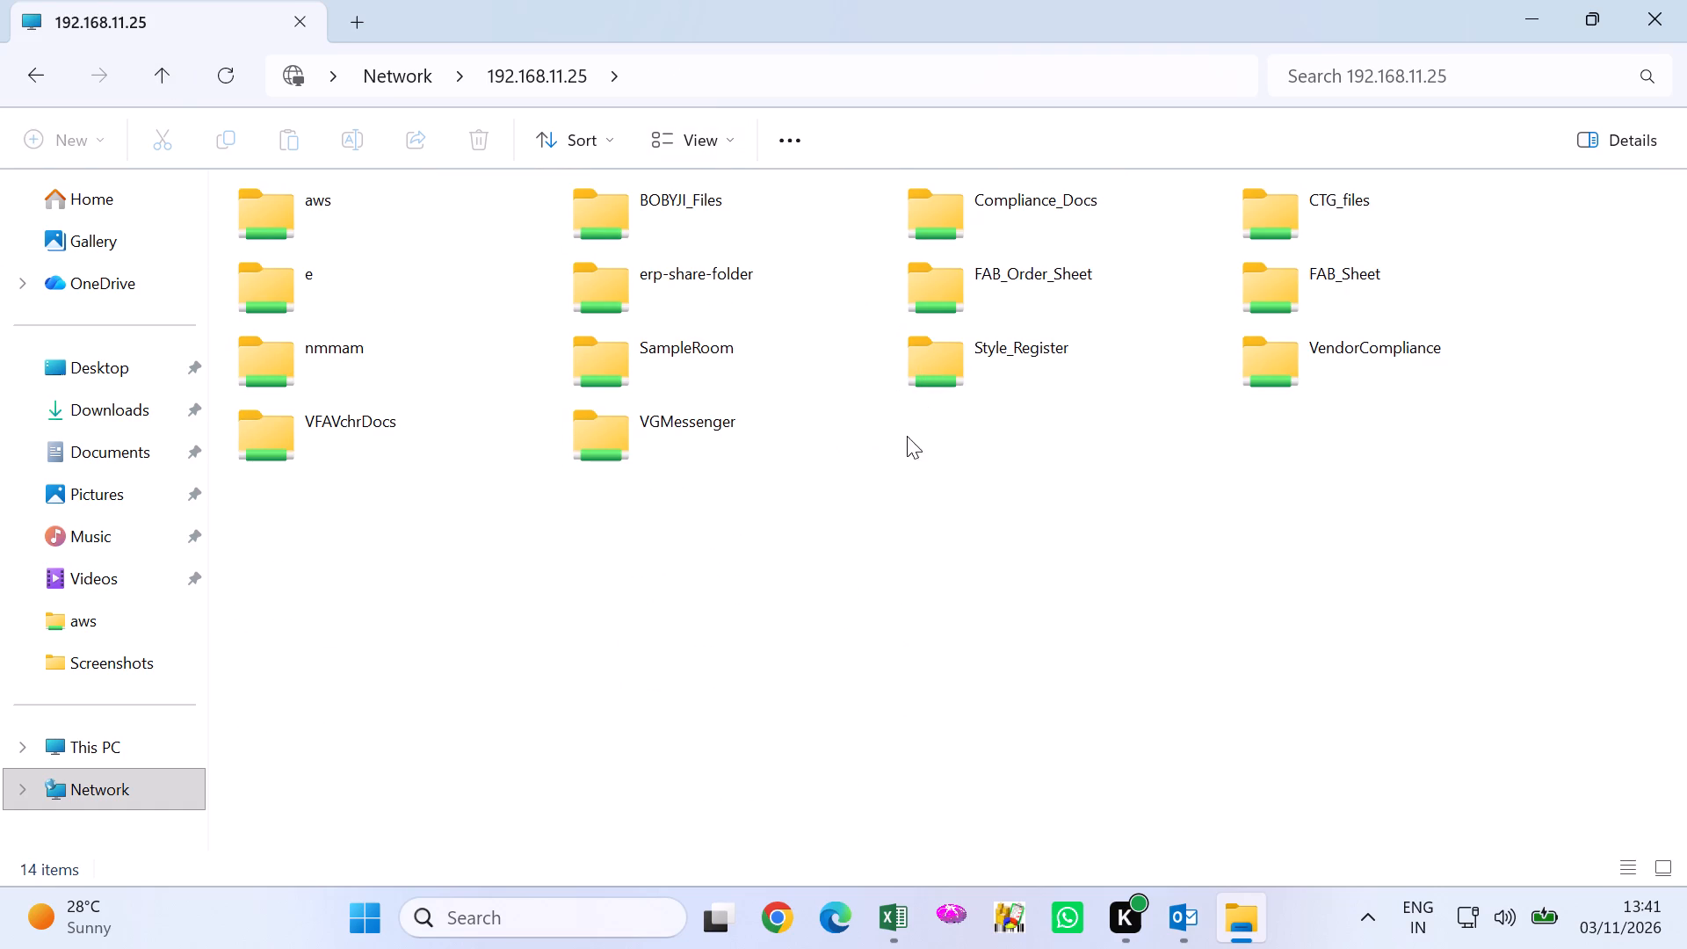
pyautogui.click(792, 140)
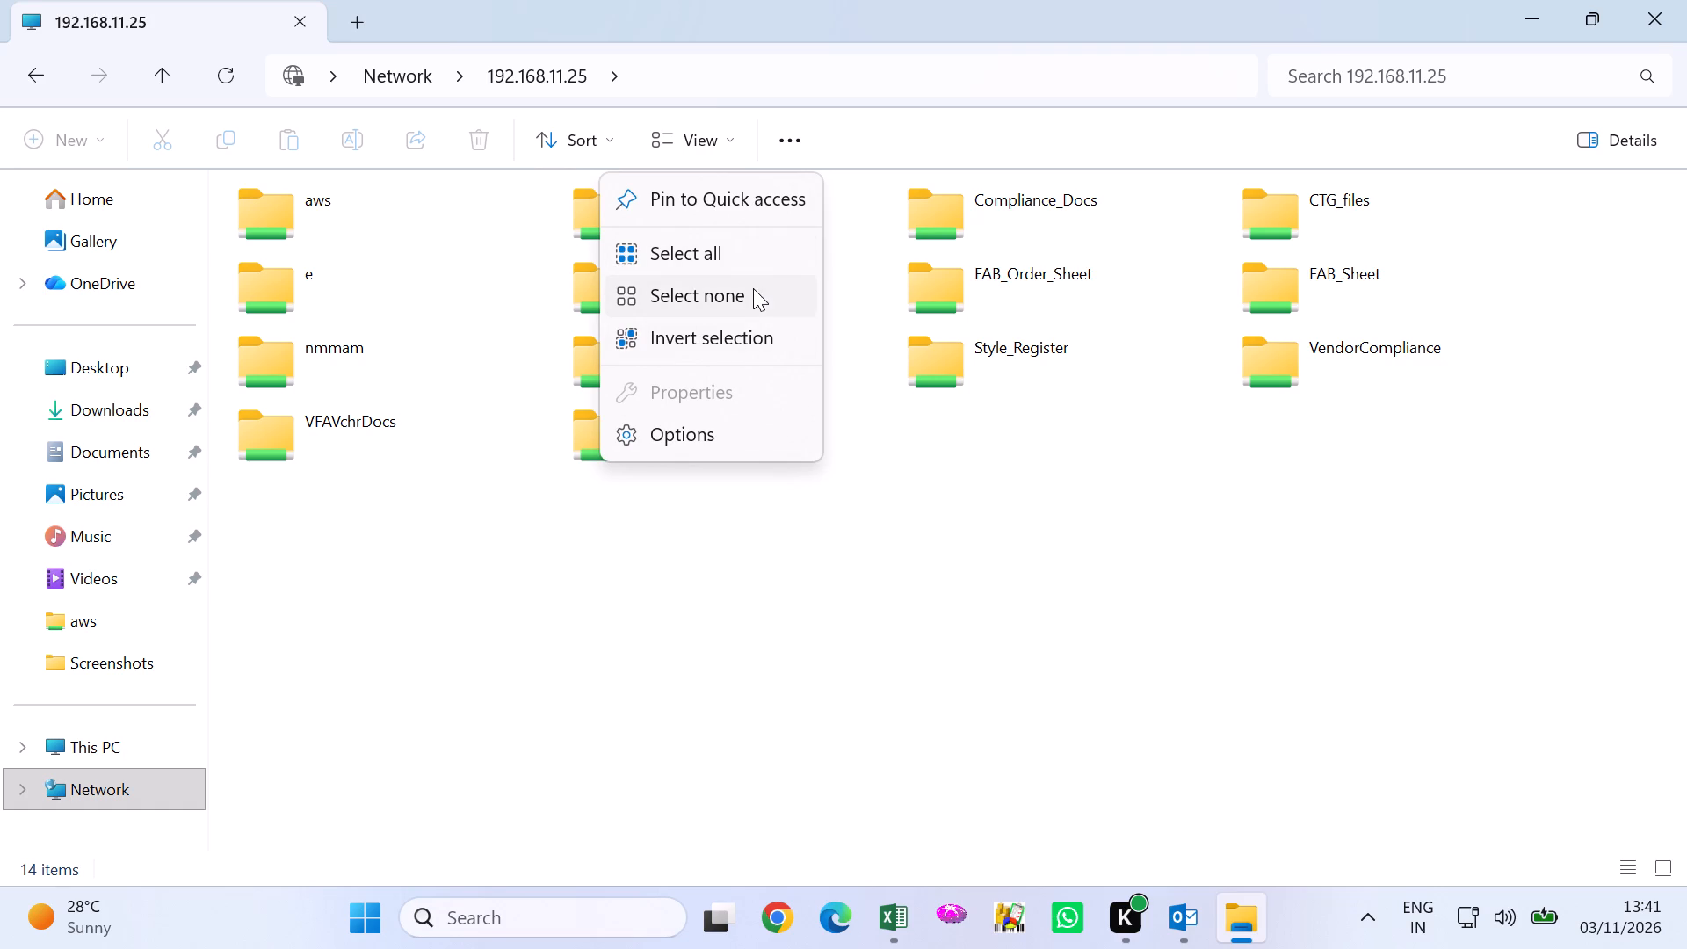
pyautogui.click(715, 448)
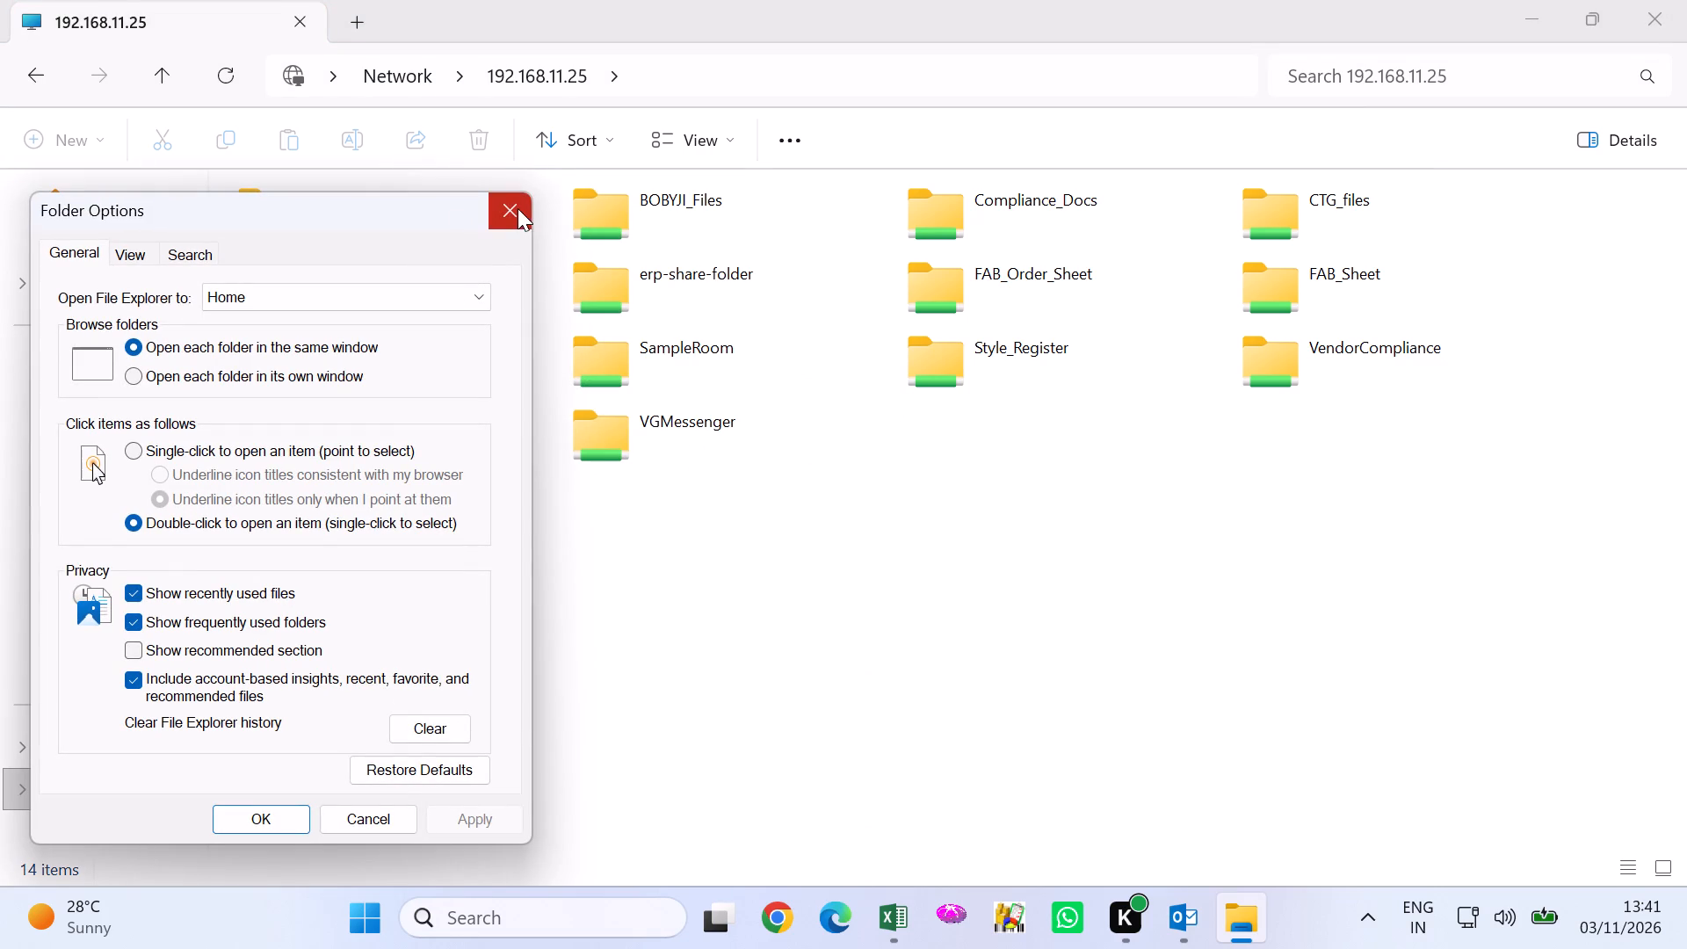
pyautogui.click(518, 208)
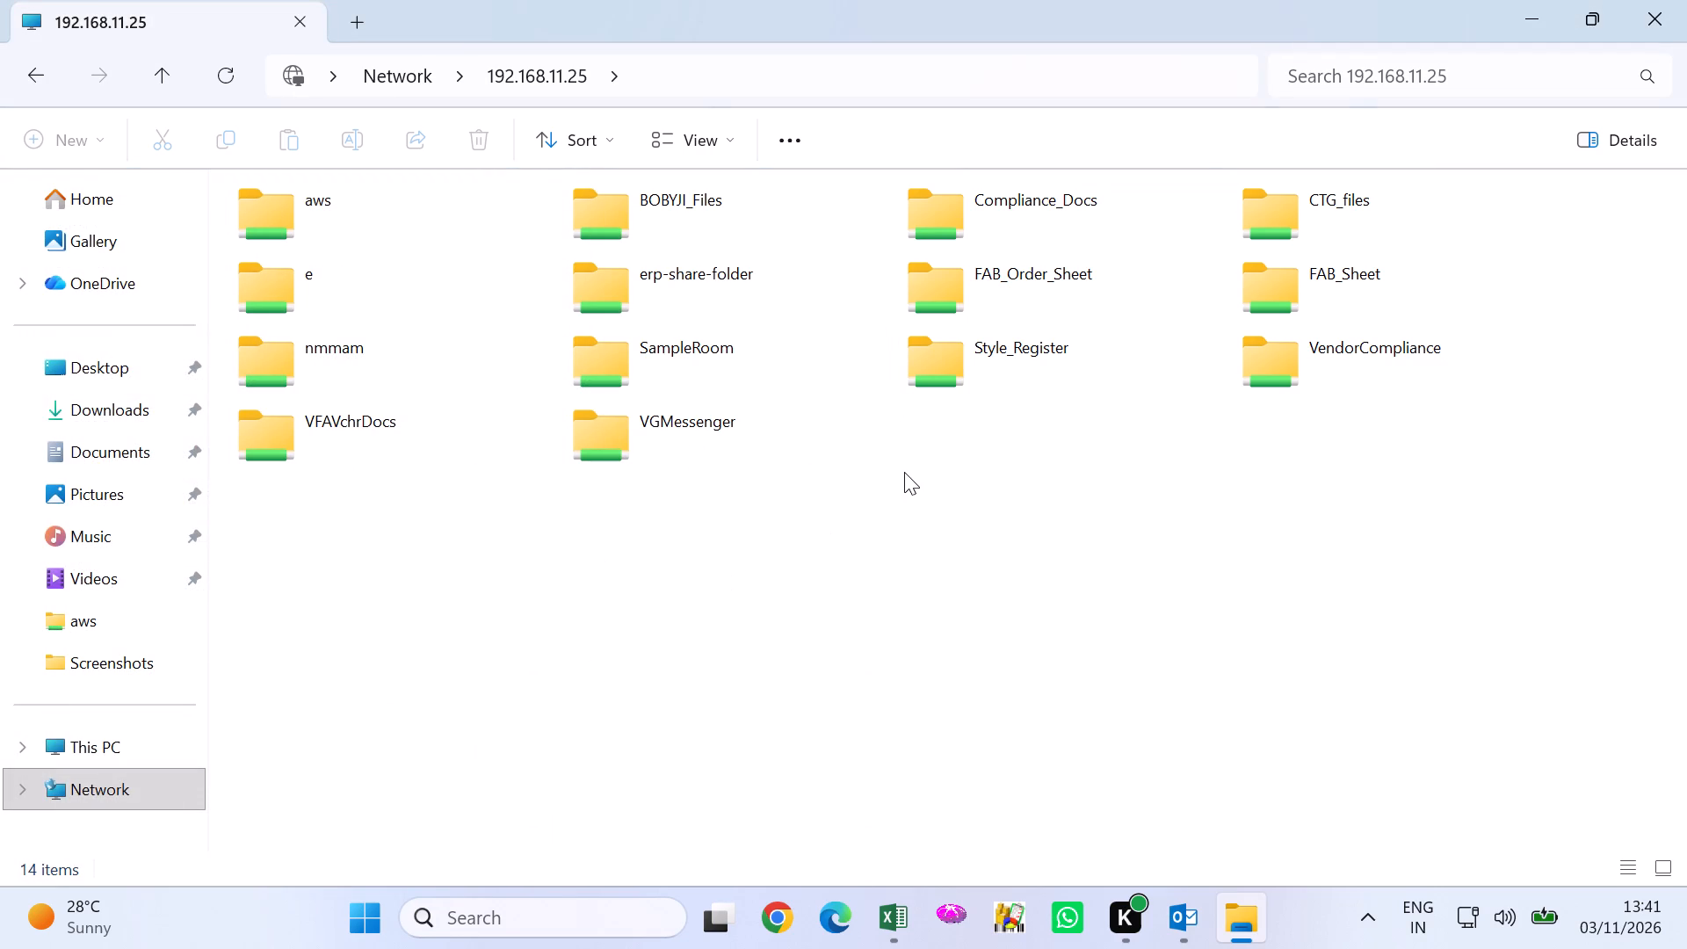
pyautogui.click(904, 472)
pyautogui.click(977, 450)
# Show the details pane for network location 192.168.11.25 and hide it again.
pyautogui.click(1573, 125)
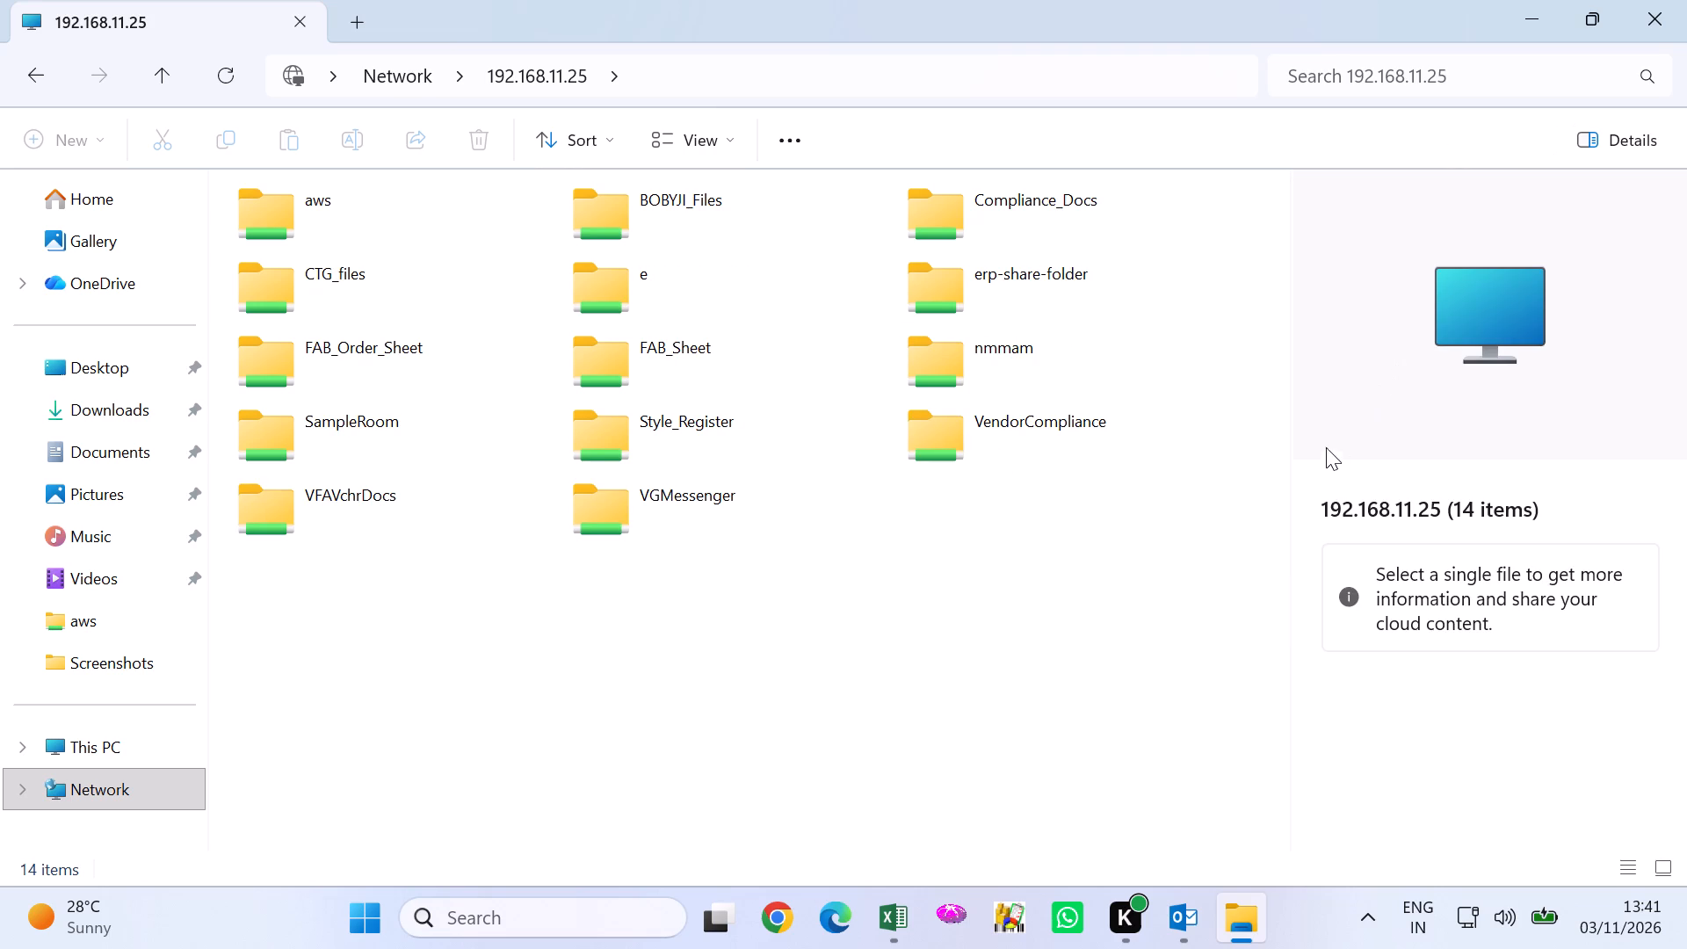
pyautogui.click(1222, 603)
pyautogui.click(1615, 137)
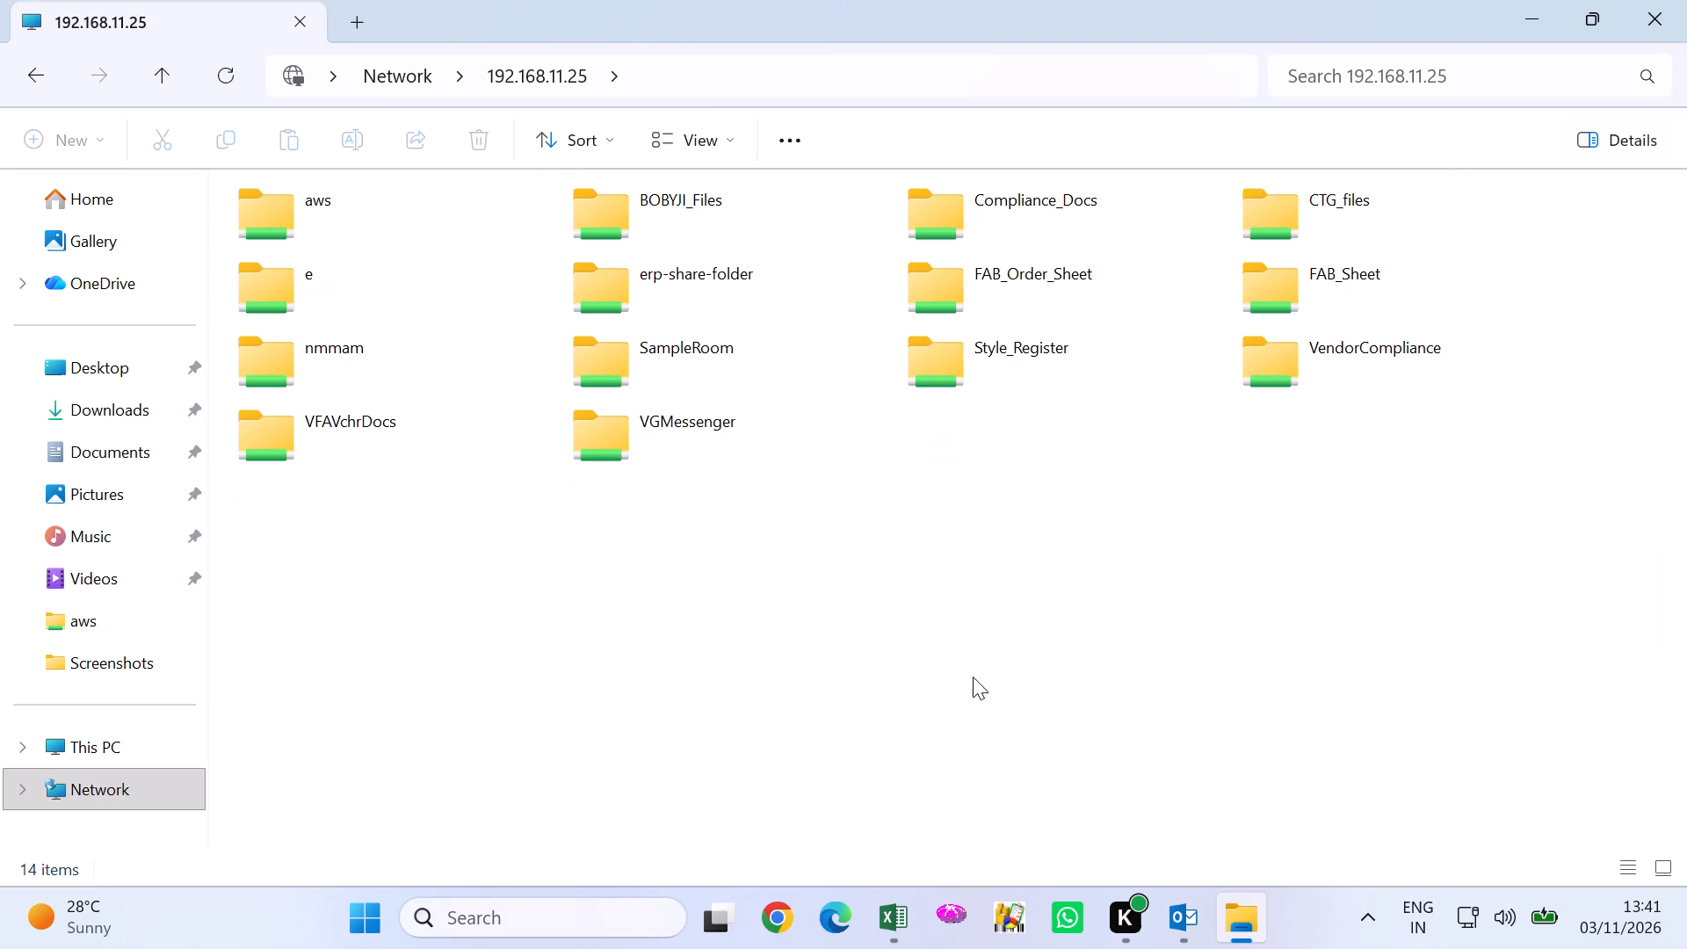